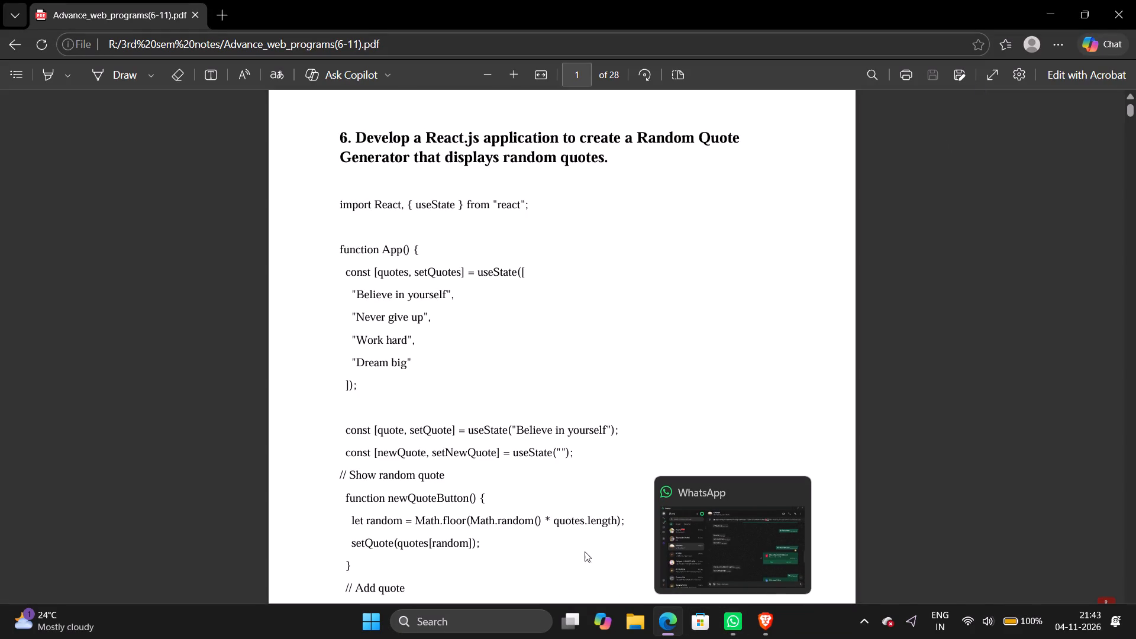
Switch to Word and open the recent document DAA_report_format.docx.
{"action": "left_click", "coordinate": [440, 638]}
{"action": "left_click", "coordinate": [456, 619]}
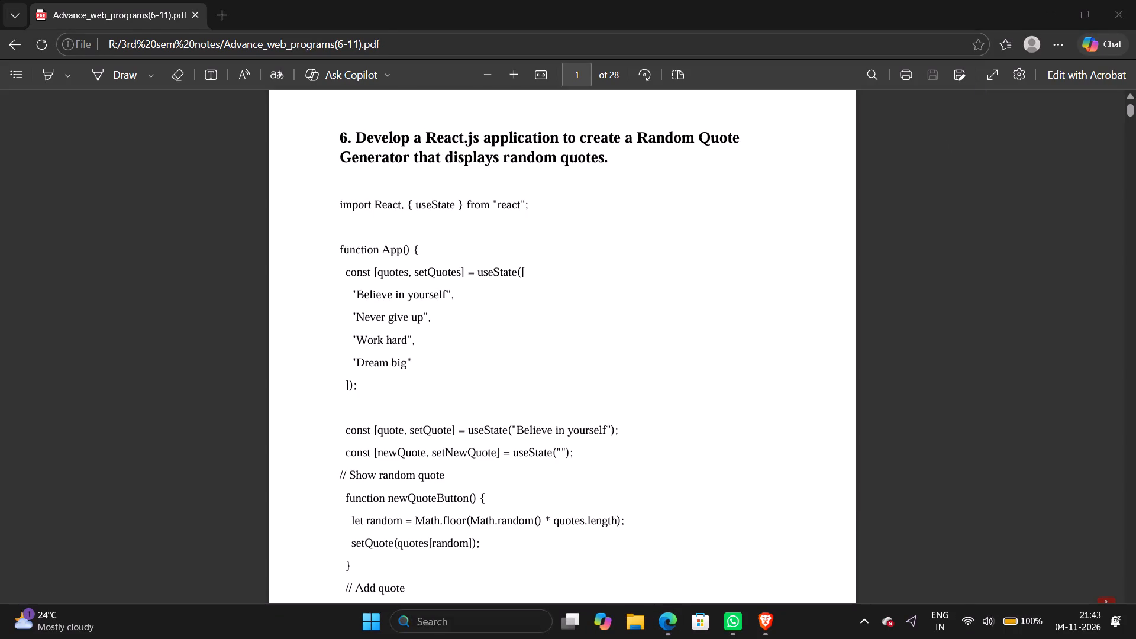
{"action": "left_click", "coordinate": [458, 169]}
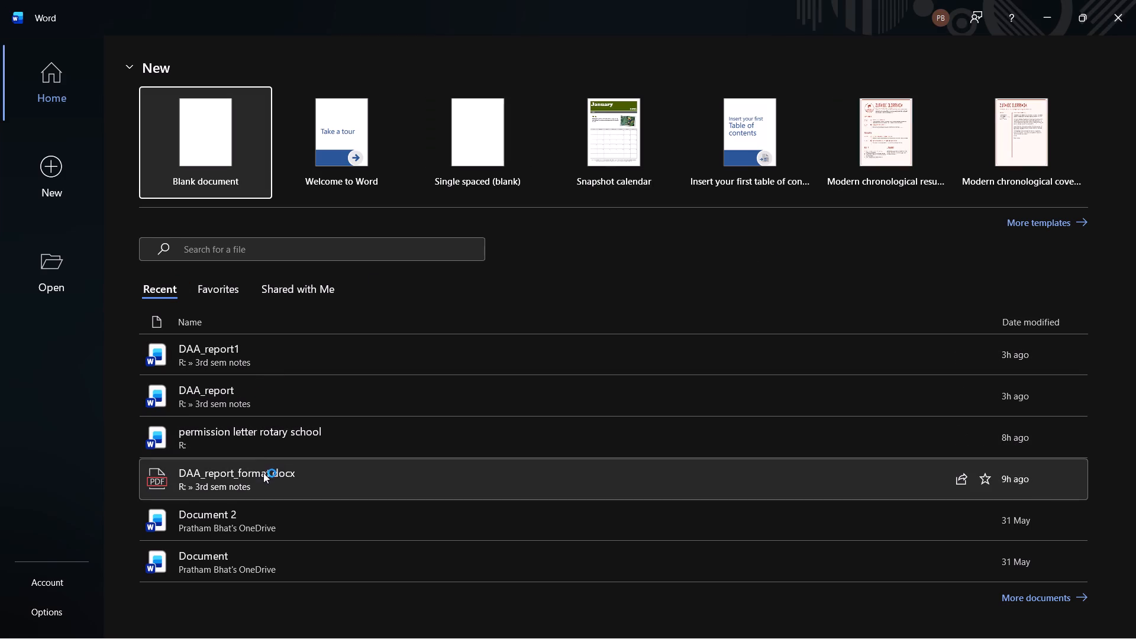
{"action": "double_click", "coordinate": [264, 474]}
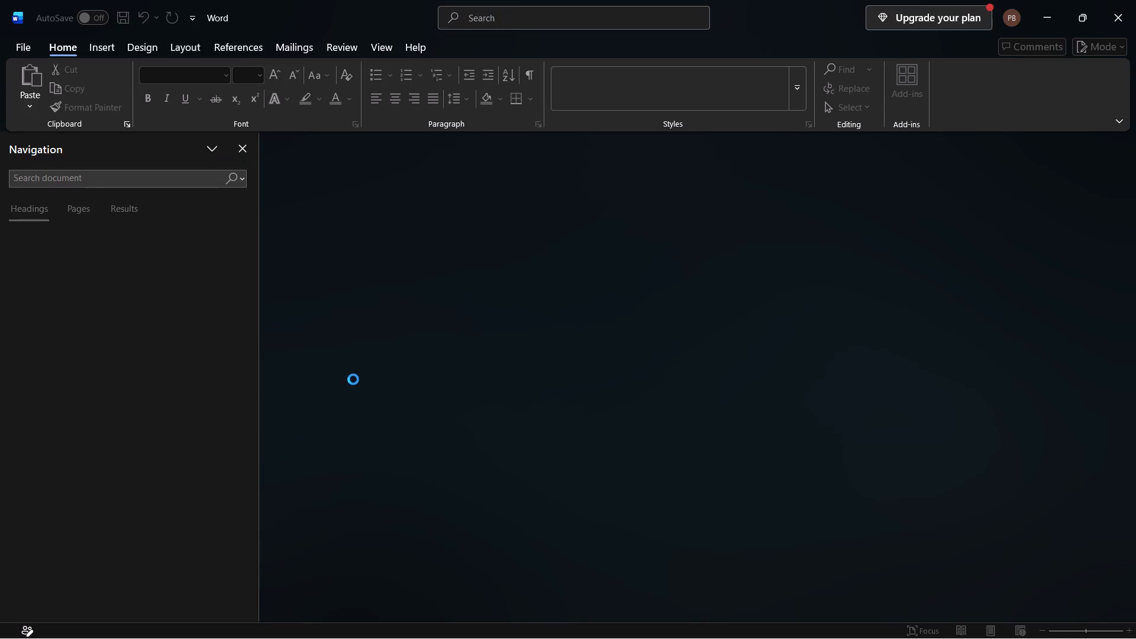
Enter the first student's full name after the first "Student 1 Name :" label on the cover page.
{"action": "scroll", "coordinate": [367, 367], "scroll_direction": "up", "scroll_amount": 3}
{"action": "scroll", "coordinate": [618, 358], "scroll_direction": "down", "scroll_amount": 5}
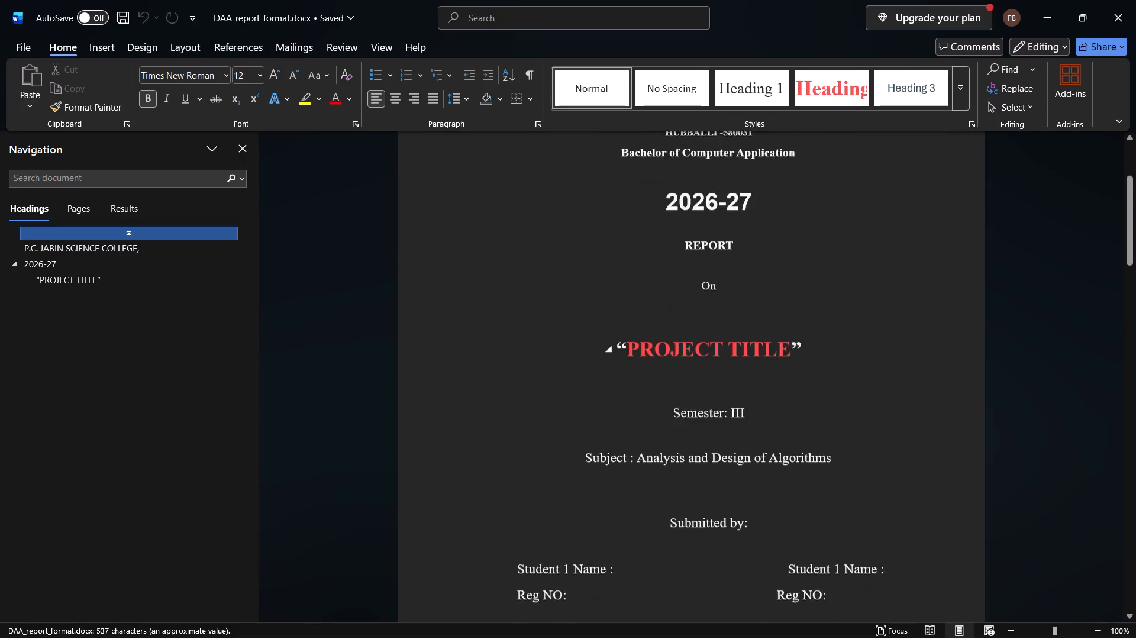
{"action": "scroll", "coordinate": [618, 358], "scroll_direction": "down", "scroll_amount": 3}
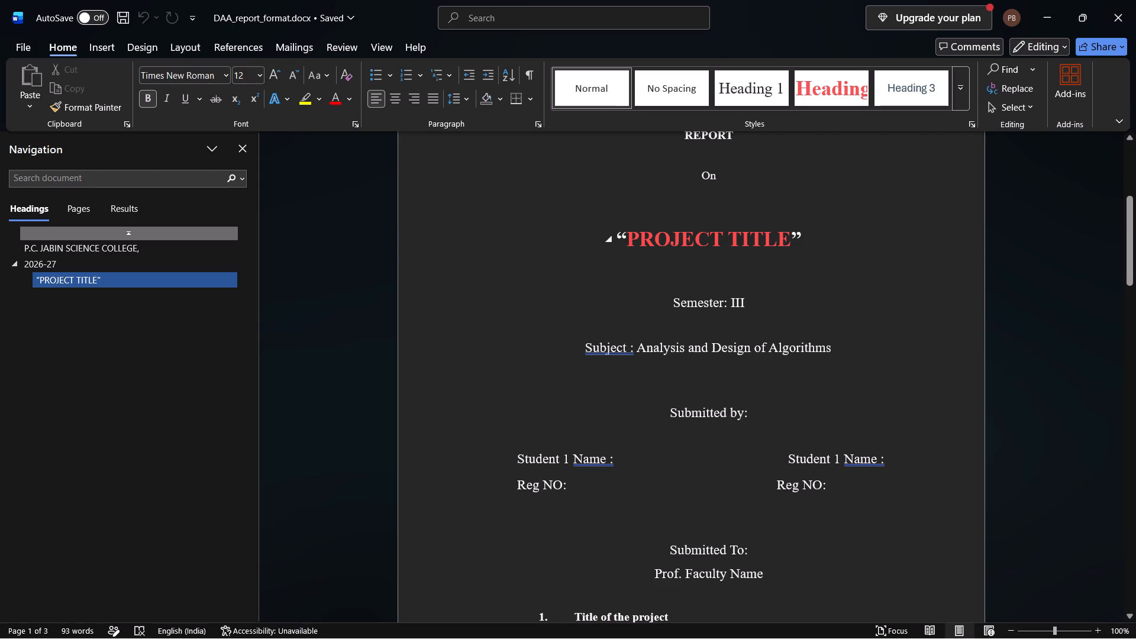
{"action": "scroll", "coordinate": [795, 240], "scroll_direction": "down", "scroll_amount": 3}
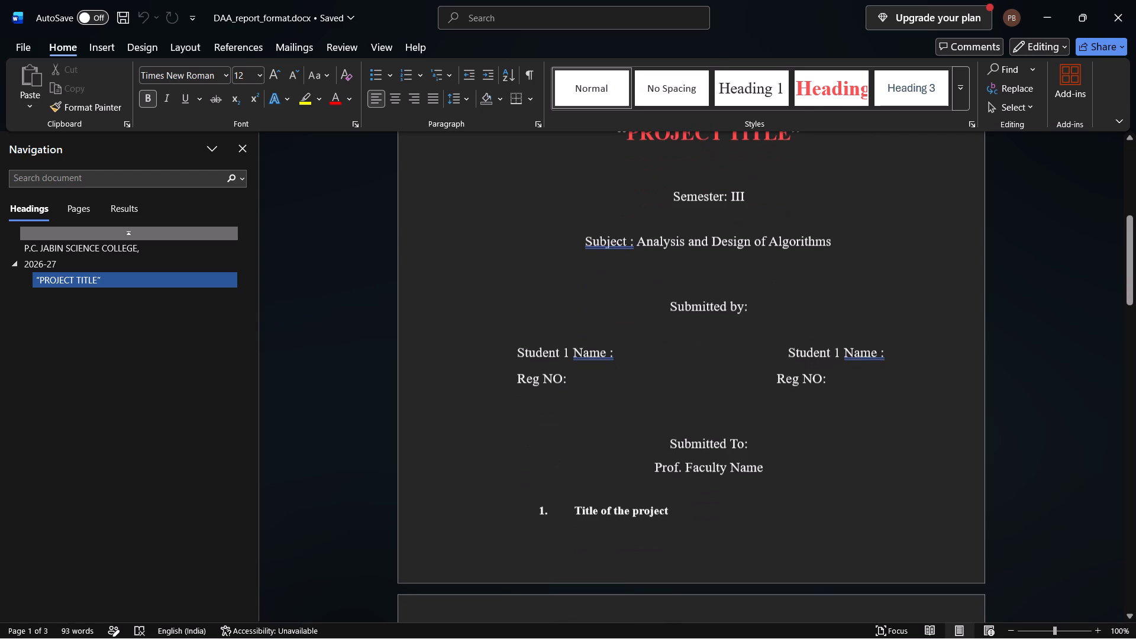
{"action": "left_click", "coordinate": [629, 356]}
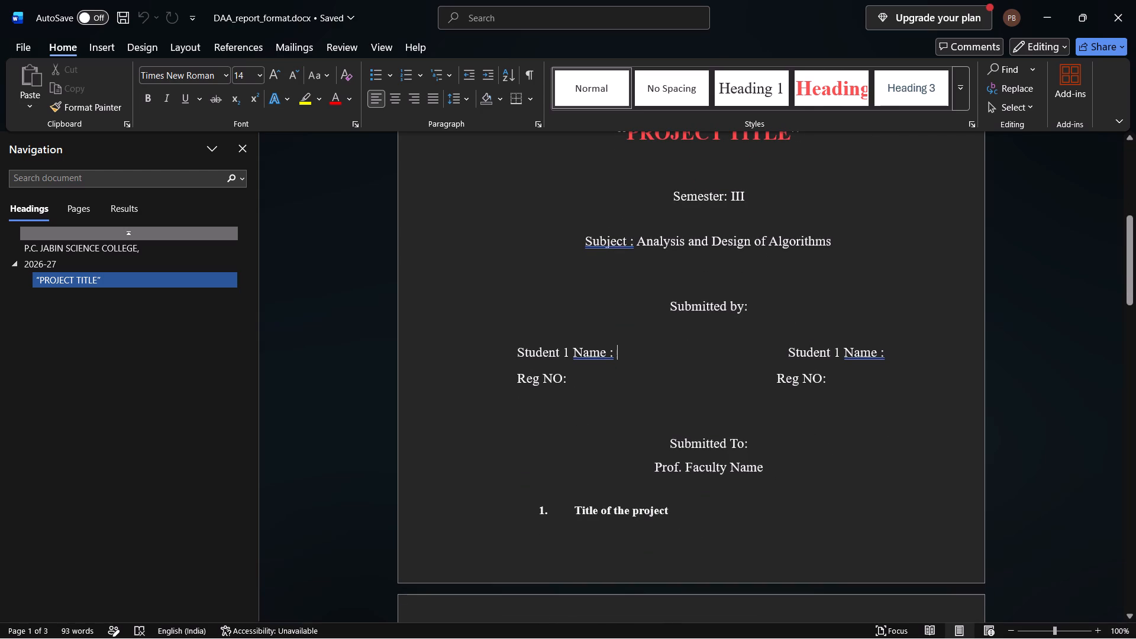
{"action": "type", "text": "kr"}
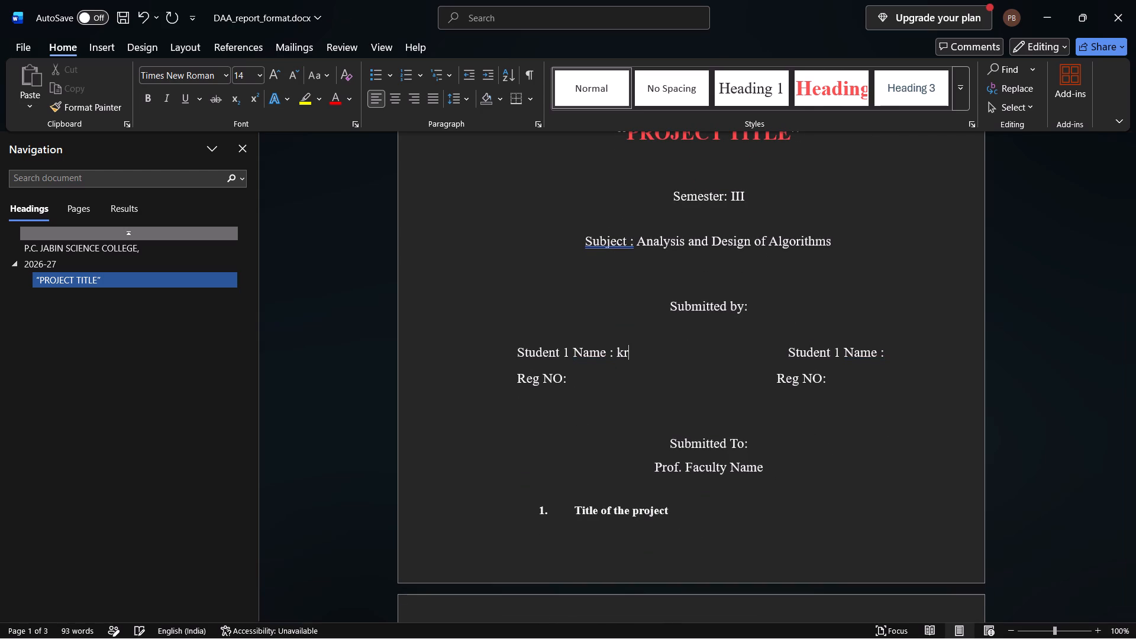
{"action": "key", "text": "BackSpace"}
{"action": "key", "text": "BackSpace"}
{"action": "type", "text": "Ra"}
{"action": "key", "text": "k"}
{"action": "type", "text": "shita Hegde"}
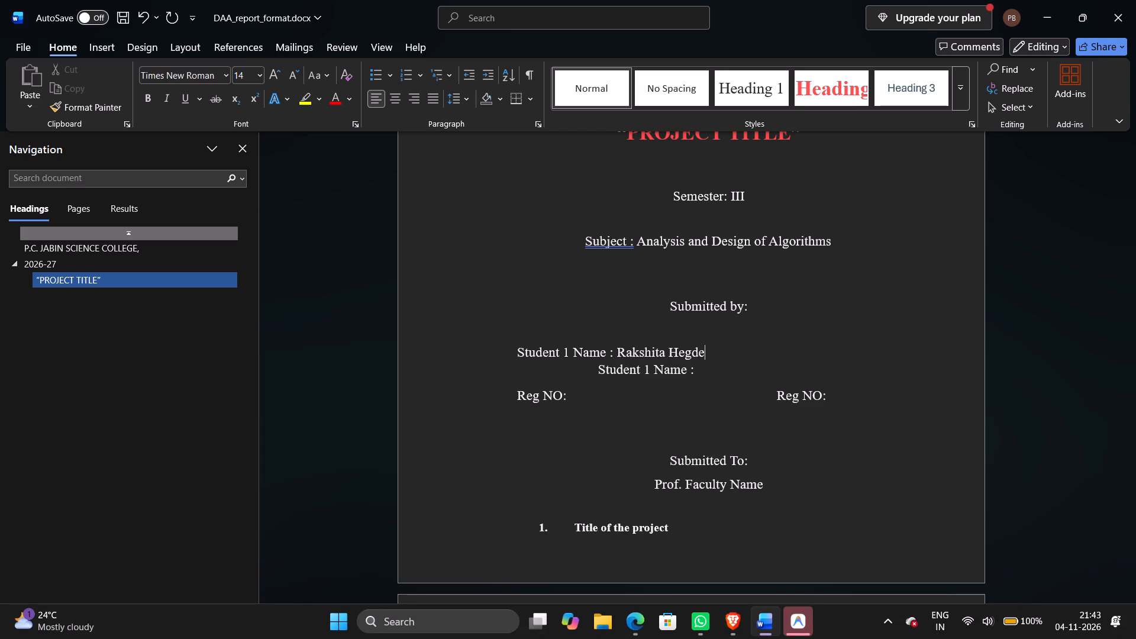
Delete four leading spaces before the first "Student 1 Name :" label.
{"action": "left_click", "coordinate": [516, 350]}
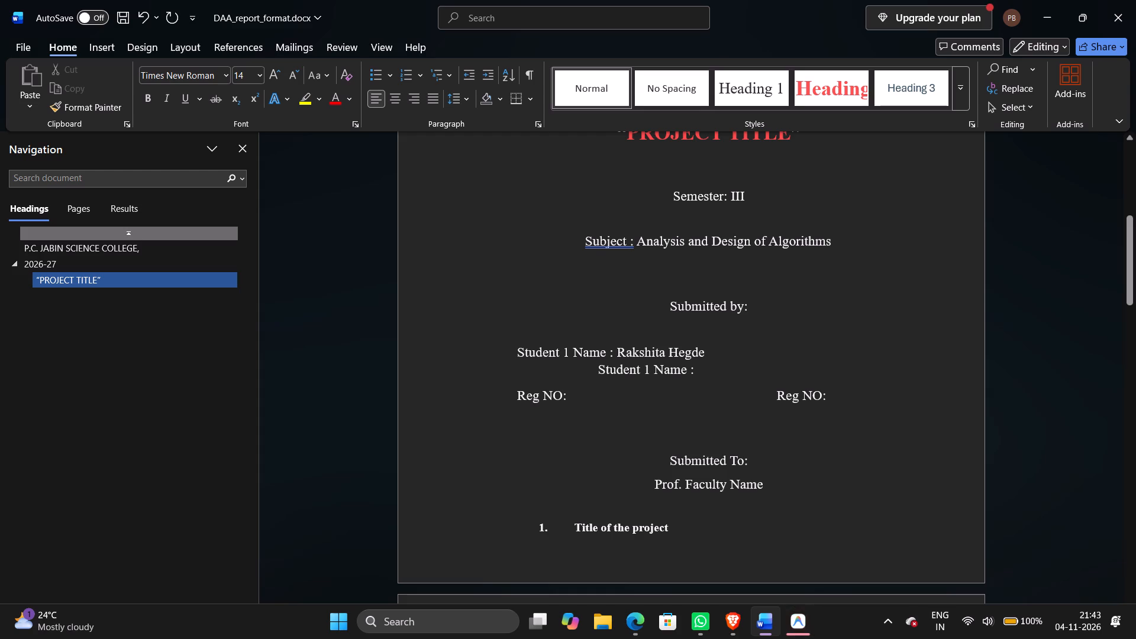
{"action": "key", "text": "shift+BackSpace"}
{"action": "key", "text": "shift+BackSpace"}
{"action": "key", "text": "shift+BackSpace"}
{"action": "key", "text": "shift+BackSpace"}
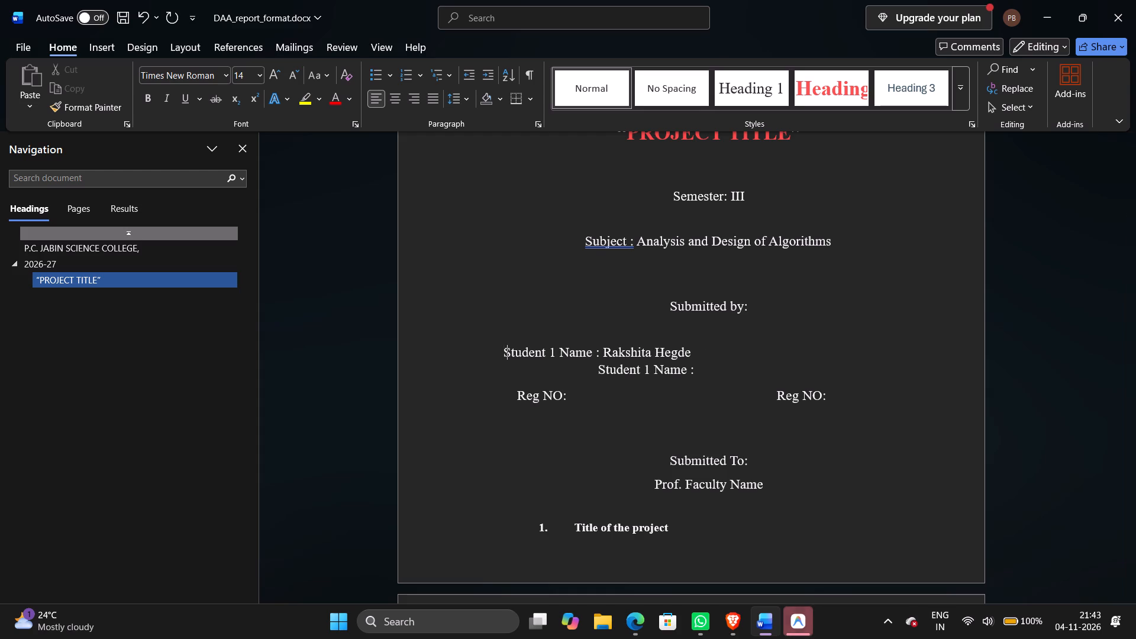
Reduce the gap before the second "Student 1 Name :" label so both labels share one line, separated by a moderate space.
{"action": "left_click", "coordinate": [600, 370]}
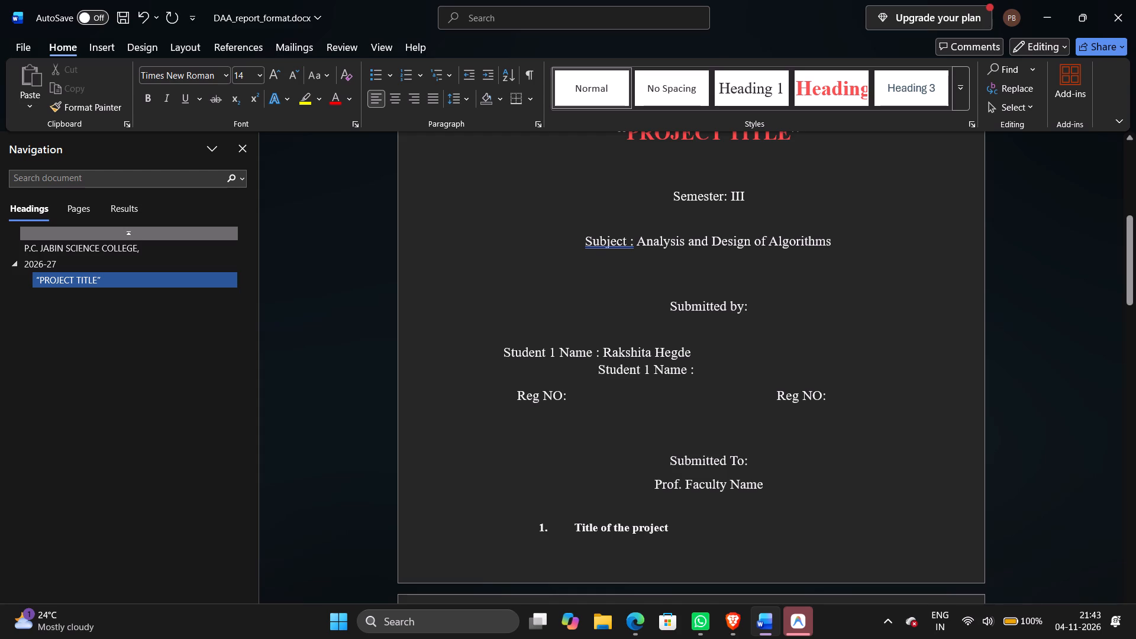
{"action": "key", "text": "shift+BackSpace"}
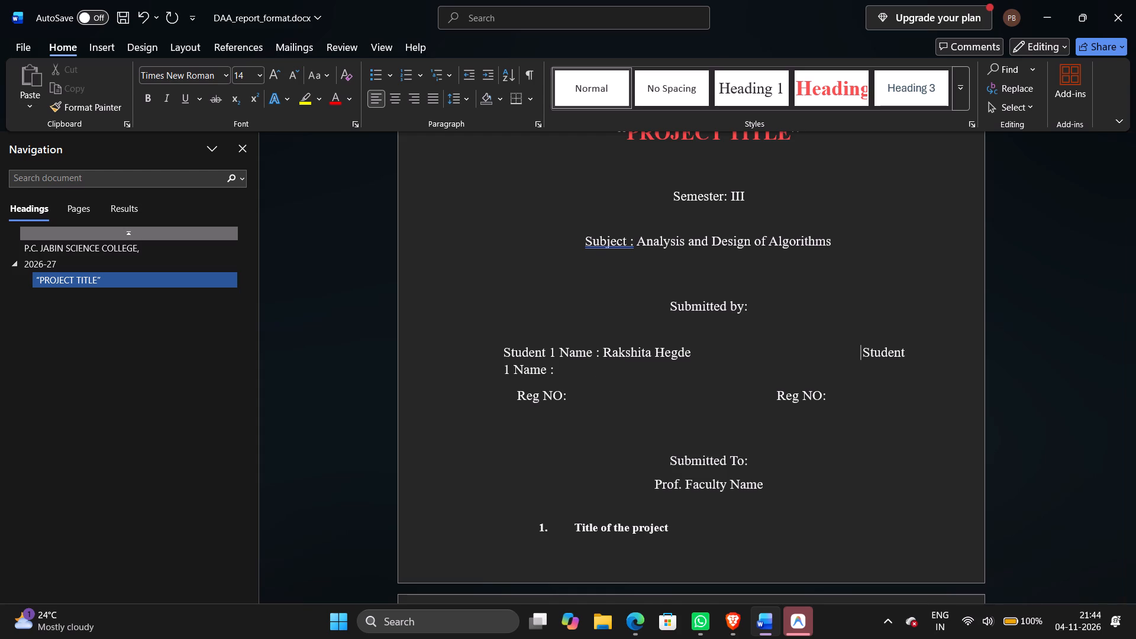
{"action": "key", "text": "shift+BackSpace"}
{"action": "key", "text": "shift+BackSpace"}
{"action": "key", "text": "shift+BackSpace"}
{"action": "key", "text": "shift+BackSpace"}
{"action": "key", "text": "shift+BackSpace"}
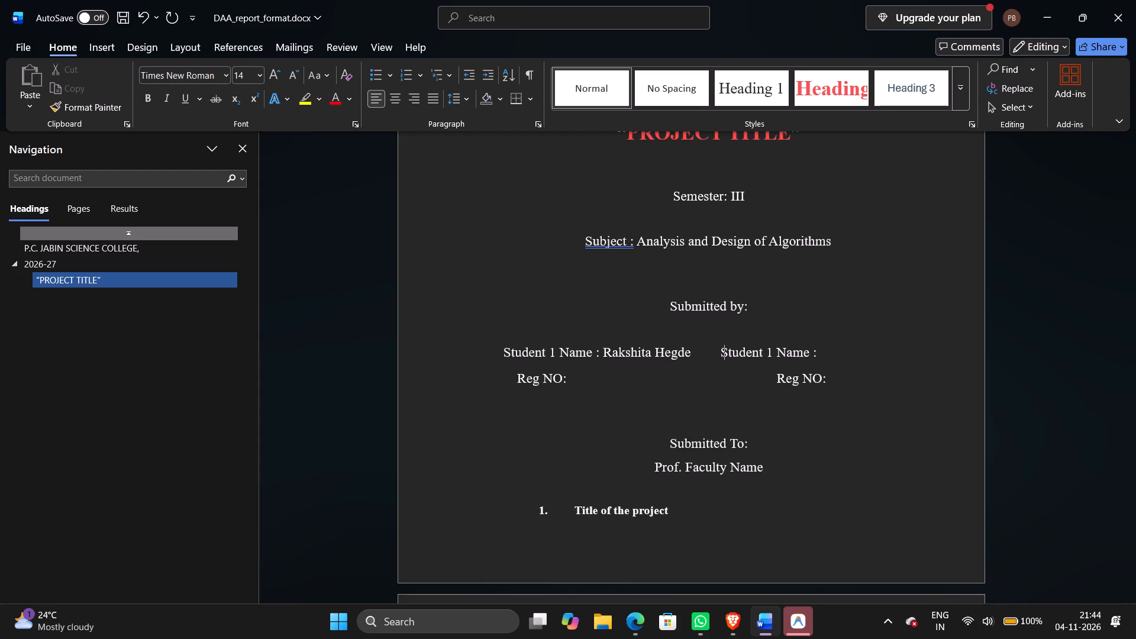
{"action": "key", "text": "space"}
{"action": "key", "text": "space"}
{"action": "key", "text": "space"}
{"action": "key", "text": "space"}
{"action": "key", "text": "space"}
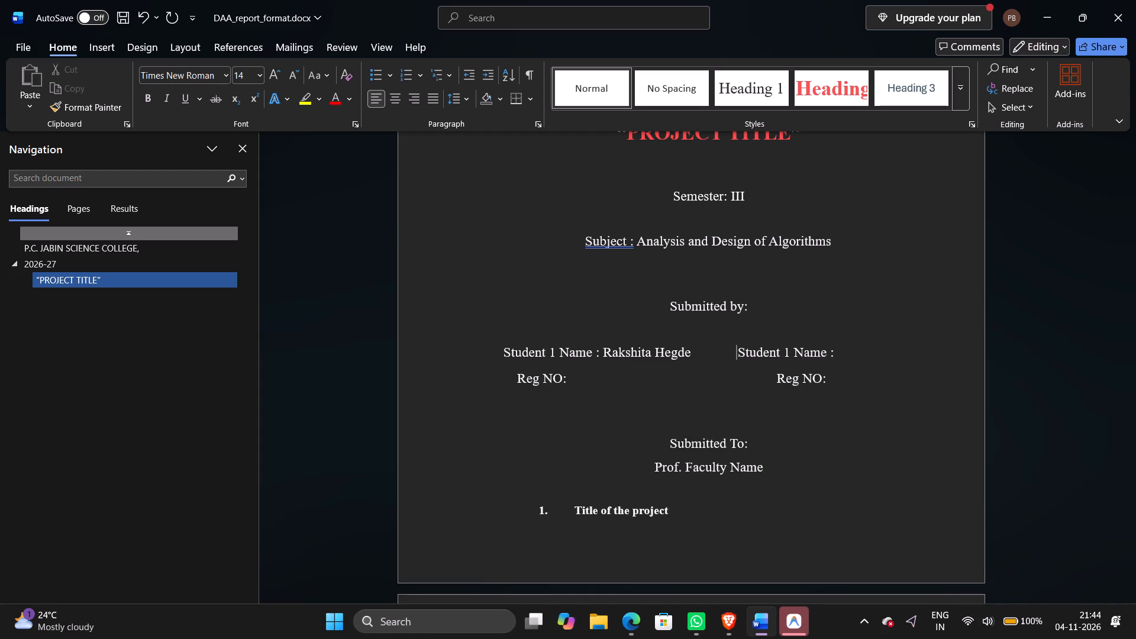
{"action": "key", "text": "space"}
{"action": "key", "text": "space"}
Enter the second student's full name after the second "Student 1 Name :" label.
{"action": "left_click", "coordinate": [846, 352]}
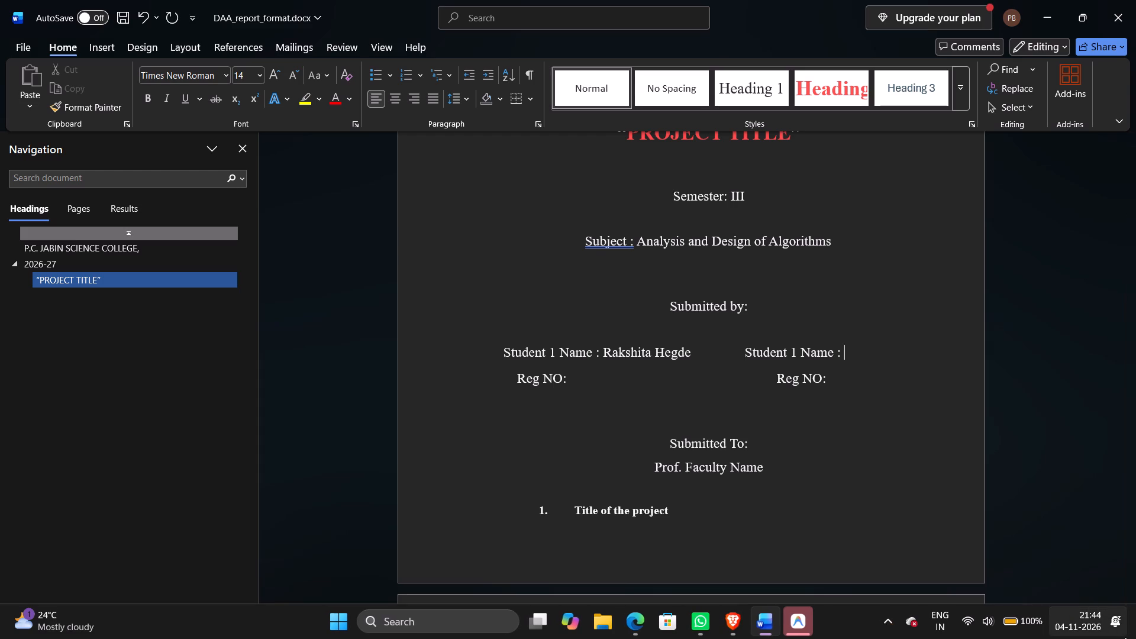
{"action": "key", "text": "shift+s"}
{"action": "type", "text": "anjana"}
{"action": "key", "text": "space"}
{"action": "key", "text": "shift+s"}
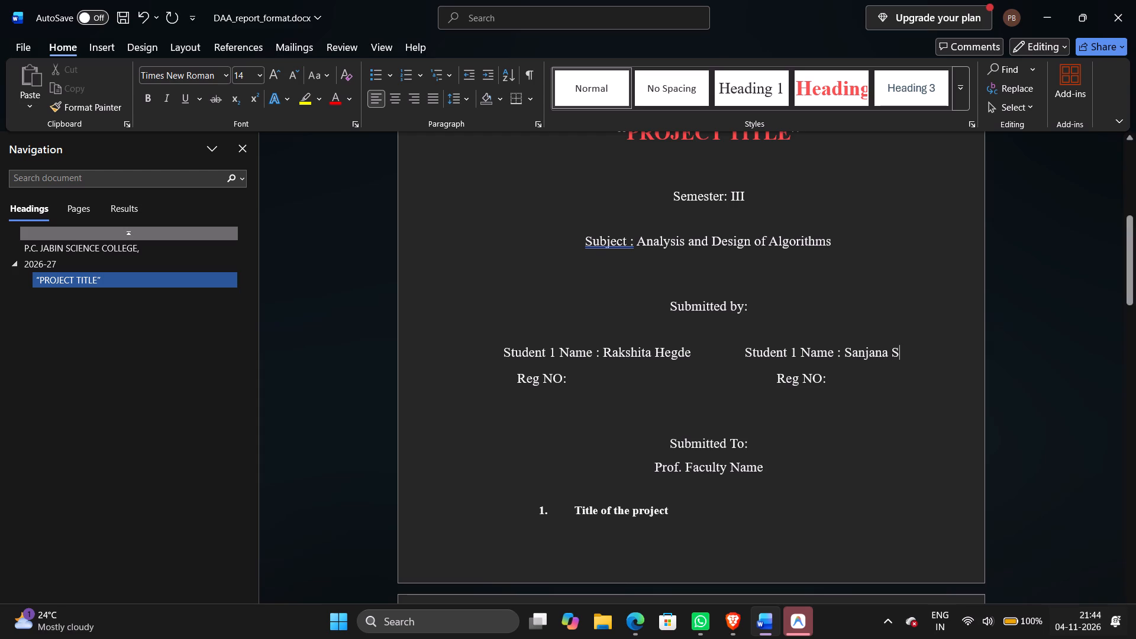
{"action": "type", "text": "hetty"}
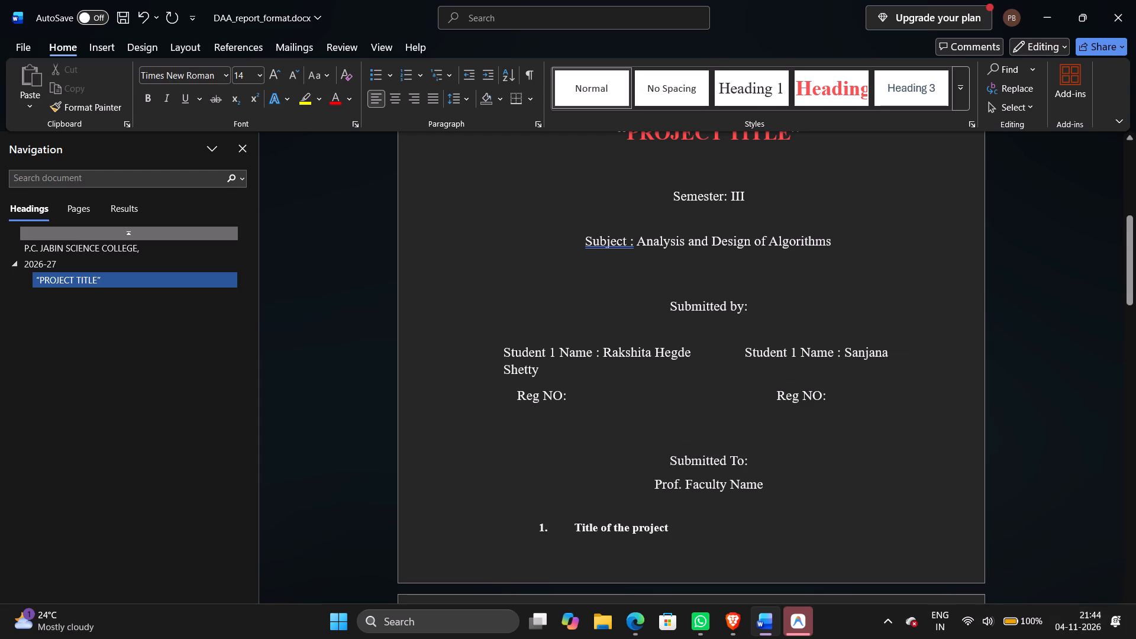
Tighten the spacing around the second name label so the full name fits on one line, with a space before the surname.
{"action": "left_click", "coordinate": [744, 350]}
{"action": "key", "text": "shift+BackSpace"}
{"action": "key", "text": "shift+BackSpace"}
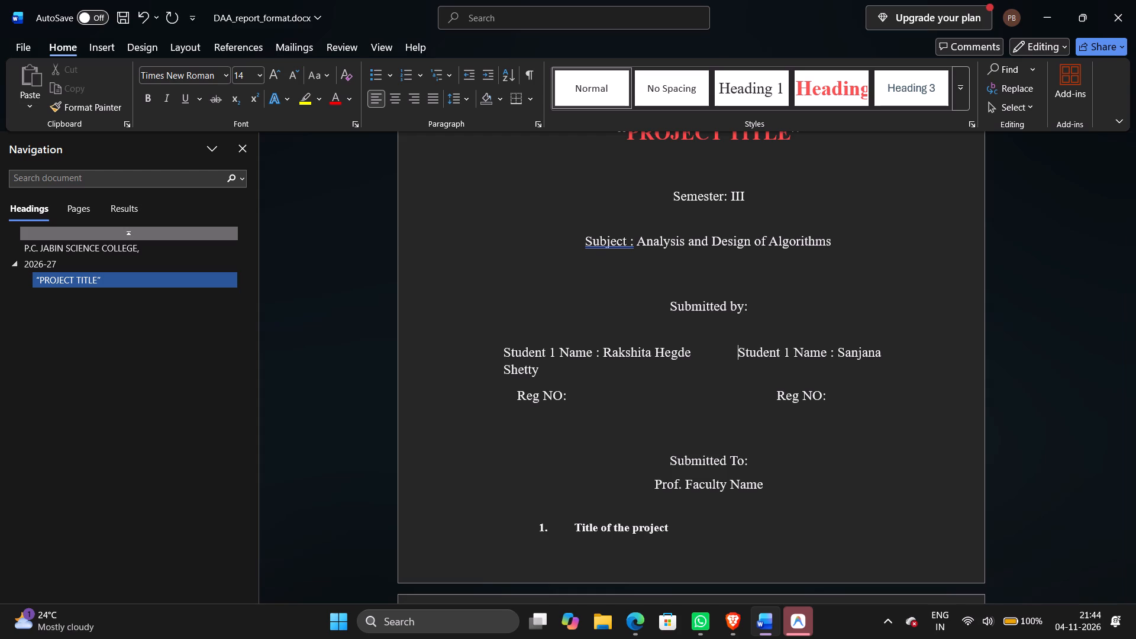
{"action": "left_click", "coordinate": [499, 368]}
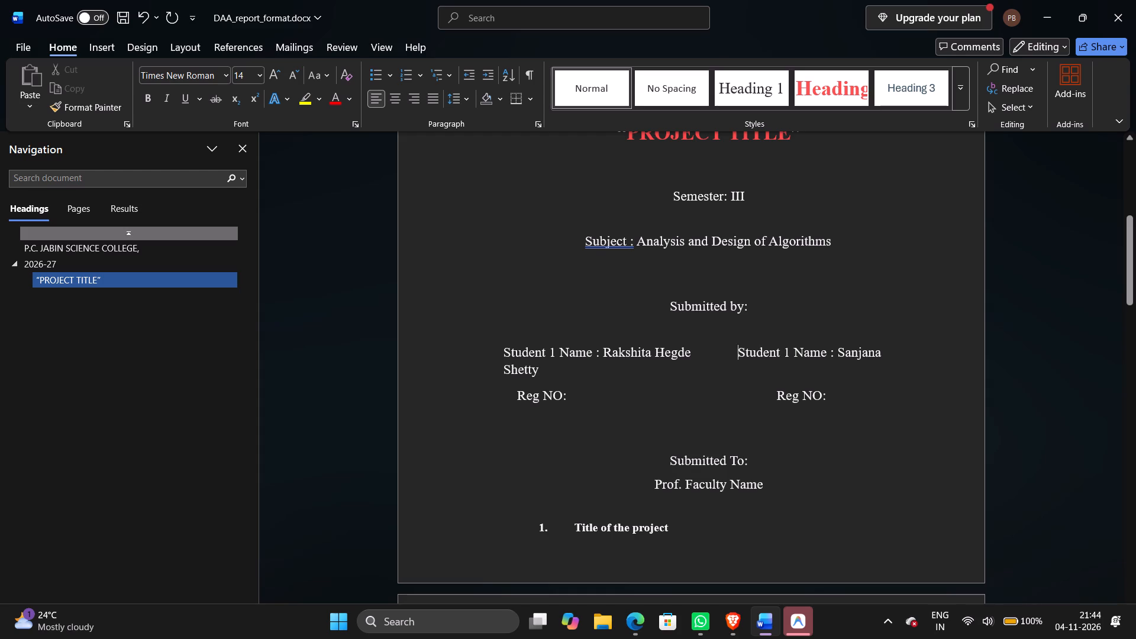
{"action": "key", "text": "shift+BackSpace"}
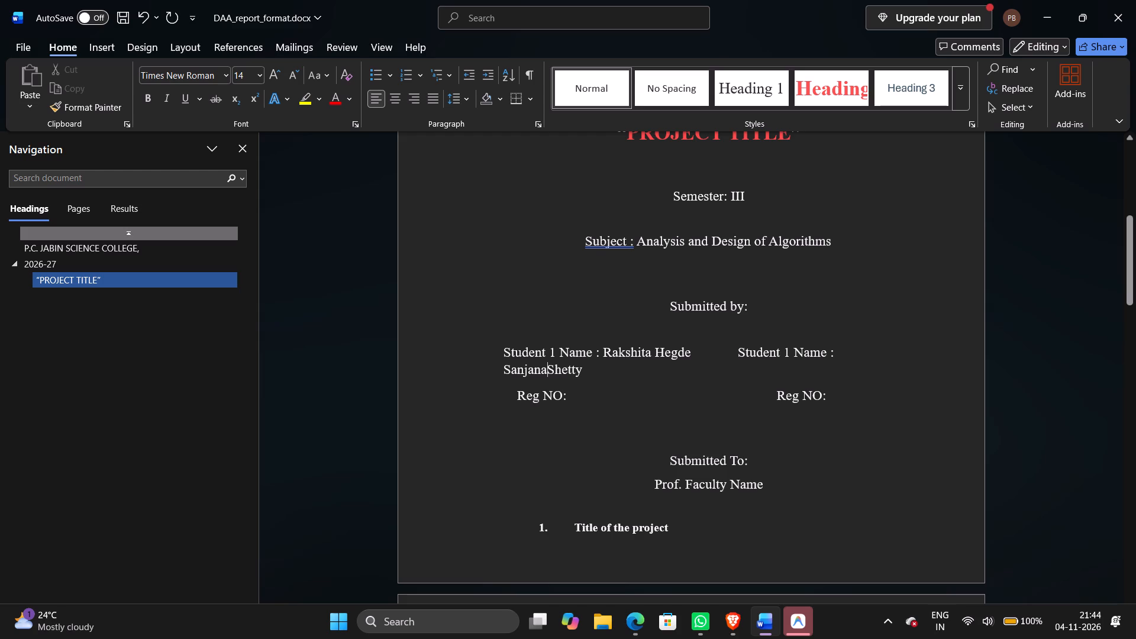
{"action": "left_click", "coordinate": [499, 367]}
{"action": "key", "text": "shift+BackSpace"}
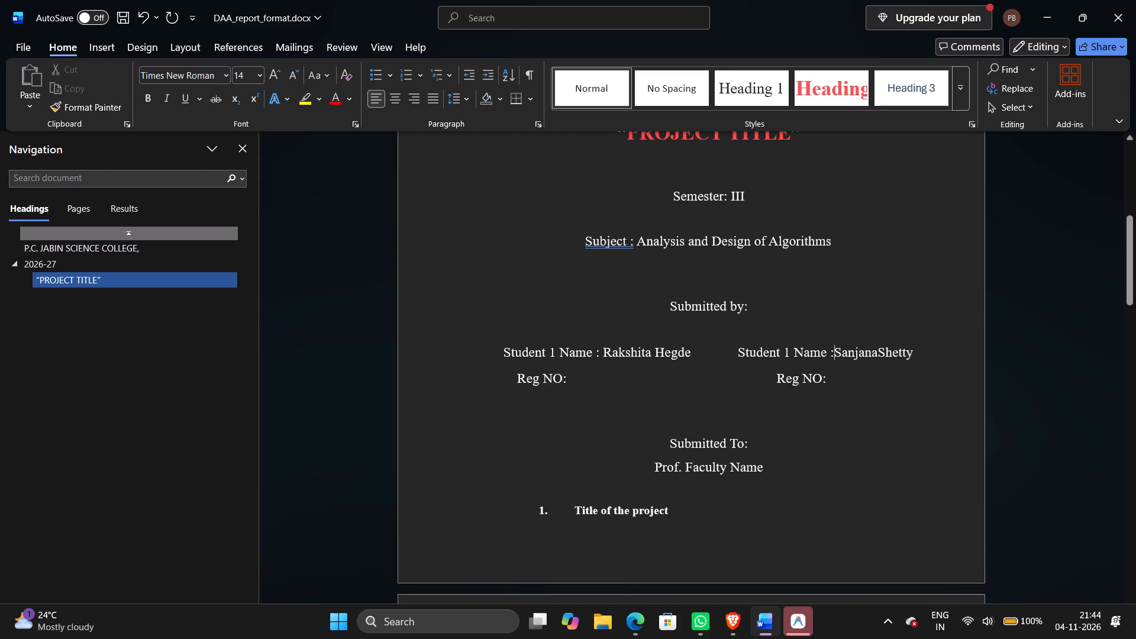
{"action": "left_click", "coordinate": [876, 350]}
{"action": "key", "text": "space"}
{"action": "key", "text": "shift+BackSpace"}
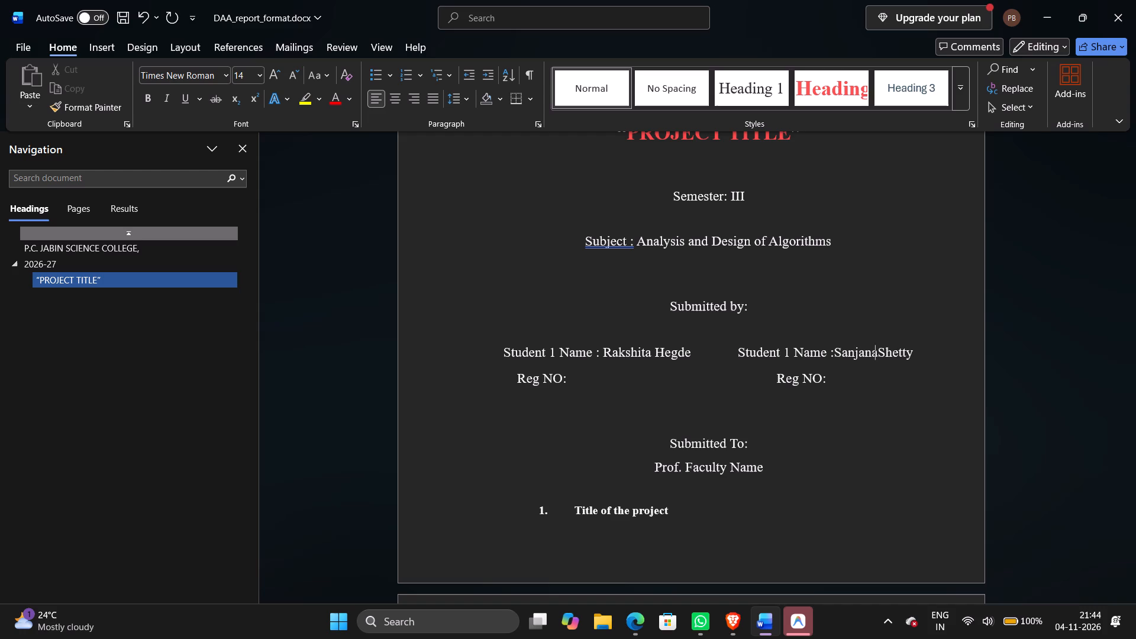
{"action": "left_click", "coordinate": [735, 348]}
{"action": "key", "text": "shift+BackSpace"}
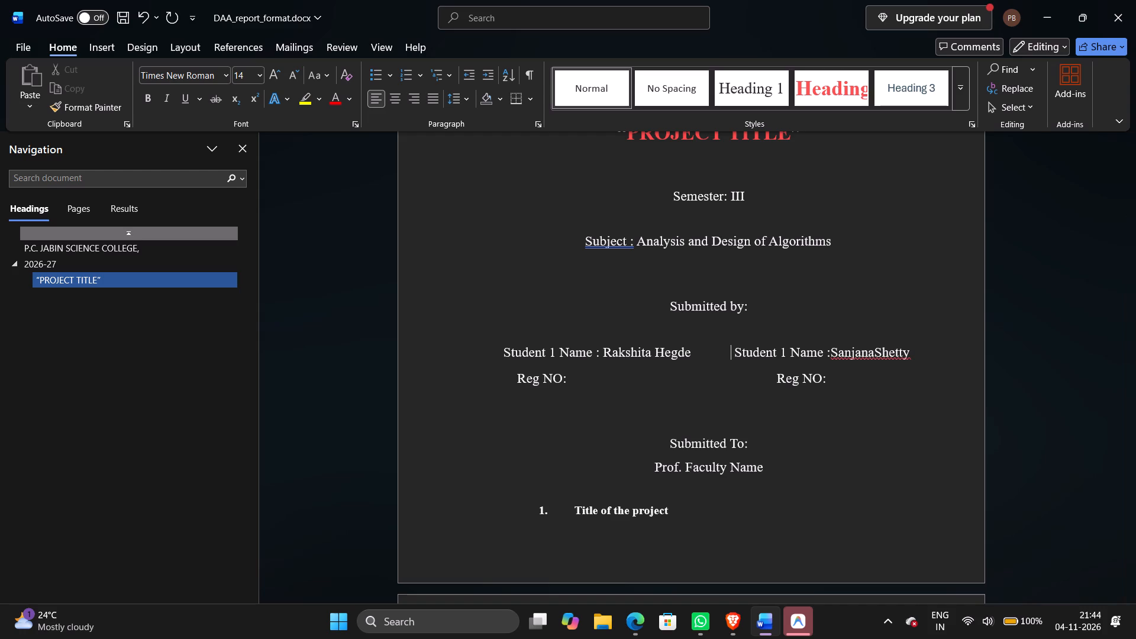
{"action": "key", "text": "shift+BackSpace"}
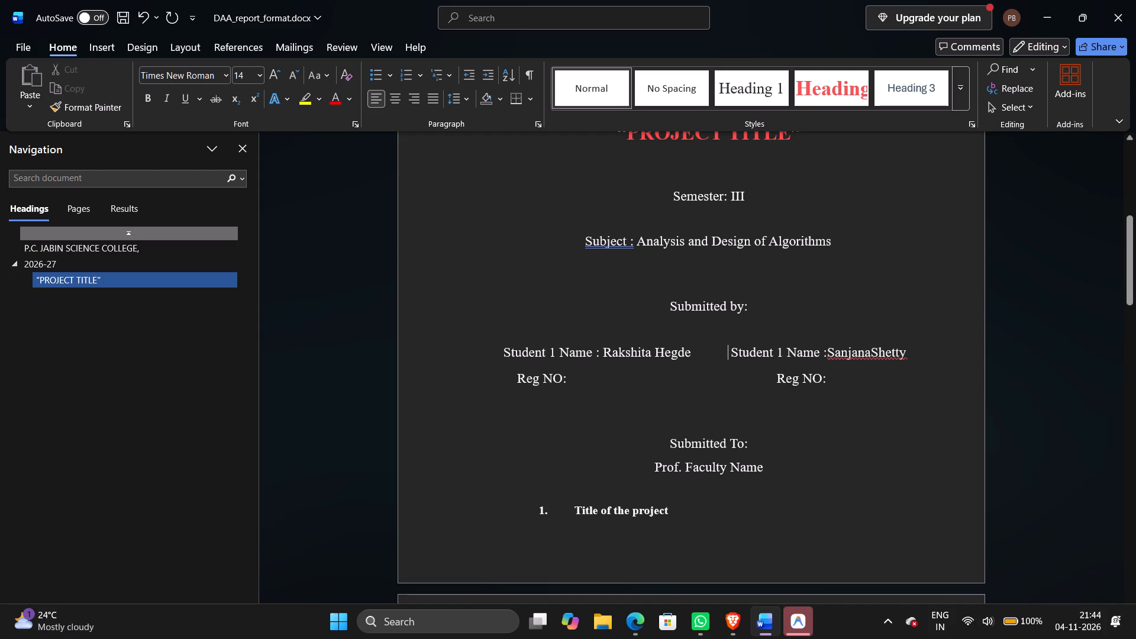
{"action": "left_click", "coordinate": [871, 349]}
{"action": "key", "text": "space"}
Adjust the spaces before the second "Reg NO:" label to align it beneath the second student's name label.
{"action": "left_click", "coordinate": [772, 380]}
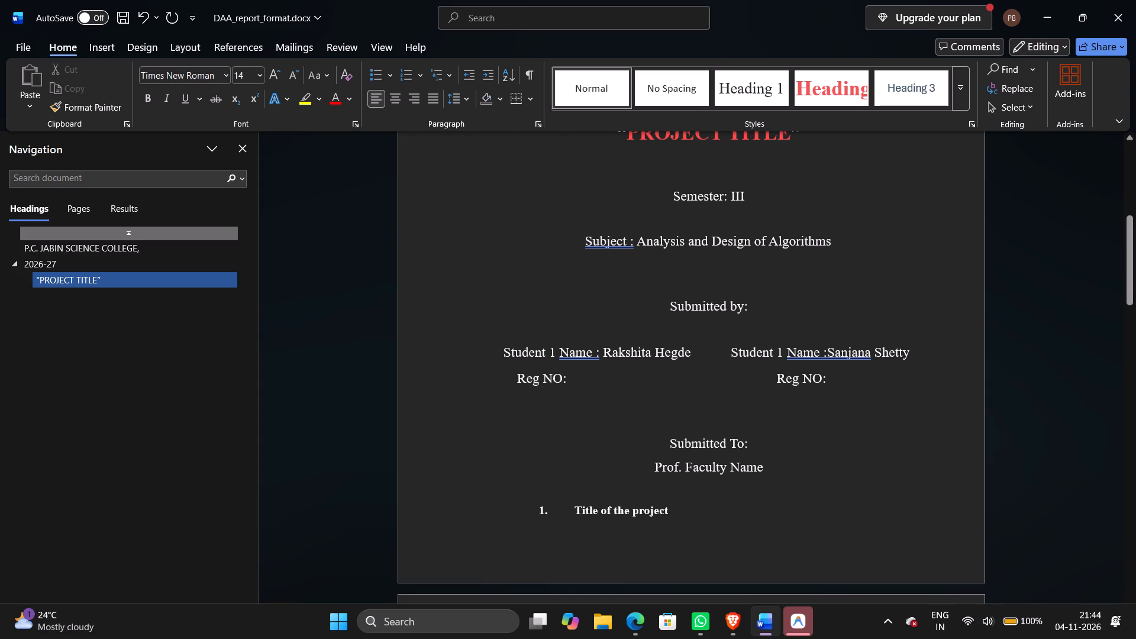
{"action": "key", "text": "shift+BackSpace"}
{"action": "key", "text": "shift+BackSpace"}
{"action": "key", "text": "shift+BackSpace"}
{"action": "key", "text": "shift+BackSpace"}
{"action": "key", "text": "shift+BackSpace"}
{"action": "key", "text": "shift+BackSpace"}
{"action": "key", "text": "shift+BackSpace"}
{"action": "key", "text": "shift+BackSpace"}
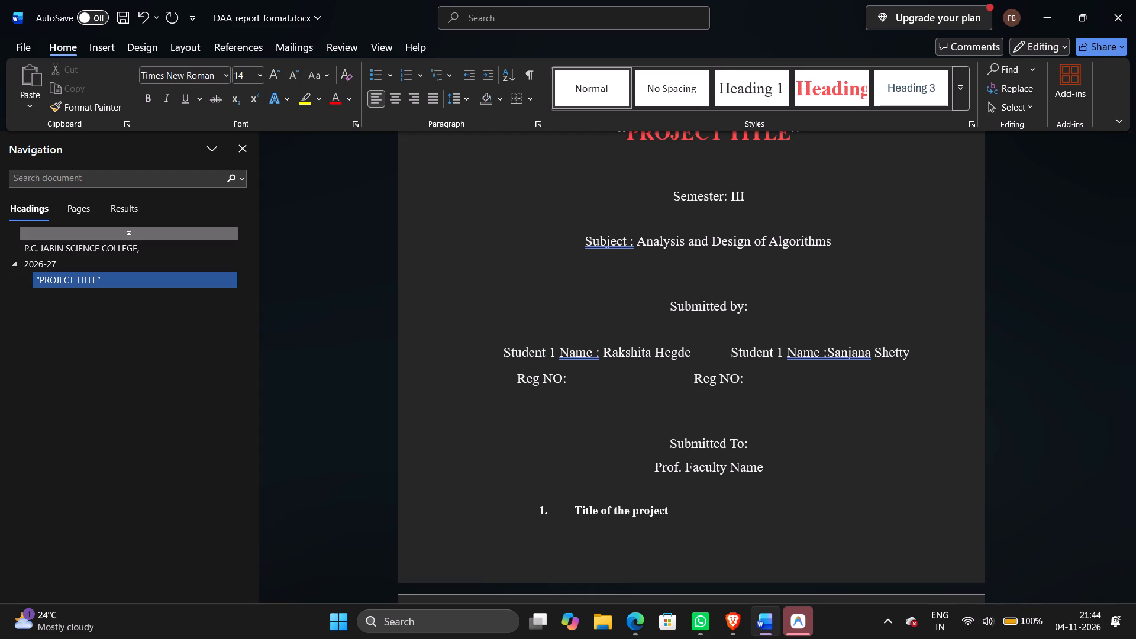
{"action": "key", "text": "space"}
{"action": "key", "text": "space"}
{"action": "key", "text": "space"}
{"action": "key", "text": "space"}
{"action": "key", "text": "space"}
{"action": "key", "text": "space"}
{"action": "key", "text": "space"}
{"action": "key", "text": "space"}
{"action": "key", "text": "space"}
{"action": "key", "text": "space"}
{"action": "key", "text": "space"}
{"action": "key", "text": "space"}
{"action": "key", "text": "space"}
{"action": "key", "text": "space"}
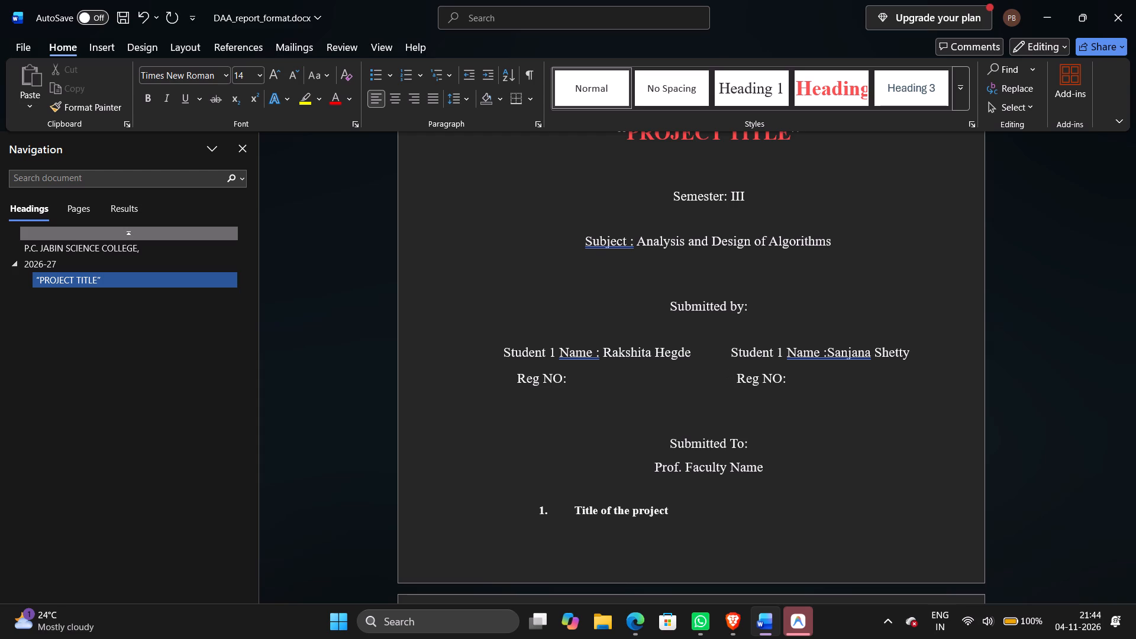
{"action": "key", "text": "shift+BackSpace"}
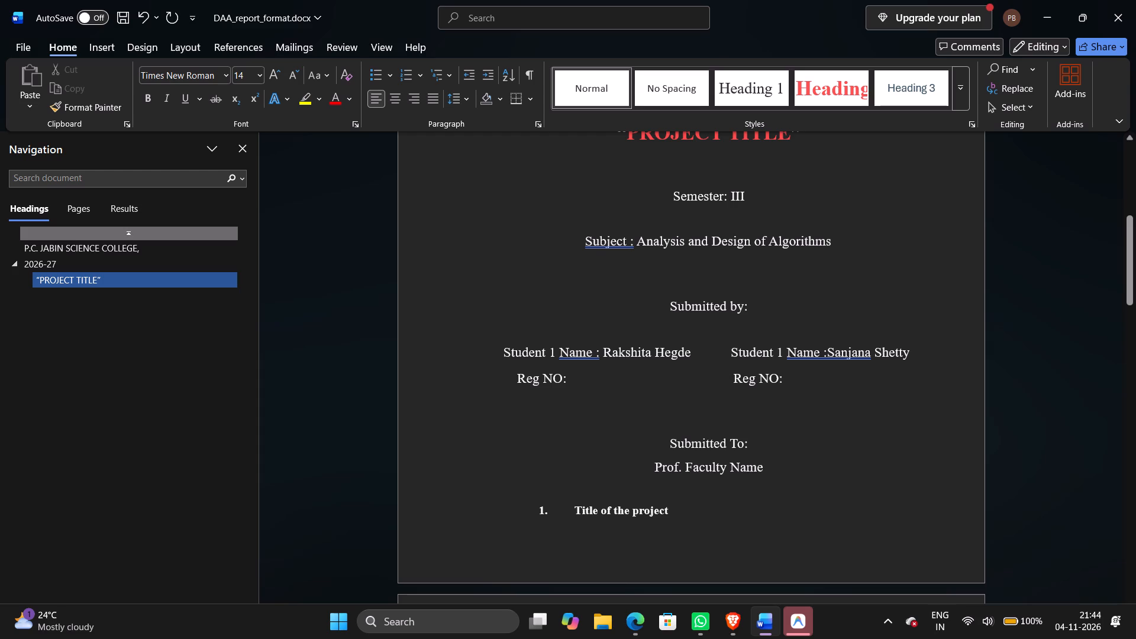
Align the first "Reg NO:" label beneath the first student's name label, keeping a small vertical gap between the two lines.
{"action": "left_click", "coordinate": [513, 377]}
{"action": "key", "text": "shift+BackSpace"}
{"action": "key", "text": "shift+BackSpace"}
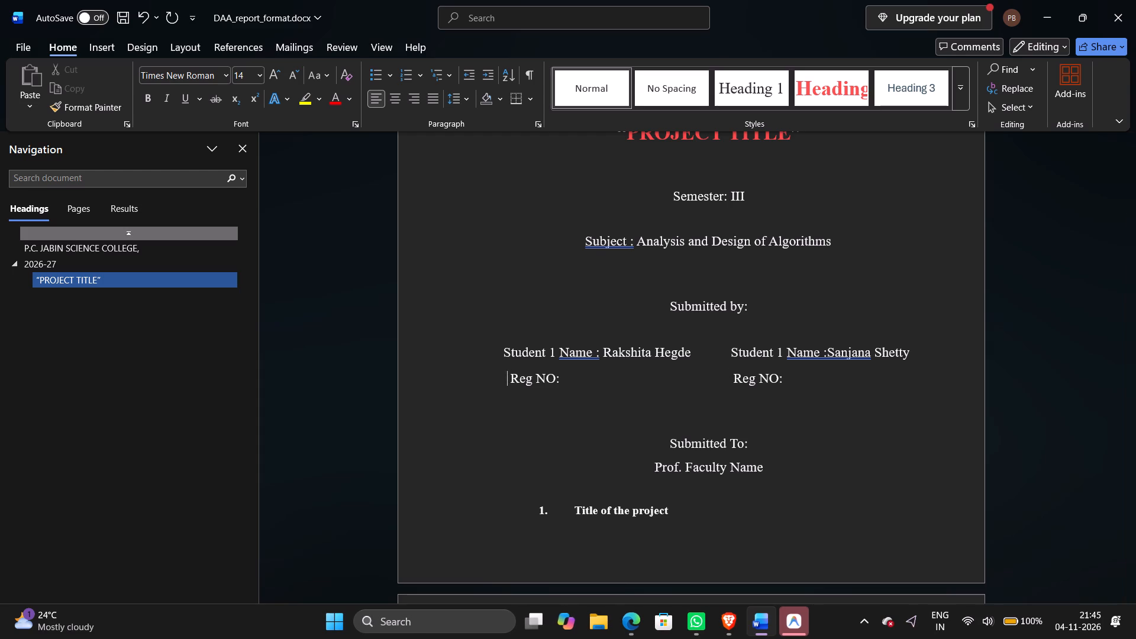
{"action": "key", "text": "shift+BackSpace"}
{"action": "key", "text": "shift+BackSpace"}
{"action": "key", "text": "shift+BackSpace"}
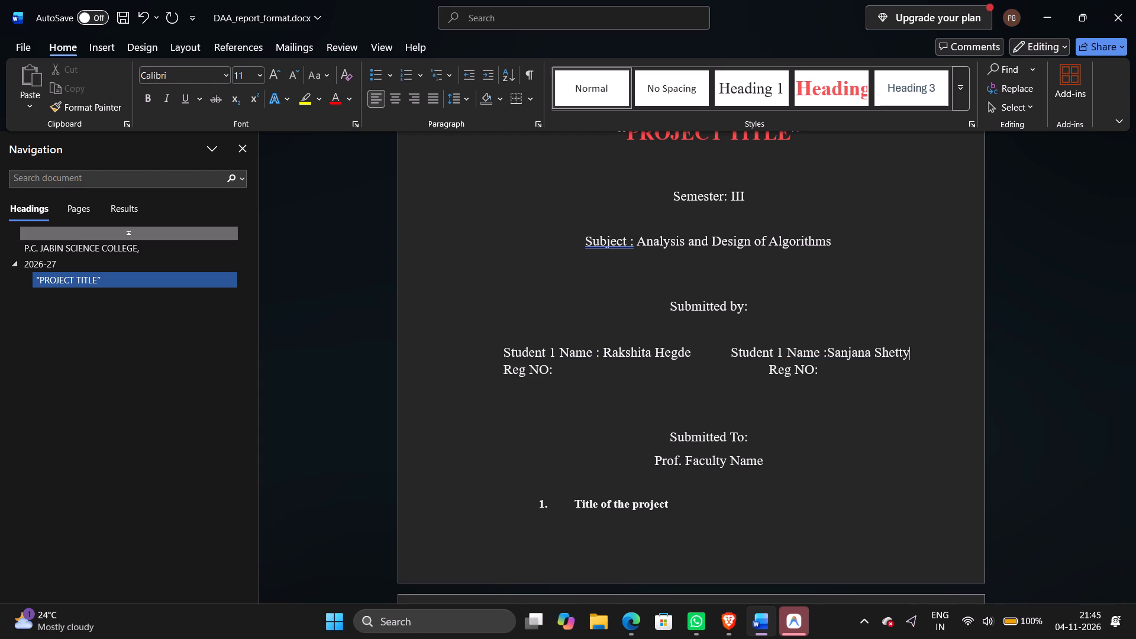
{"action": "key", "text": "shift+Return"}
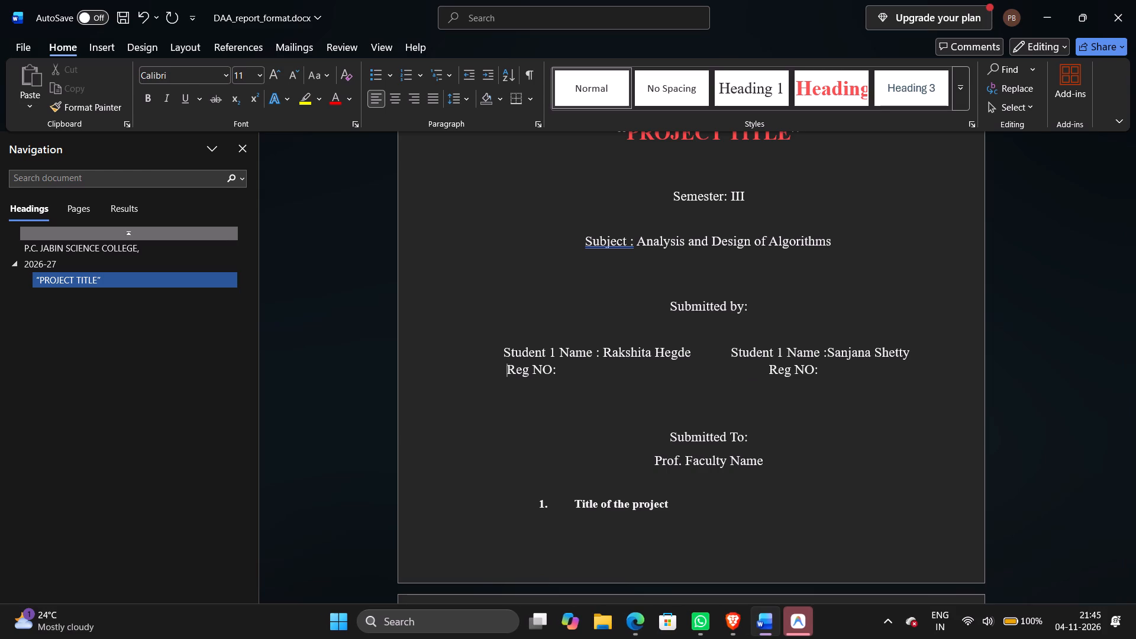
{"action": "key", "text": "shift+Return"}
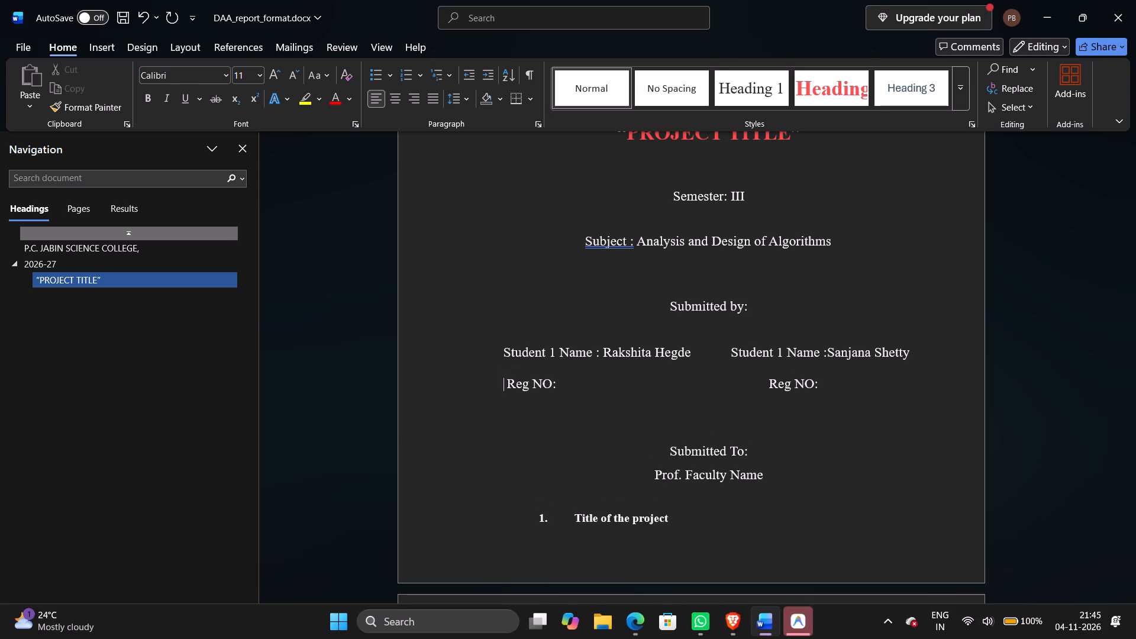
Enter the first student's registration number after the first "Reg NO:" label.
{"action": "left_click", "coordinate": [567, 387]}
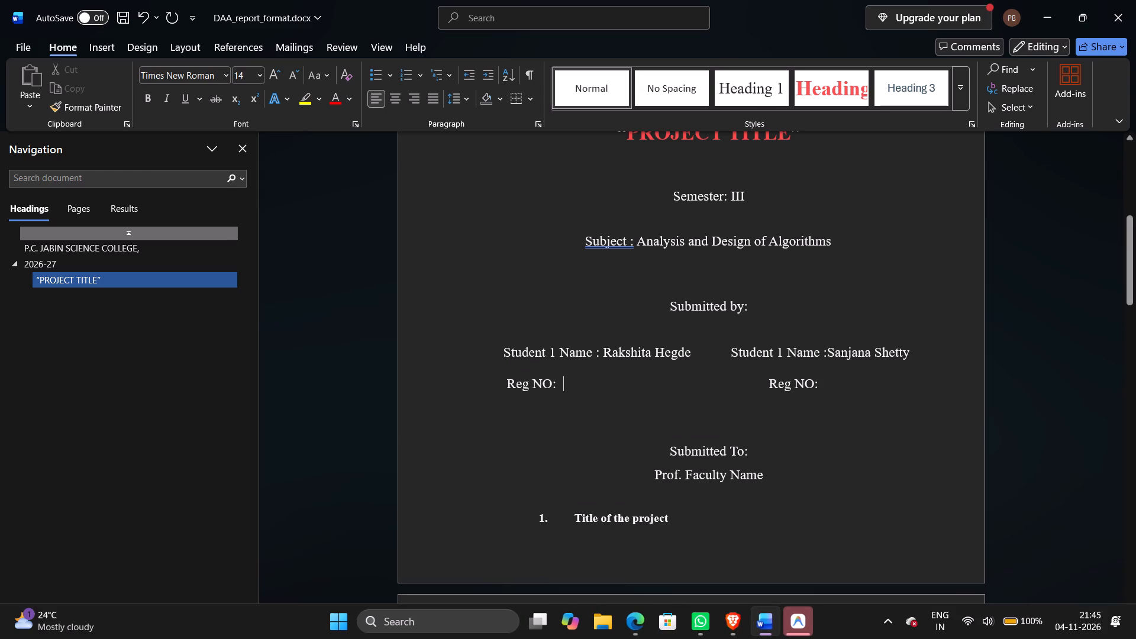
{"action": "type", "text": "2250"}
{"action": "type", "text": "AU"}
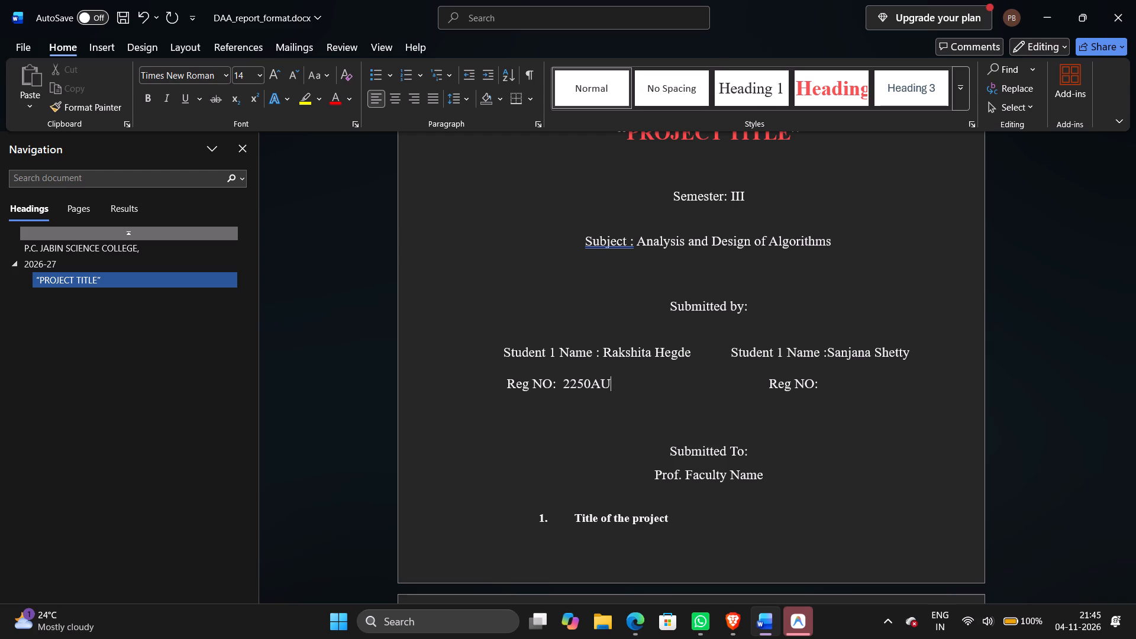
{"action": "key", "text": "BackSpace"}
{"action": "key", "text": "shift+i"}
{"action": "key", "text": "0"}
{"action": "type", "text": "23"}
Enter the second student's registration number after the second "Reg NO:" label.
{"action": "left_click", "coordinate": [827, 385]}
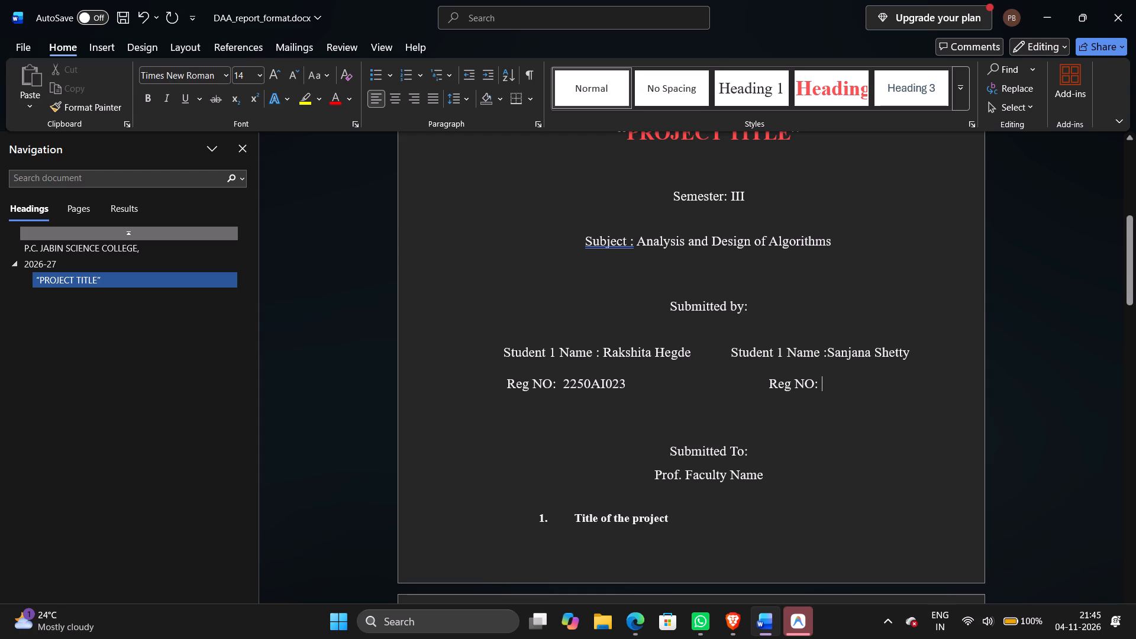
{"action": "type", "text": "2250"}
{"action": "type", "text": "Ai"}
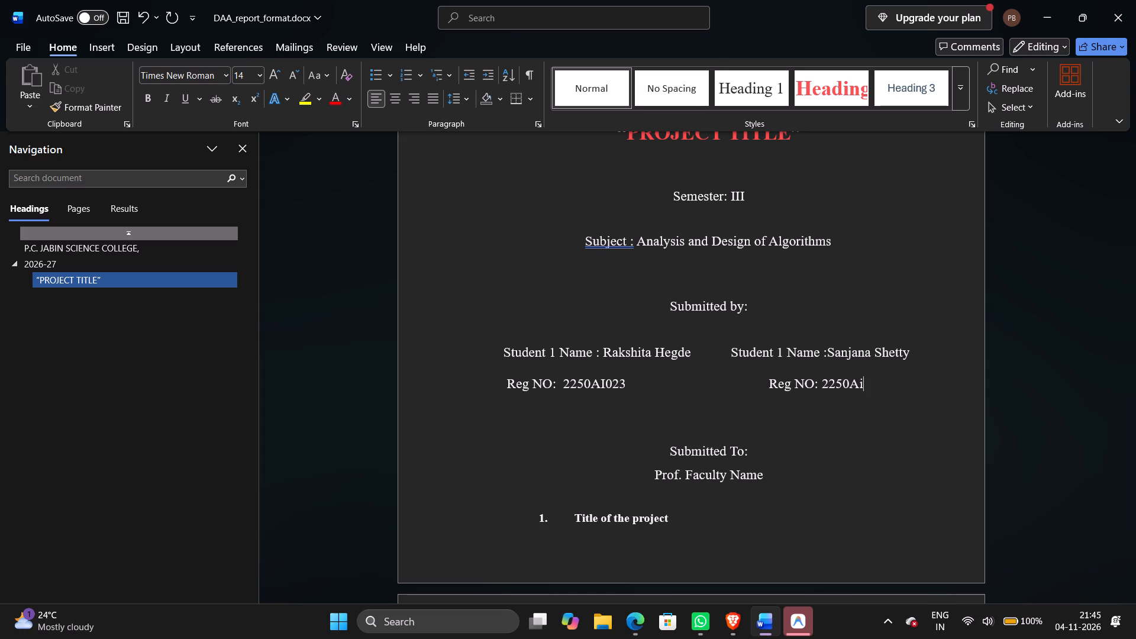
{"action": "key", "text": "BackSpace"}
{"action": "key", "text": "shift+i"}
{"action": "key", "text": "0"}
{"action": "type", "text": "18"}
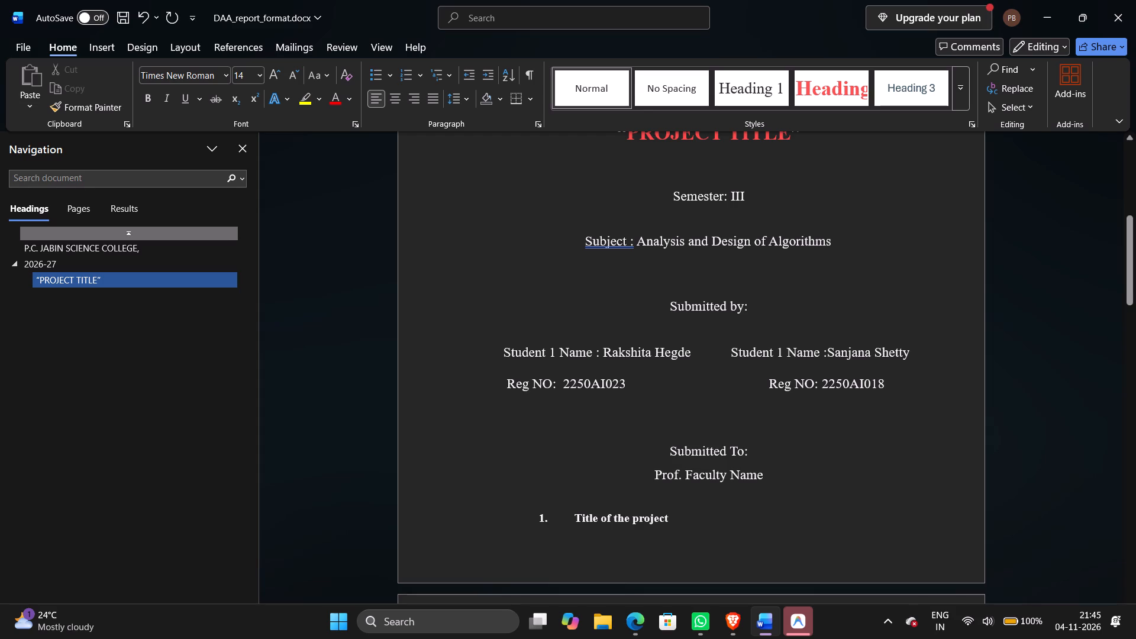
Replace the "Faculty Name" placeholder after "Prof." with the professor's full name.
{"action": "left_click_drag", "start_coordinate": [767, 477], "coordinate": [703, 477]}
{"action": "key", "text": "BackSpace"}
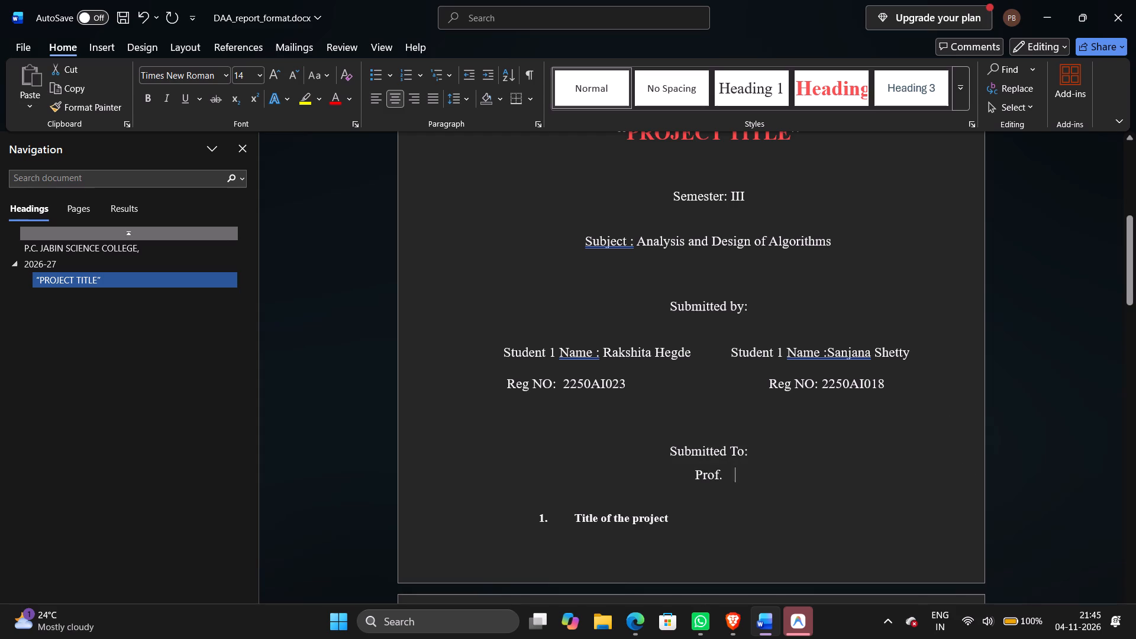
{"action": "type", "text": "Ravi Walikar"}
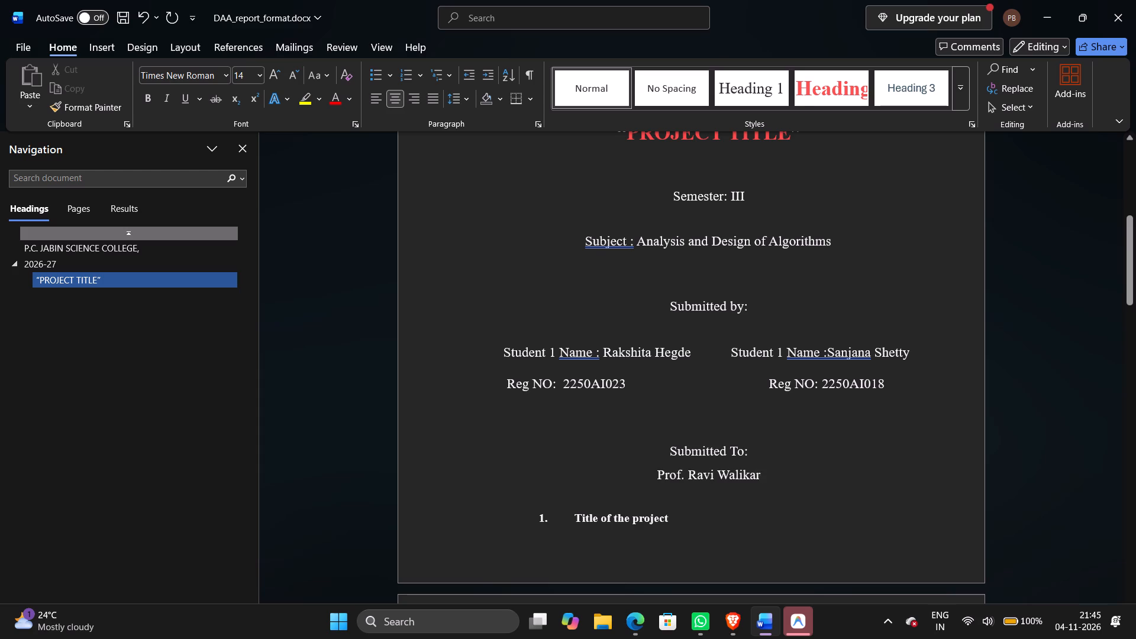
Add two blank paragraphs below the professor's name to move the "Title of the project" heading onto the second page.
{"action": "scroll", "coordinate": [678, 542], "scroll_direction": "down", "scroll_amount": 4}
{"action": "scroll", "coordinate": [678, 542], "scroll_direction": "up", "scroll_amount": 2}
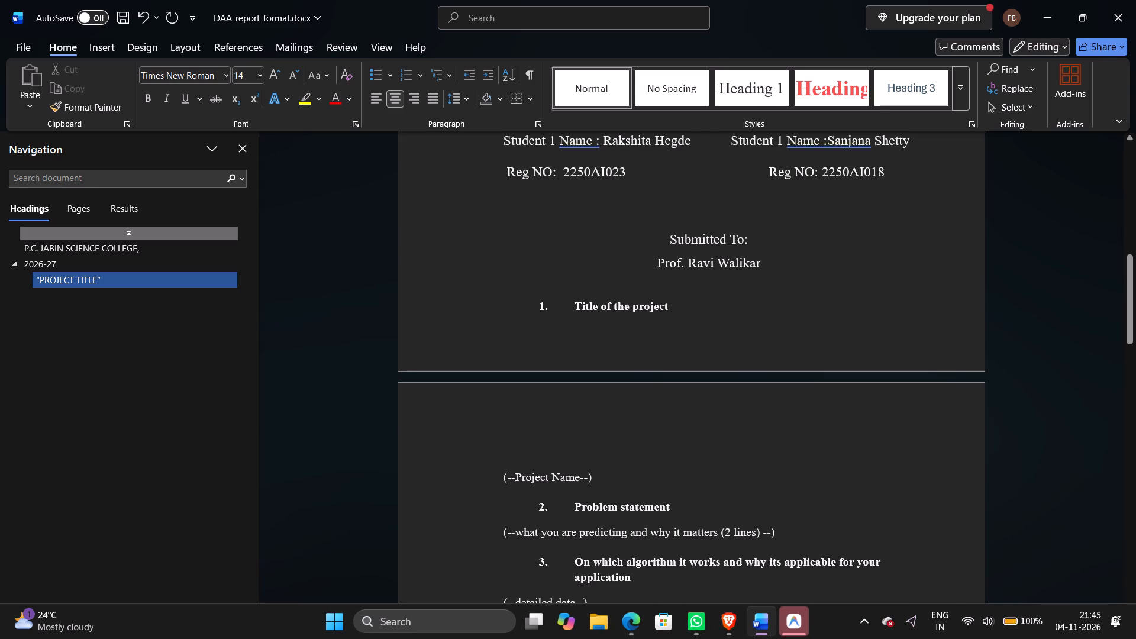
{"action": "left_click", "coordinate": [540, 302]}
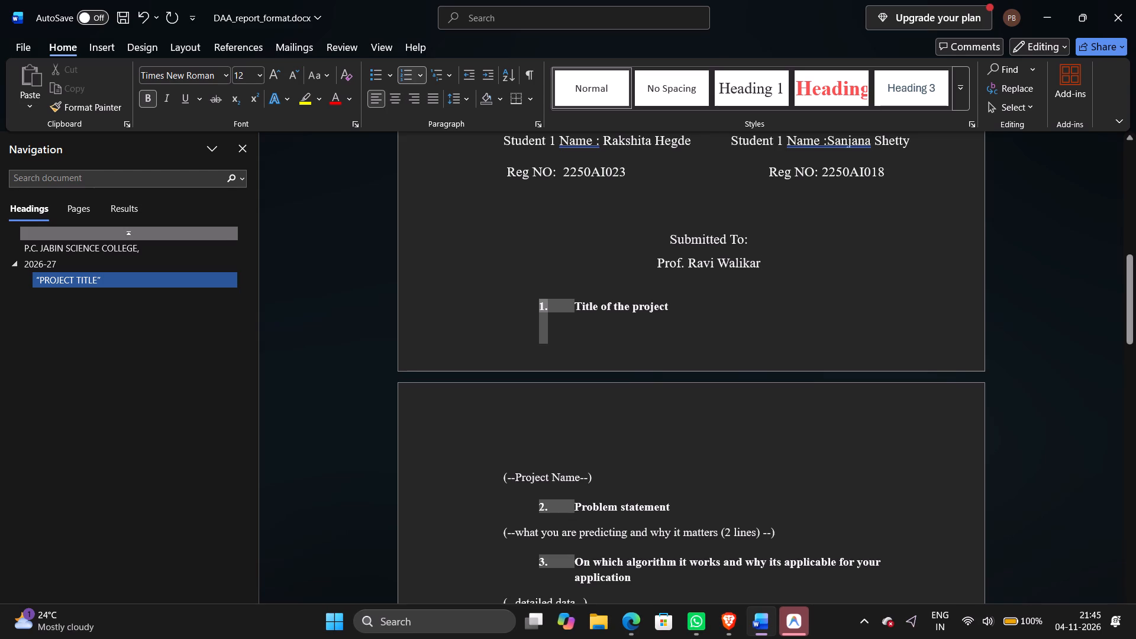
{"action": "left_click", "coordinate": [579, 292]}
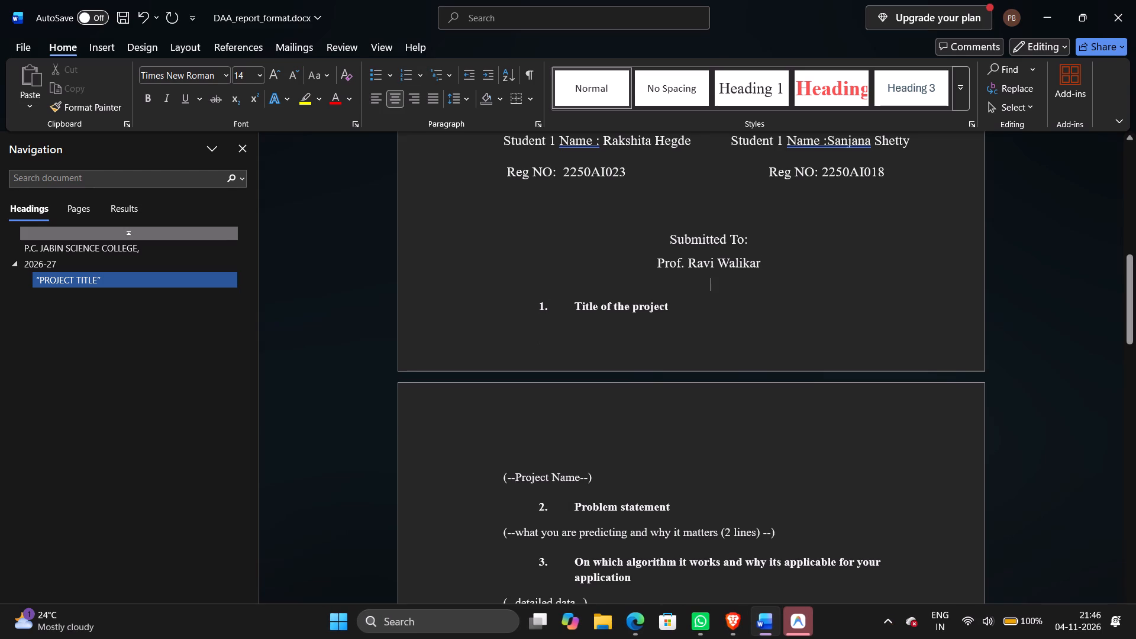
{"action": "key", "text": "Return"}
{"action": "key", "text": "Return"}
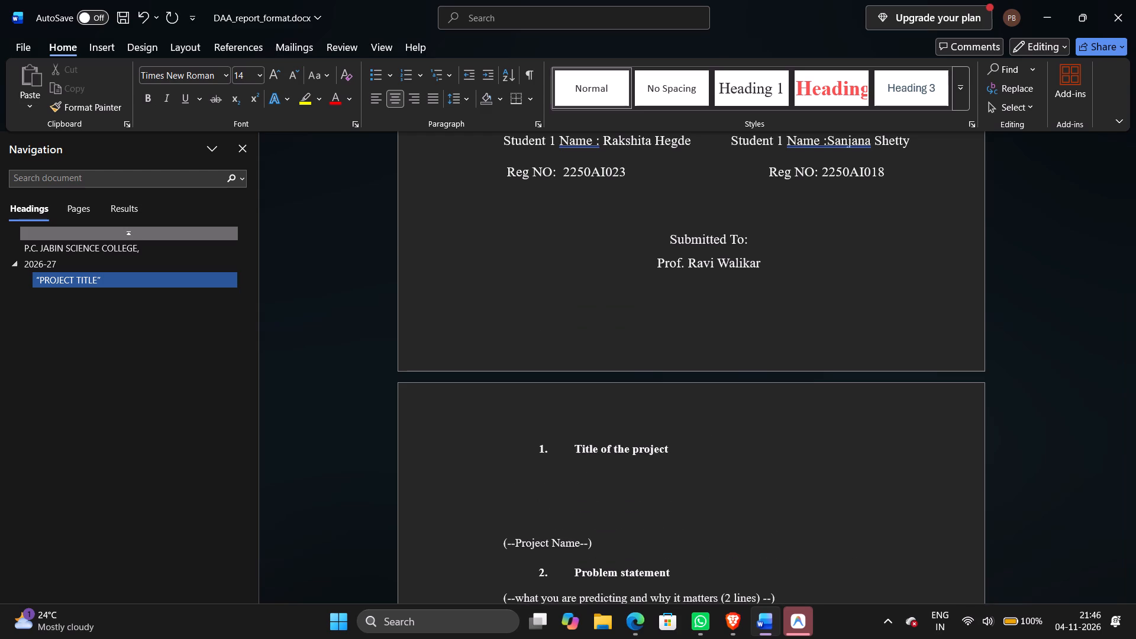
Delete the "(--Project Name--)" placeholder and the extra blank lines above the "Problem statement" heading.
{"action": "scroll", "coordinate": [622, 281], "scroll_direction": "up", "scroll_amount": 2}
{"action": "scroll", "coordinate": [622, 281], "scroll_direction": "down", "scroll_amount": 5}
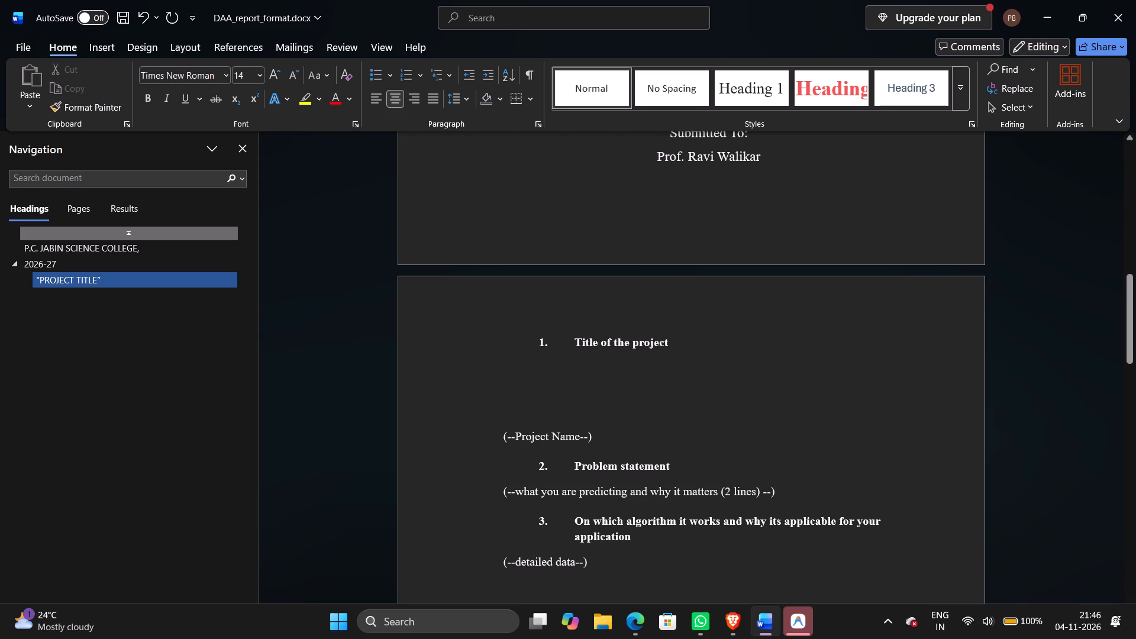
{"action": "left_click_drag", "start_coordinate": [612, 439], "coordinate": [451, 437]}
{"action": "key", "text": "BackSpace"}
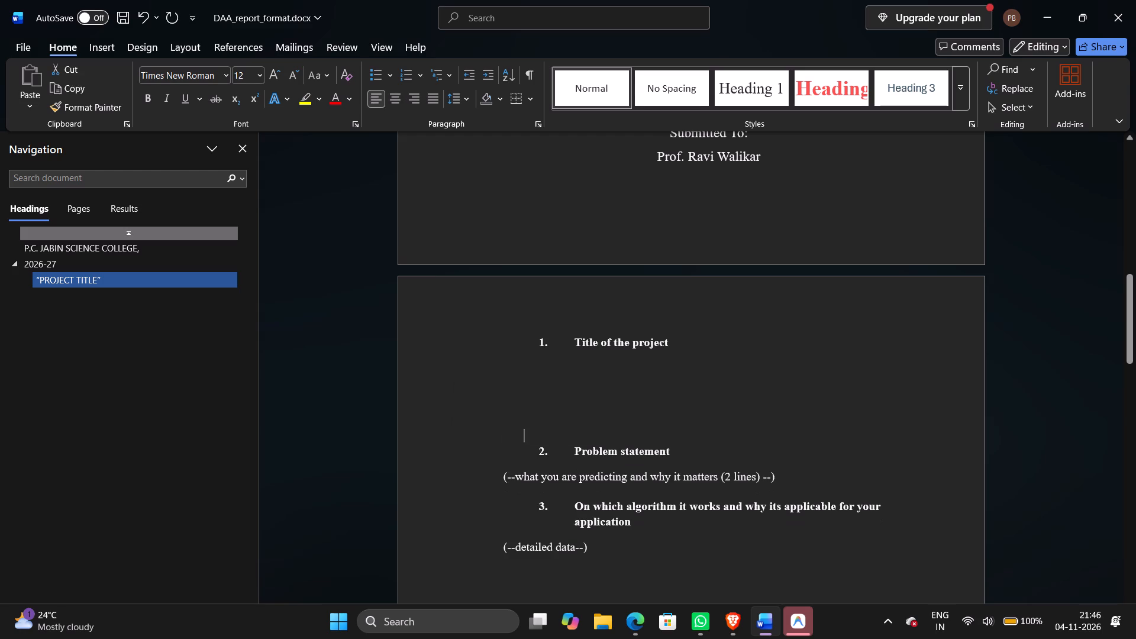
{"action": "key", "text": "BackSpace"}
{"action": "key", "text": "BackSpace"}
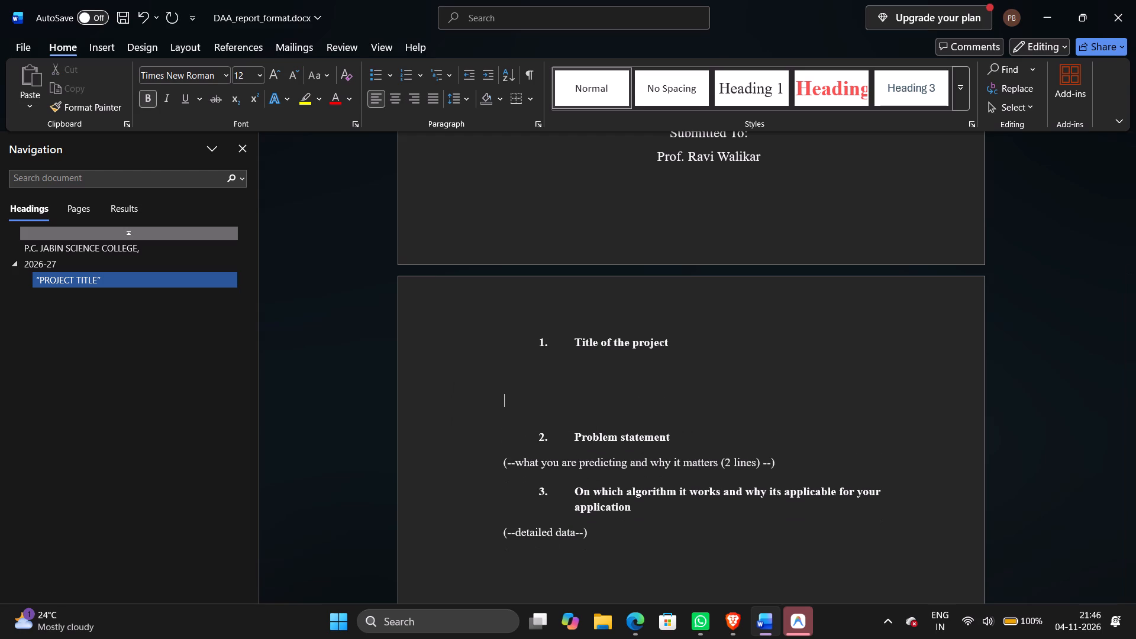
{"action": "key", "text": "BackSpace"}
{"action": "key", "text": "BackSpace"}
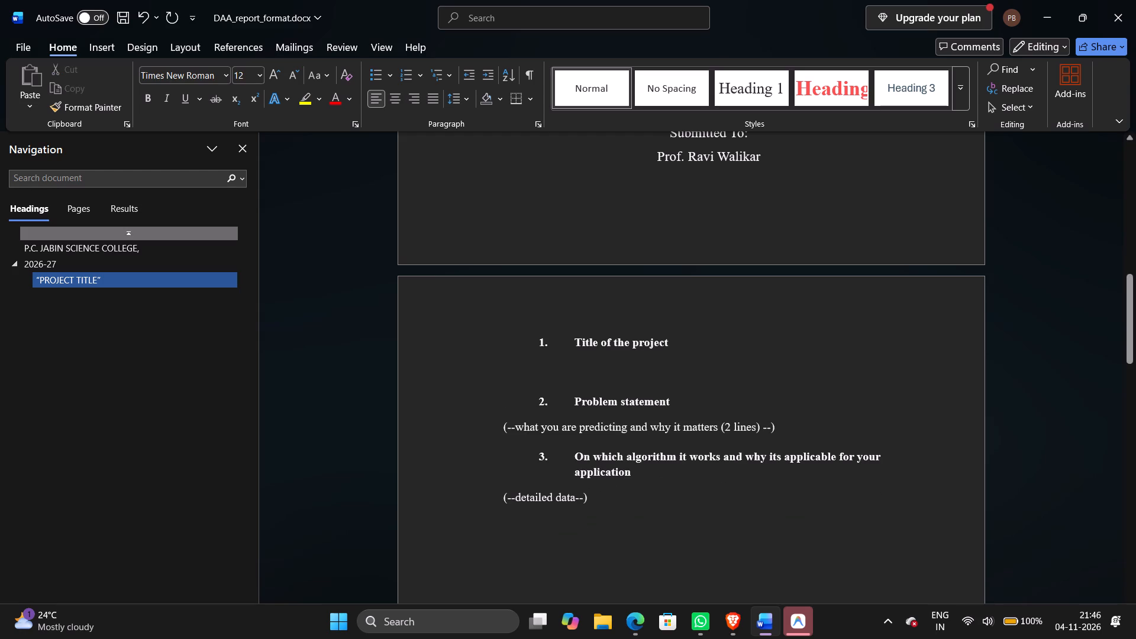
Enter "Sentiment Analysis" three lines below the "Title of the project" heading, within the same numbered item.
{"action": "scroll", "coordinate": [1035, 222], "scroll_direction": "up", "scroll_amount": 2}
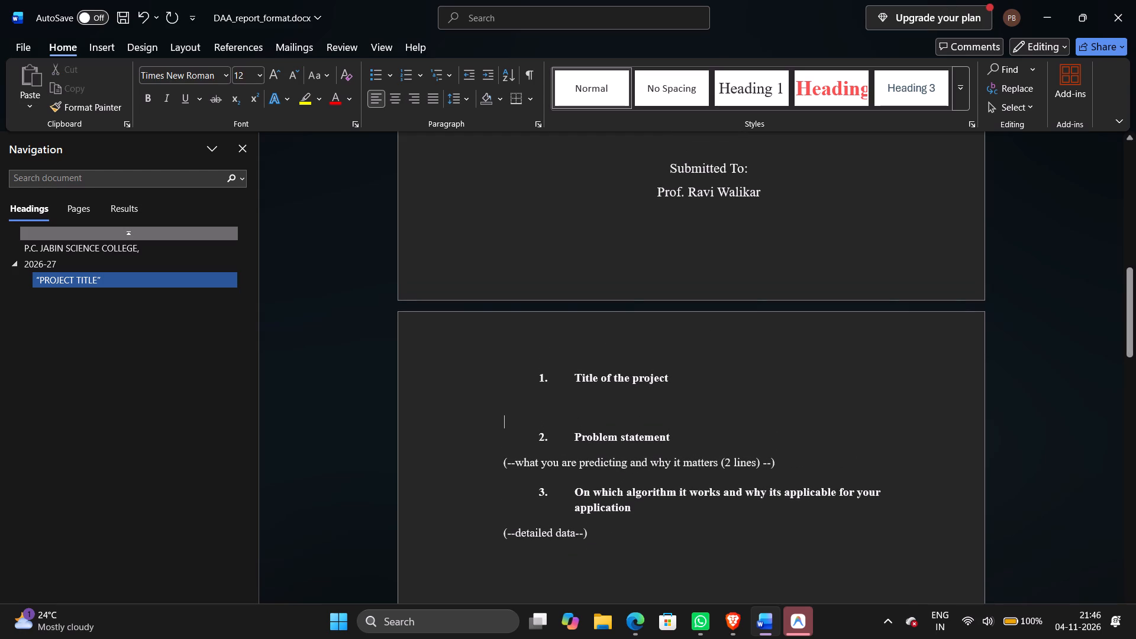
{"action": "left_click", "coordinate": [711, 383]}
{"action": "key", "text": "shift+Return"}
{"action": "key", "text": "shift+Return"}
{"action": "key", "text": "shift+Return"}
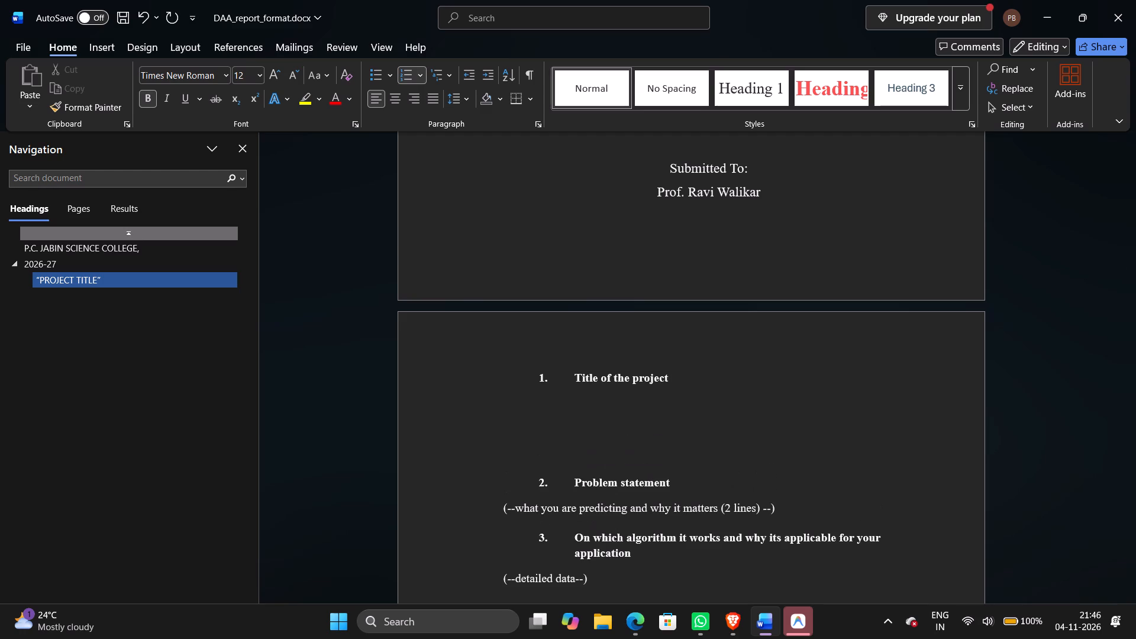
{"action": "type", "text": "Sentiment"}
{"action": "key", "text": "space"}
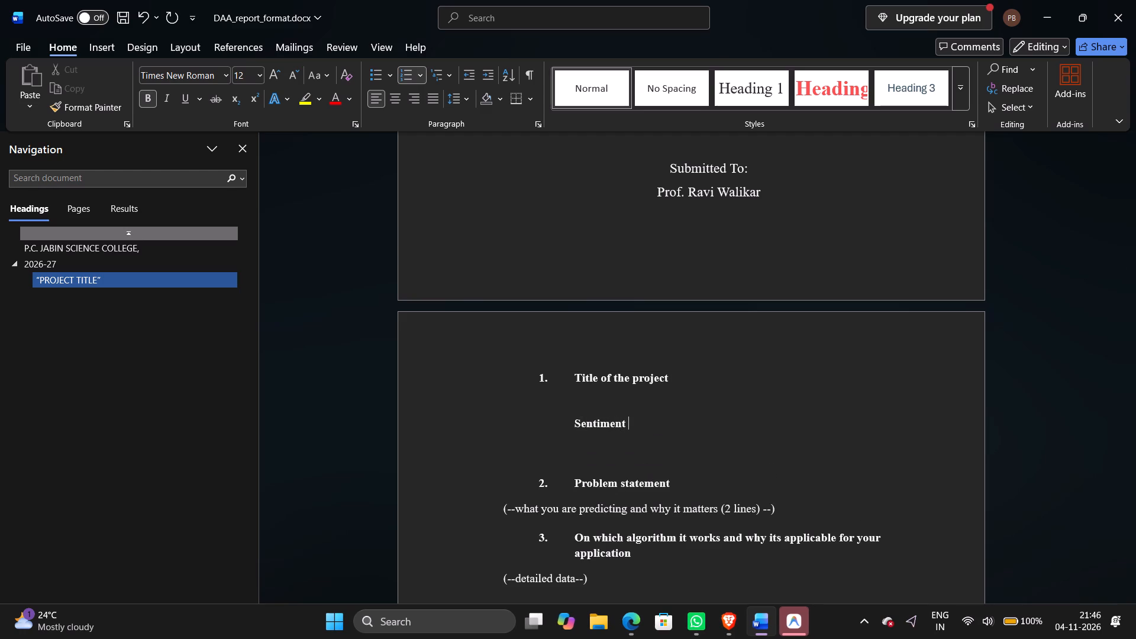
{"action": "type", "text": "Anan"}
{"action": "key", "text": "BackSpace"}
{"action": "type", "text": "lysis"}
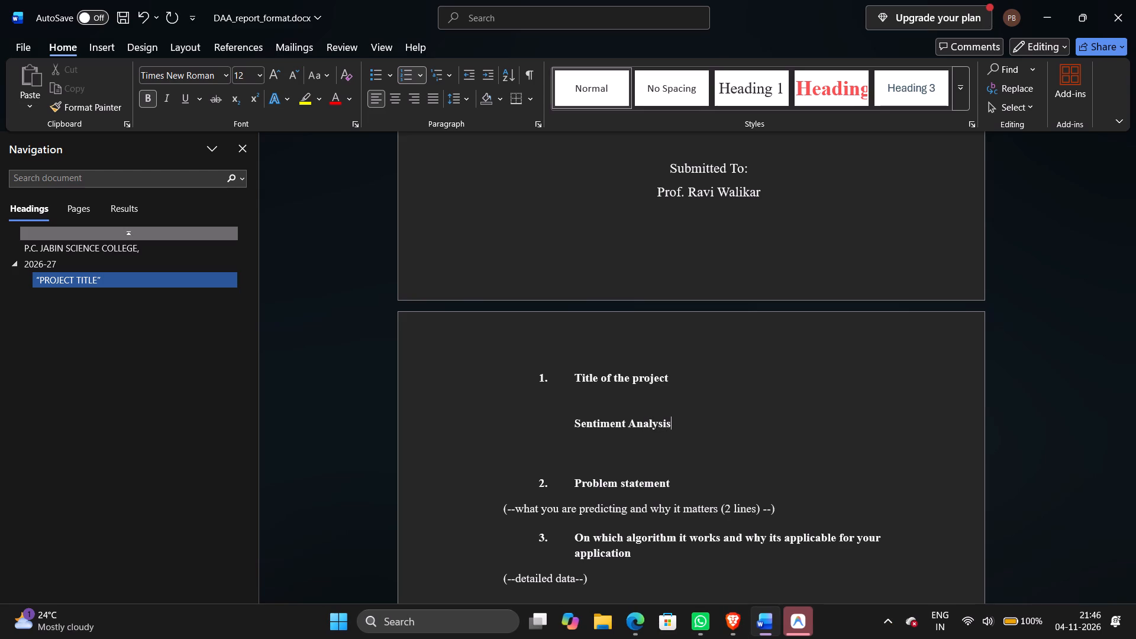
Review the cover page and the numbered sections on the second page of the report.
{"action": "scroll", "coordinate": [635, 489], "scroll_direction": "down", "scroll_amount": 2}
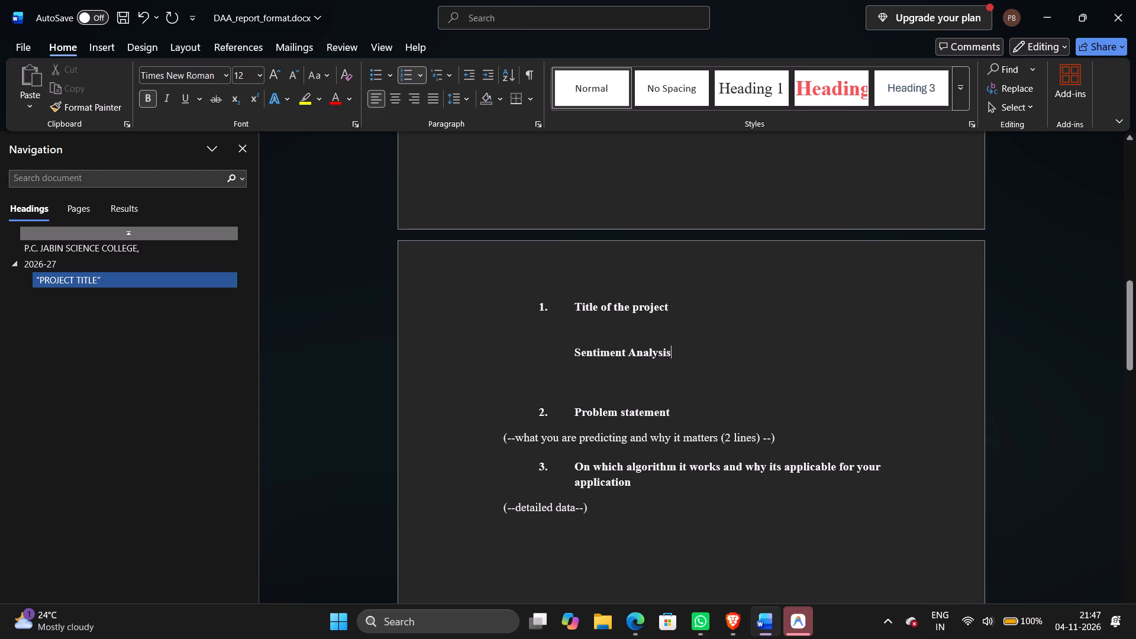
{"action": "scroll", "coordinate": [664, 413], "scroll_direction": "up", "scroll_amount": 10}
{"action": "scroll", "coordinate": [653, 406], "scroll_direction": "down", "scroll_amount": 10}
{"action": "scroll", "coordinate": [653, 406], "scroll_direction": "up", "scroll_amount": 3}
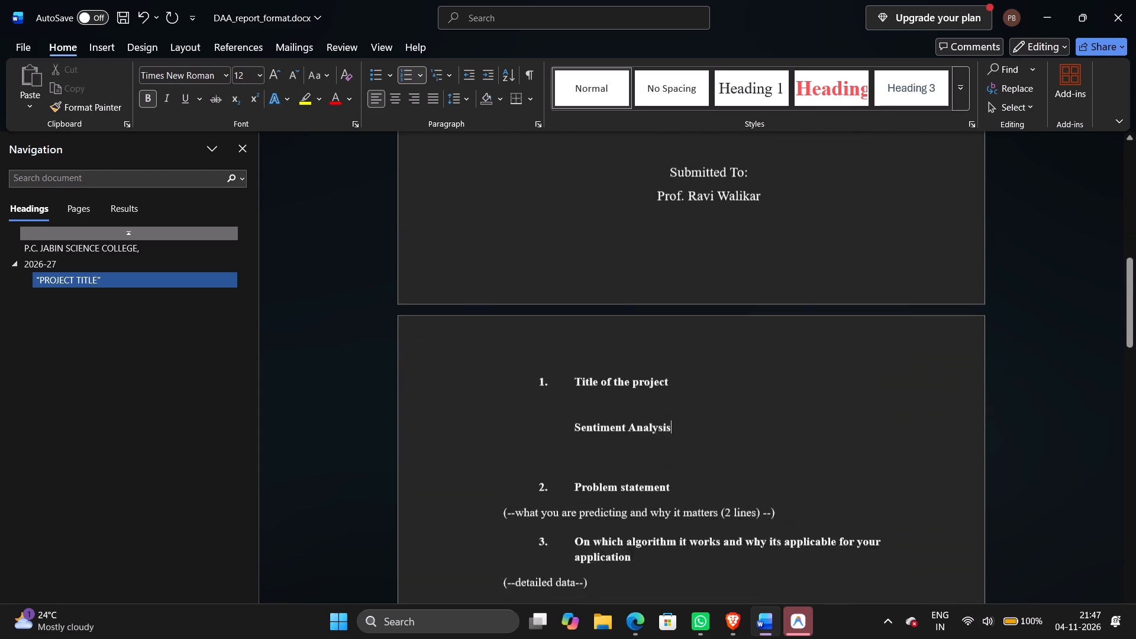
{"action": "scroll", "coordinate": [653, 406], "scroll_direction": "up", "scroll_amount": 18}
{"action": "scroll", "coordinate": [653, 406], "scroll_direction": "down", "scroll_amount": 1}
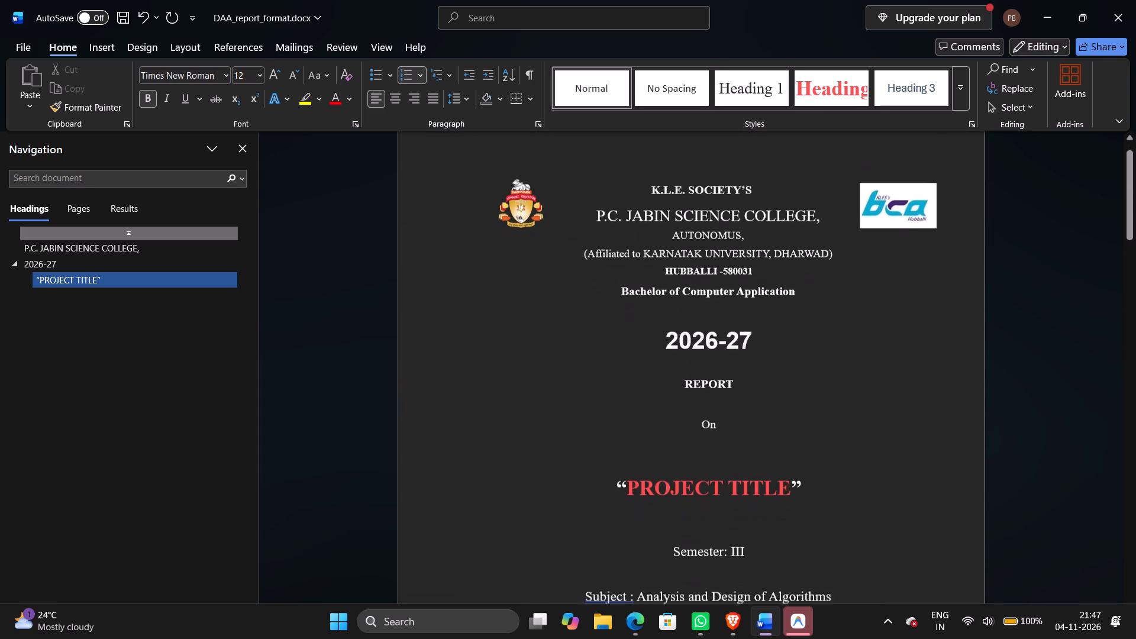
{"action": "scroll", "coordinate": [653, 406], "scroll_direction": "down", "scroll_amount": 17}
{"action": "scroll", "coordinate": [653, 406], "scroll_direction": "down", "scroll_amount": 5}
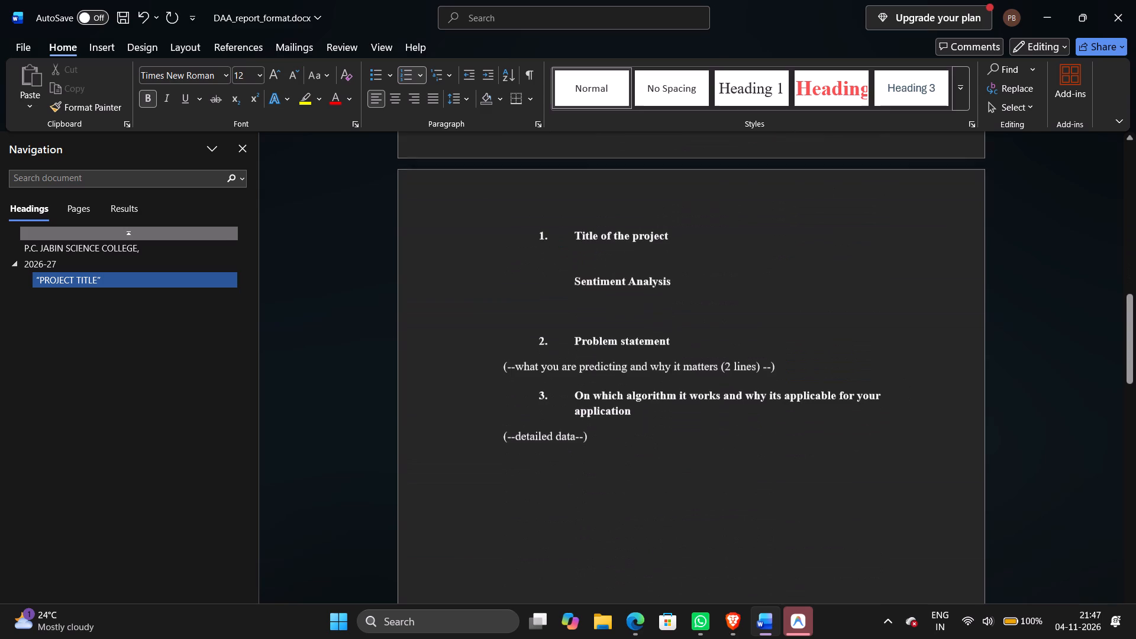
{"action": "scroll", "coordinate": [653, 406], "scroll_direction": "up", "scroll_amount": 5}
{"action": "scroll", "coordinate": [653, 406], "scroll_direction": "down", "scroll_amount": 11}
{"action": "scroll", "coordinate": [653, 406], "scroll_direction": "up", "scroll_amount": 6}
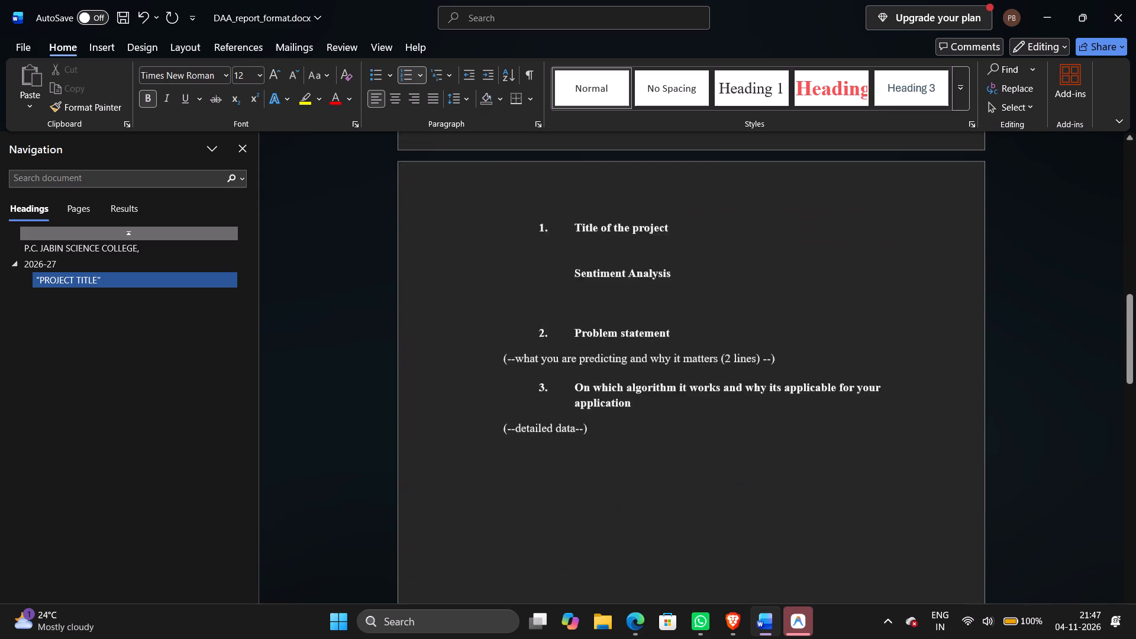
{"action": "scroll", "coordinate": [653, 406], "scroll_direction": "up", "scroll_amount": 4}
{"action": "scroll", "coordinate": [663, 498], "scroll_direction": "down", "scroll_amount": 4}
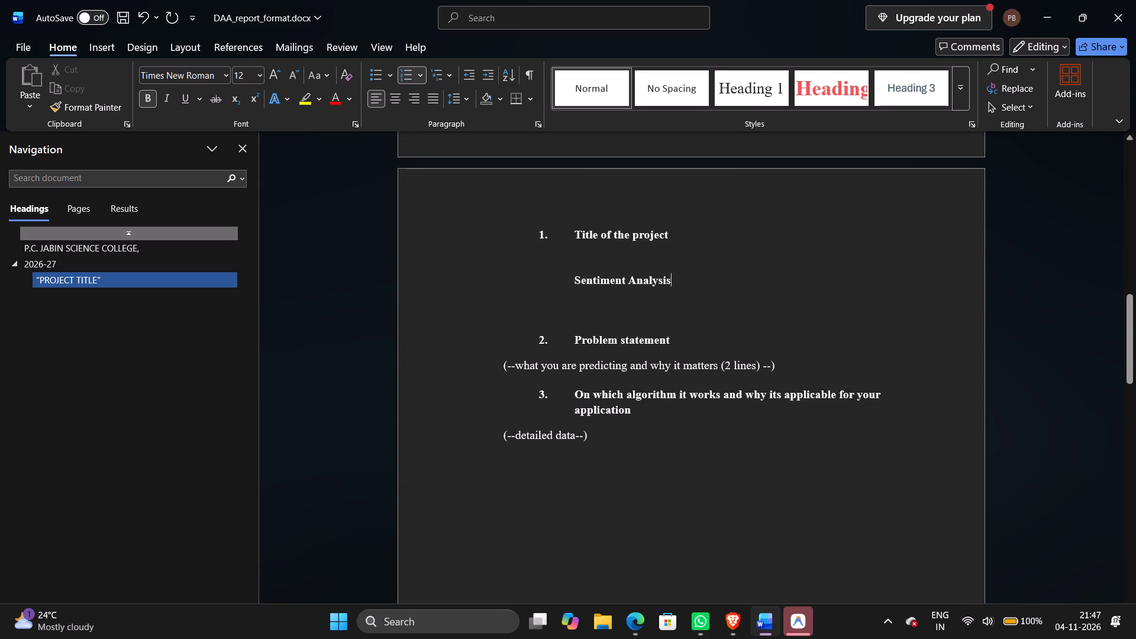
Delete the "(--what you are predicting and why it matters (2 lines) --)" placeholder under the "Problem statement" heading.
{"action": "left_click_drag", "start_coordinate": [779, 369], "coordinate": [469, 375]}
{"action": "left_click_drag", "start_coordinate": [469, 375], "coordinate": [486, 366]}
{"action": "key", "text": "BackSpace"}
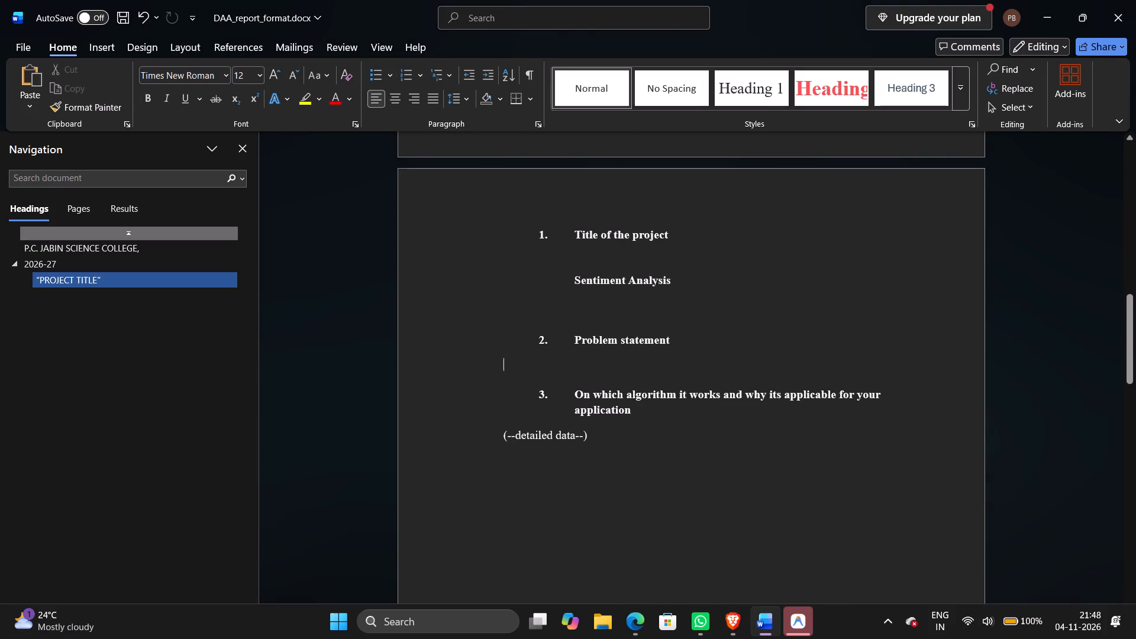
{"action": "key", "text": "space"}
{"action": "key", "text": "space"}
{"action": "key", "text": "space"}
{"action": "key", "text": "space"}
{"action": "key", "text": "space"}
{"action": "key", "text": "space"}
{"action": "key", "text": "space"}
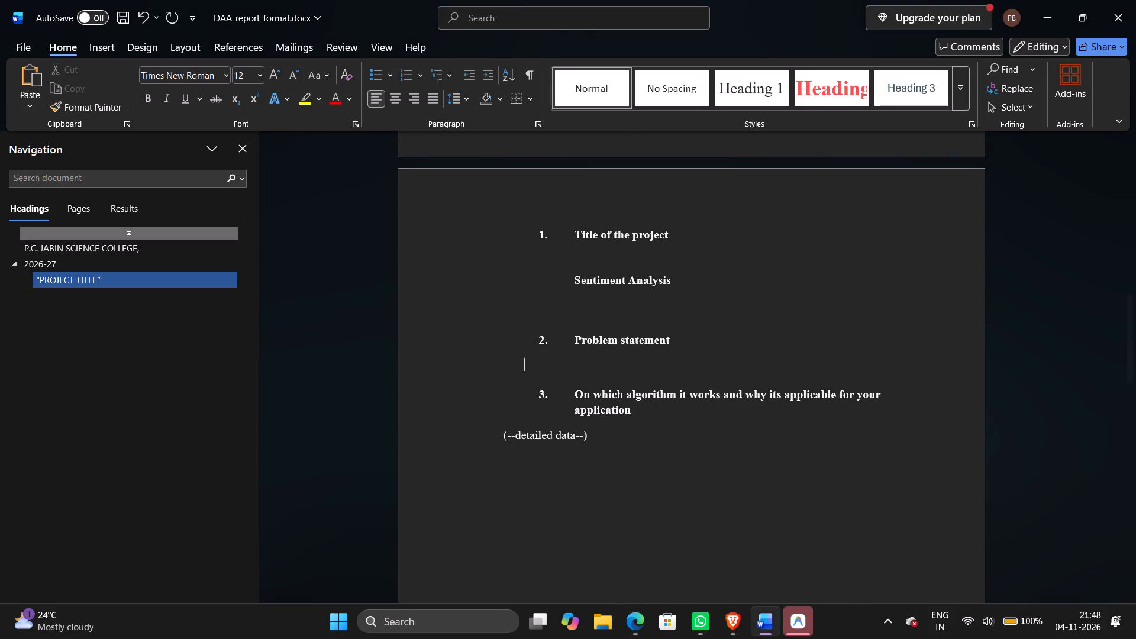
{"action": "key", "text": "ctrl+v"}
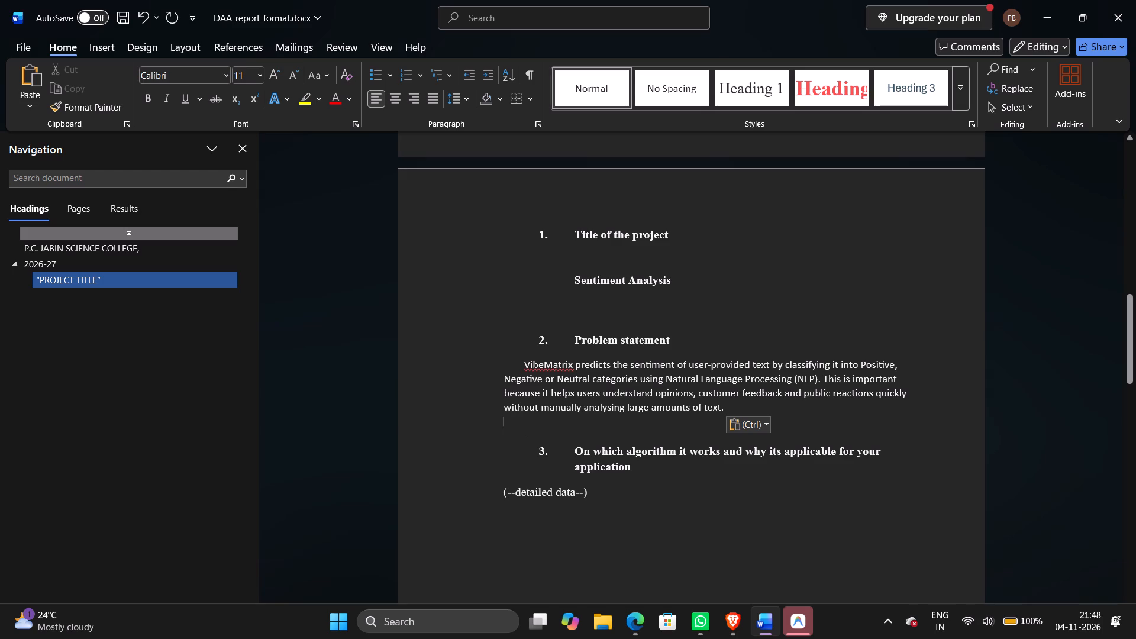
Remove six of the leading spaces before "VibeMatrix" in the problem statement paragraph.
{"action": "left_click", "coordinate": [521, 367]}
{"action": "key", "text": "shift+BackSpace"}
{"action": "key", "text": "shift+BackSpace"}
{"action": "key", "text": "shift+BackSpace"}
{"action": "key", "text": "shift+BackSpace"}
{"action": "key", "text": "shift+BackSpace"}
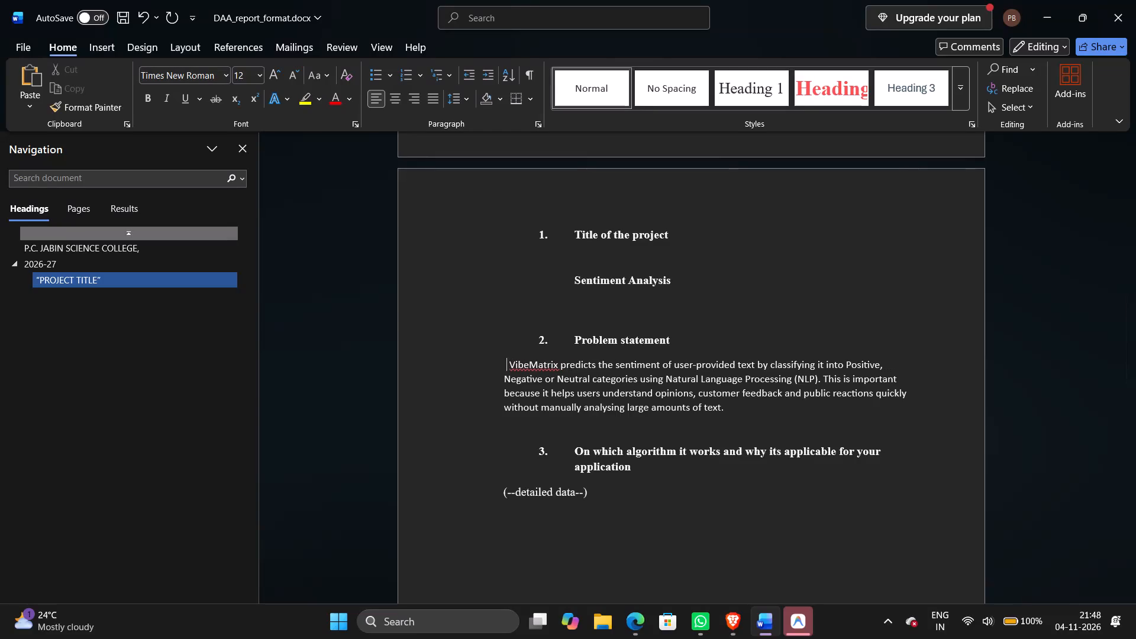
{"action": "key", "text": "shift+BackSpace"}
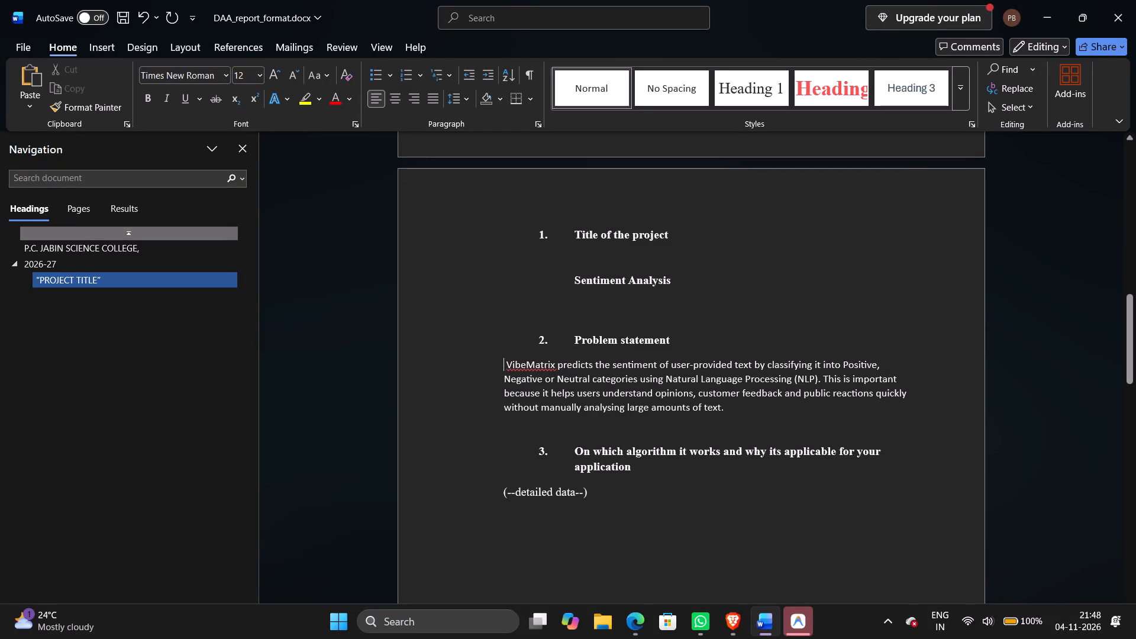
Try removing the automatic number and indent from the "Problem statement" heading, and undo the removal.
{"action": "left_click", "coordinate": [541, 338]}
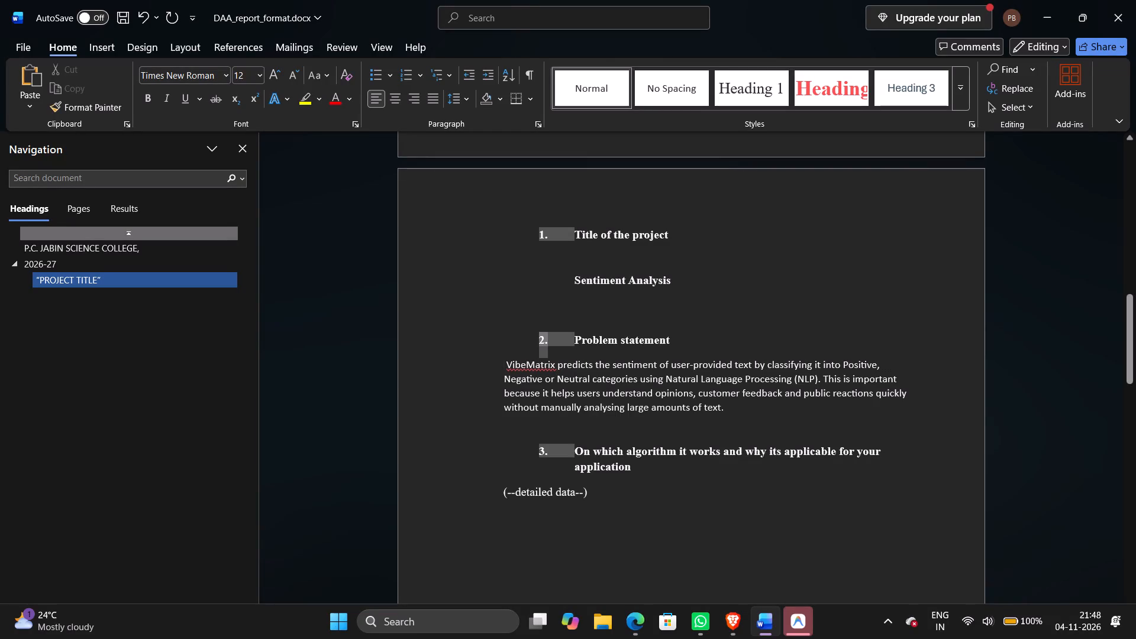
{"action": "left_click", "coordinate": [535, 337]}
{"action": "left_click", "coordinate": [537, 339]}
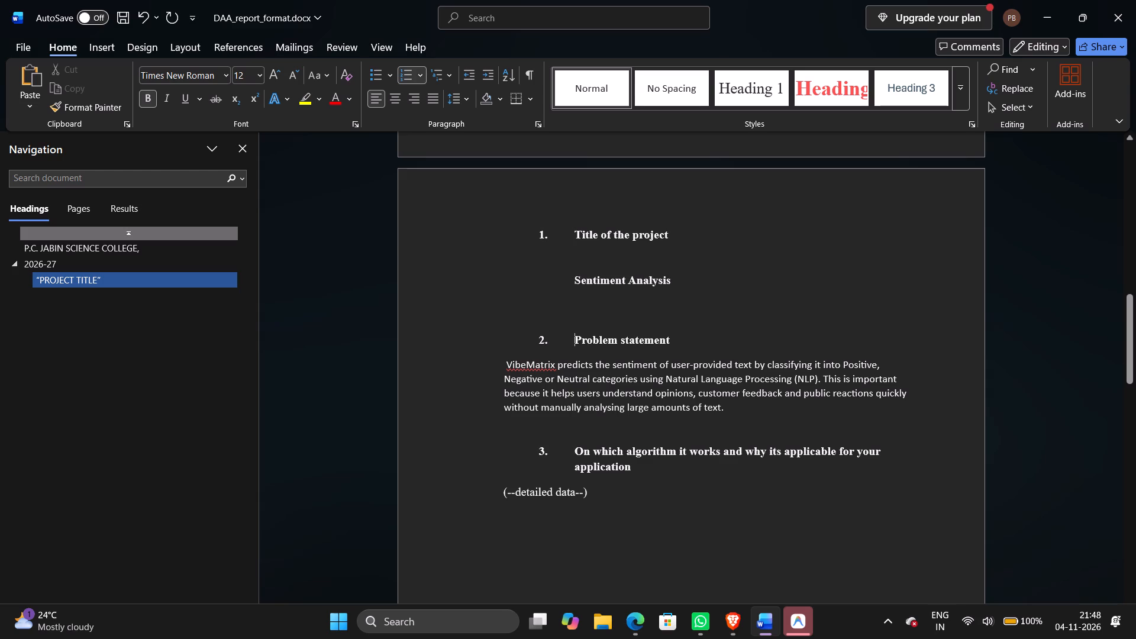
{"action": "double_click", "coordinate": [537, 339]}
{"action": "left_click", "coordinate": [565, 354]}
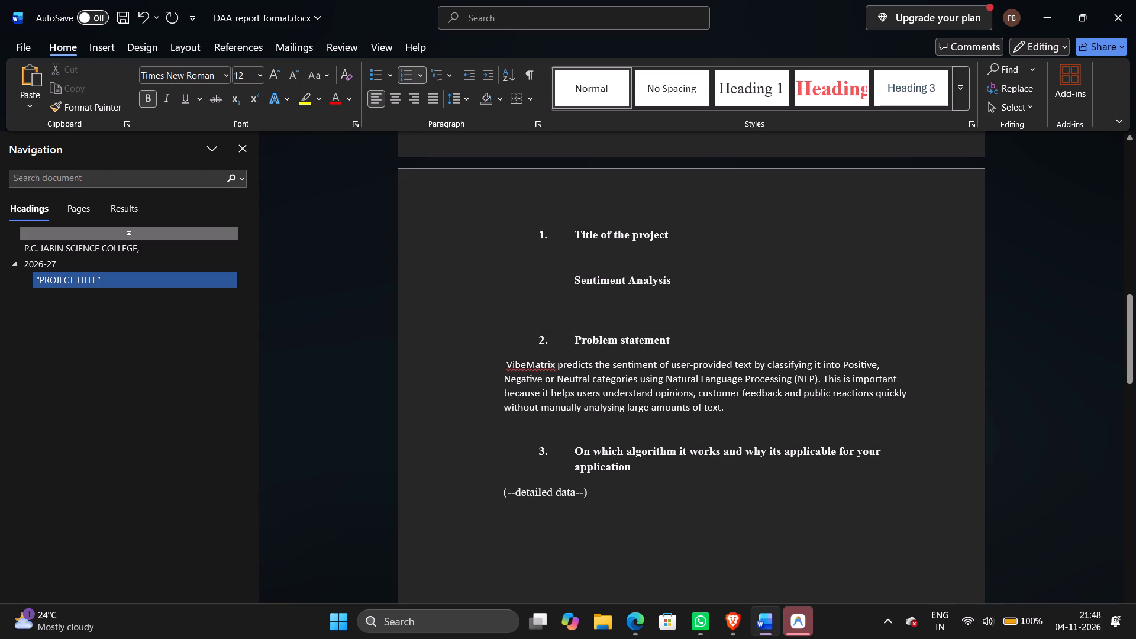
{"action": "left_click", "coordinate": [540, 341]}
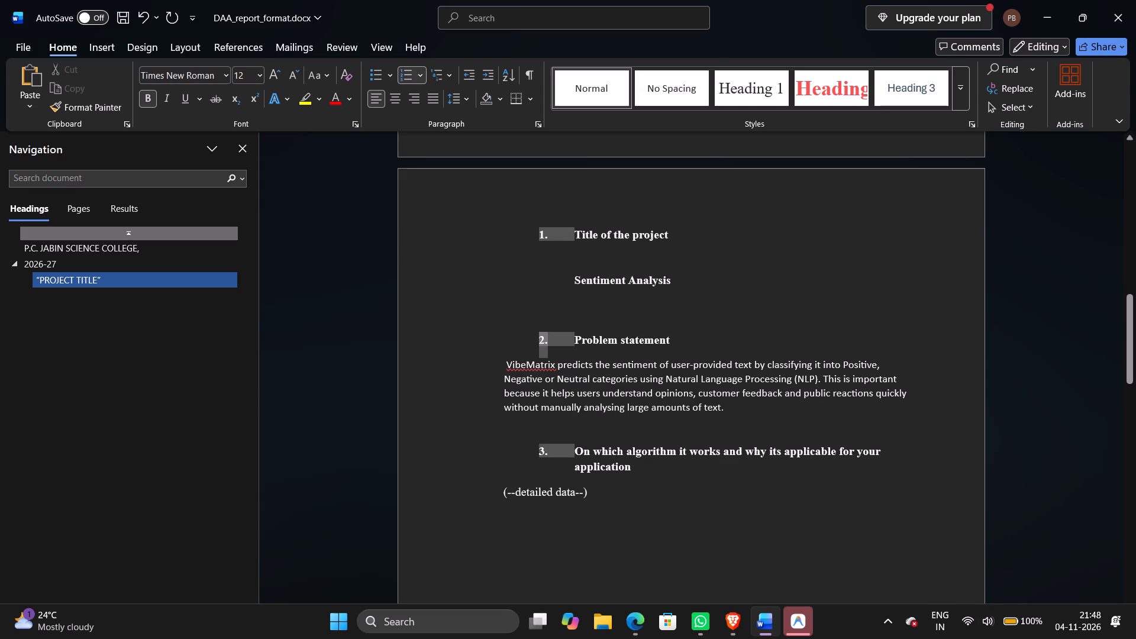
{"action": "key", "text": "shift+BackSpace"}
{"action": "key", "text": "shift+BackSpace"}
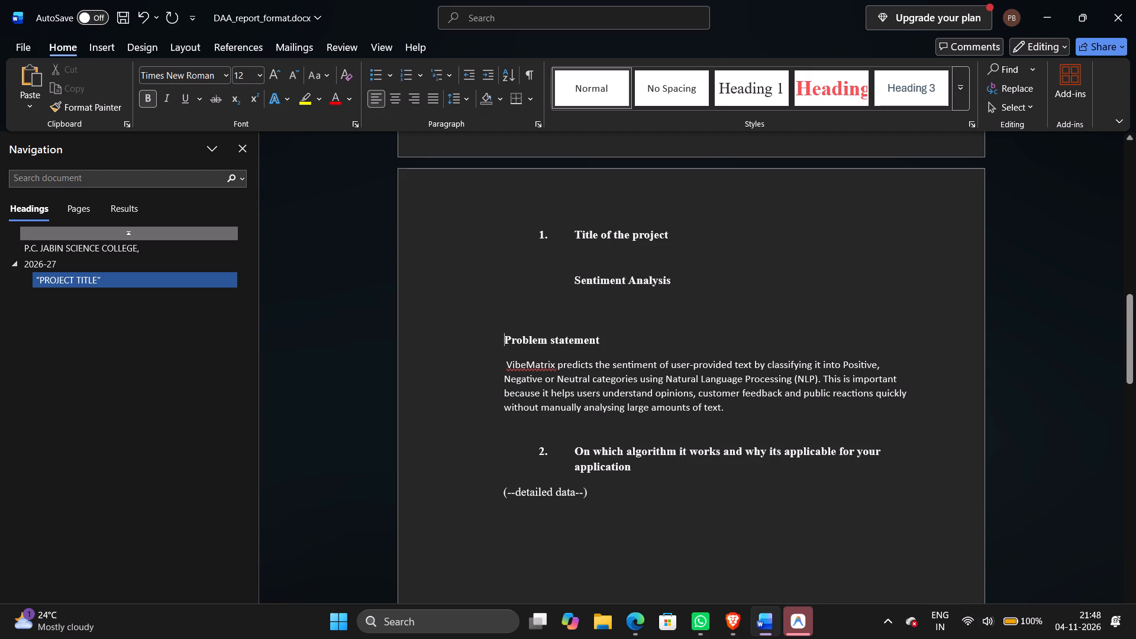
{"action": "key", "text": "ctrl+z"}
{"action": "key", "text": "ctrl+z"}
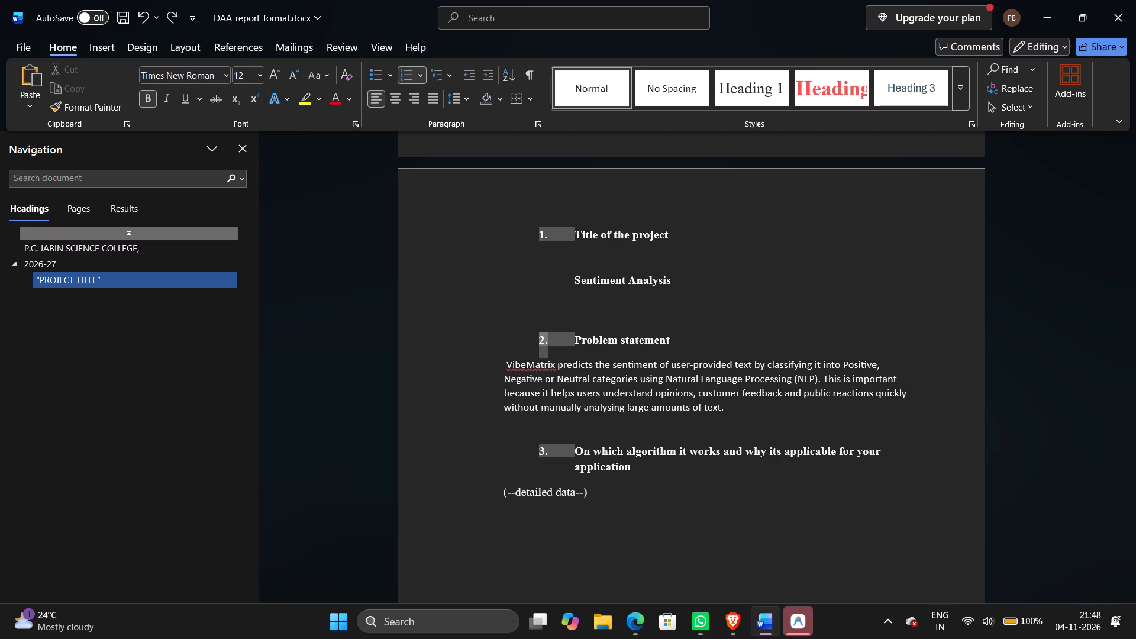
Replace the automatic number and indent of the "Problem statement" heading with a manual "2." at the margin.
{"action": "left_click", "coordinate": [538, 340]}
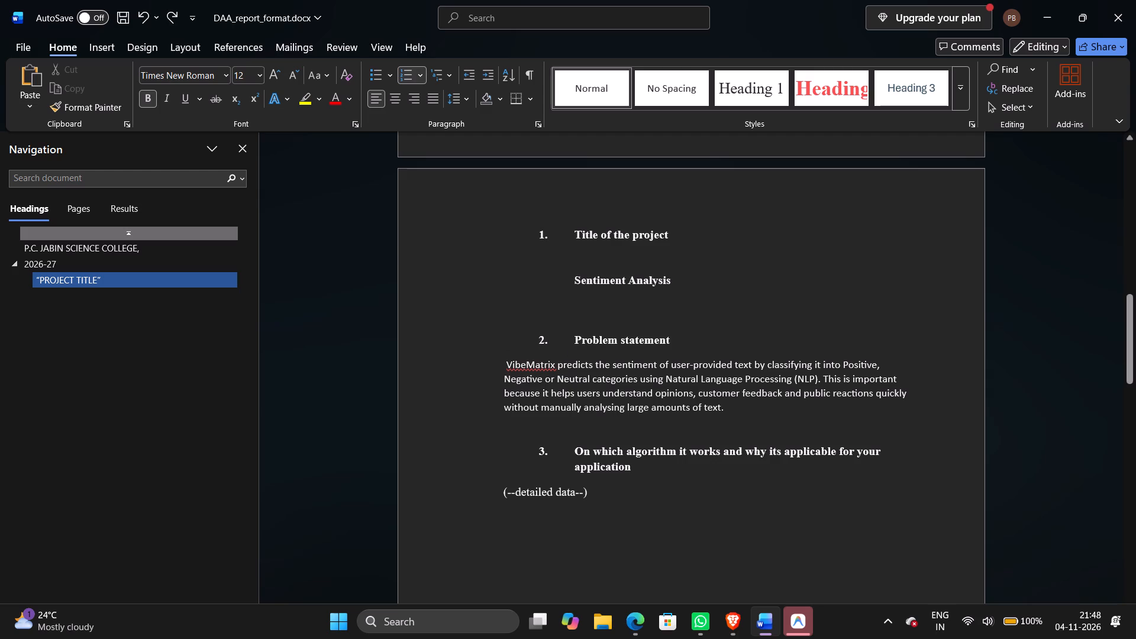
{"action": "key", "text": "shift+BackSpace"}
{"action": "key", "text": "shift+BackSpace"}
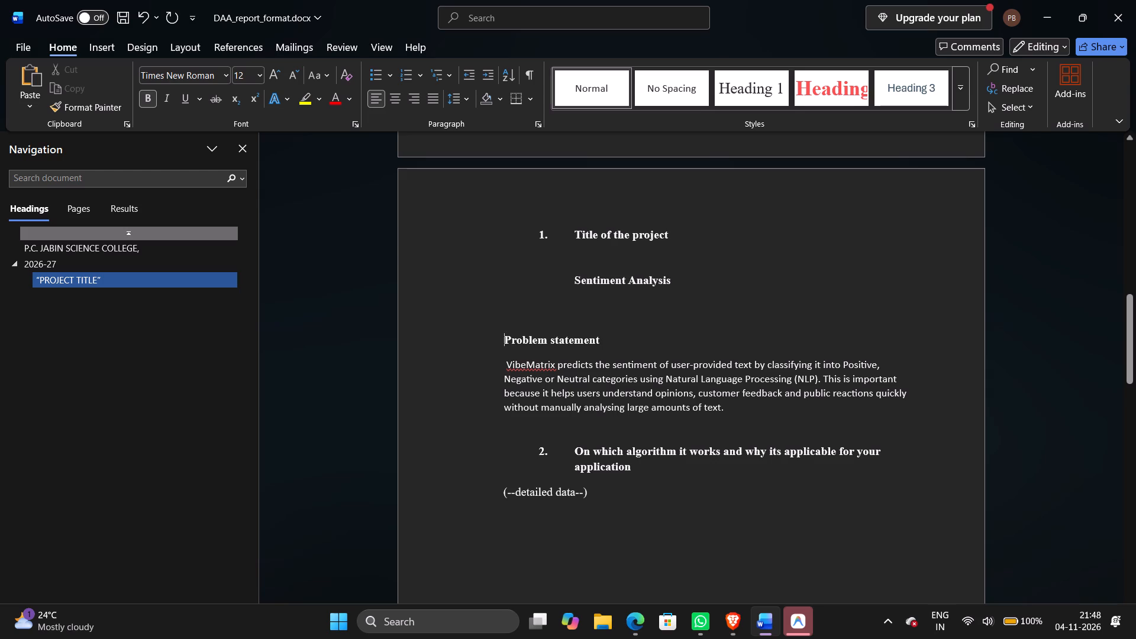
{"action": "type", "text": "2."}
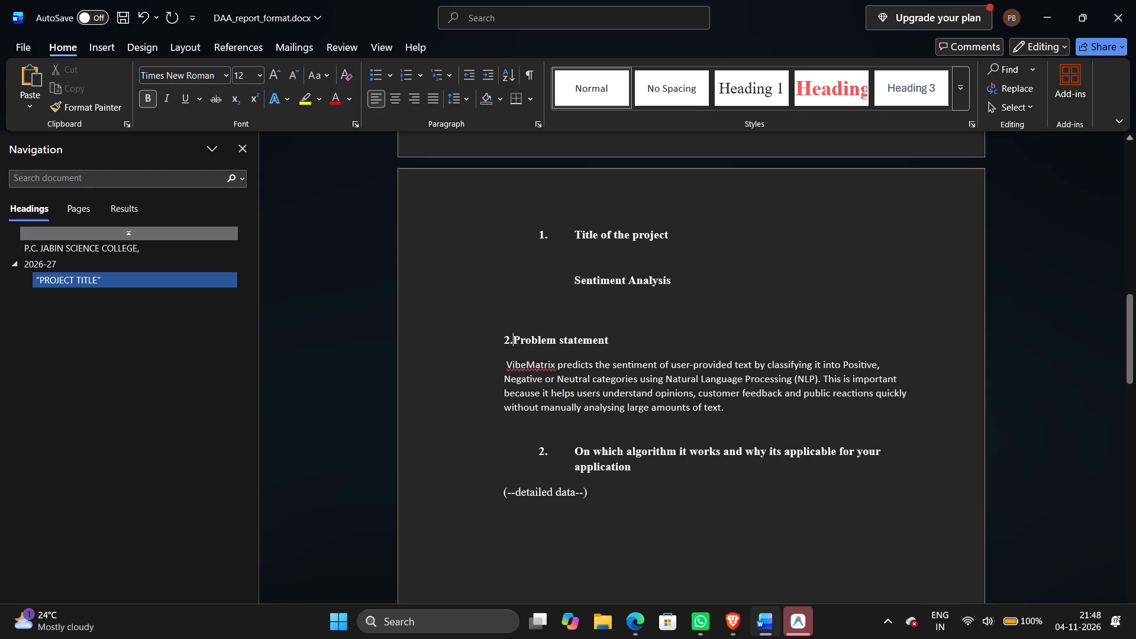
Set the font size of the "2.Problem statement" heading and the blank line above it to 12.
{"action": "left_click_drag", "start_coordinate": [618, 341], "coordinate": [490, 327]}
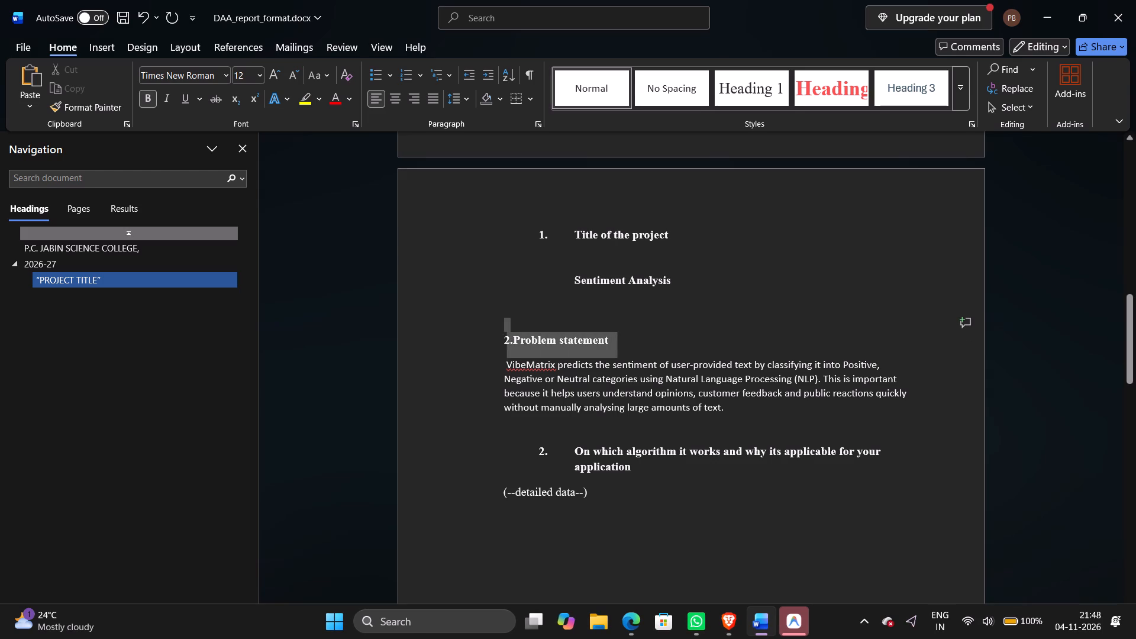
{"action": "left_click_drag", "start_coordinate": [490, 327], "coordinate": [492, 327]}
{"action": "left_click", "coordinate": [607, 283]}
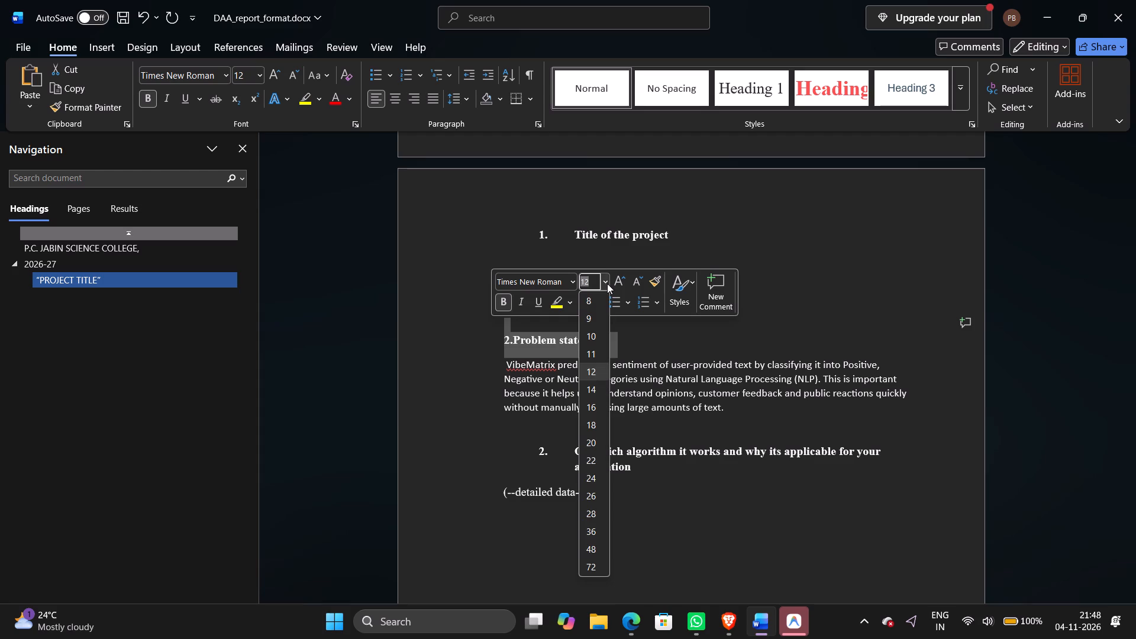
{"action": "left_click", "coordinate": [595, 380]}
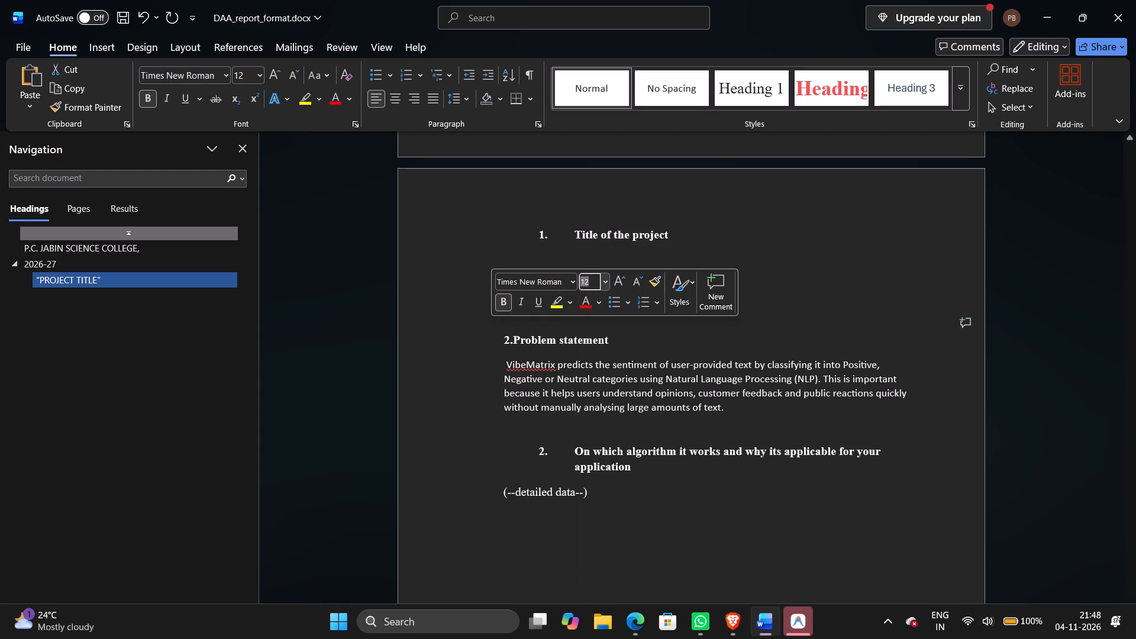
{"action": "left_click", "coordinate": [661, 321]}
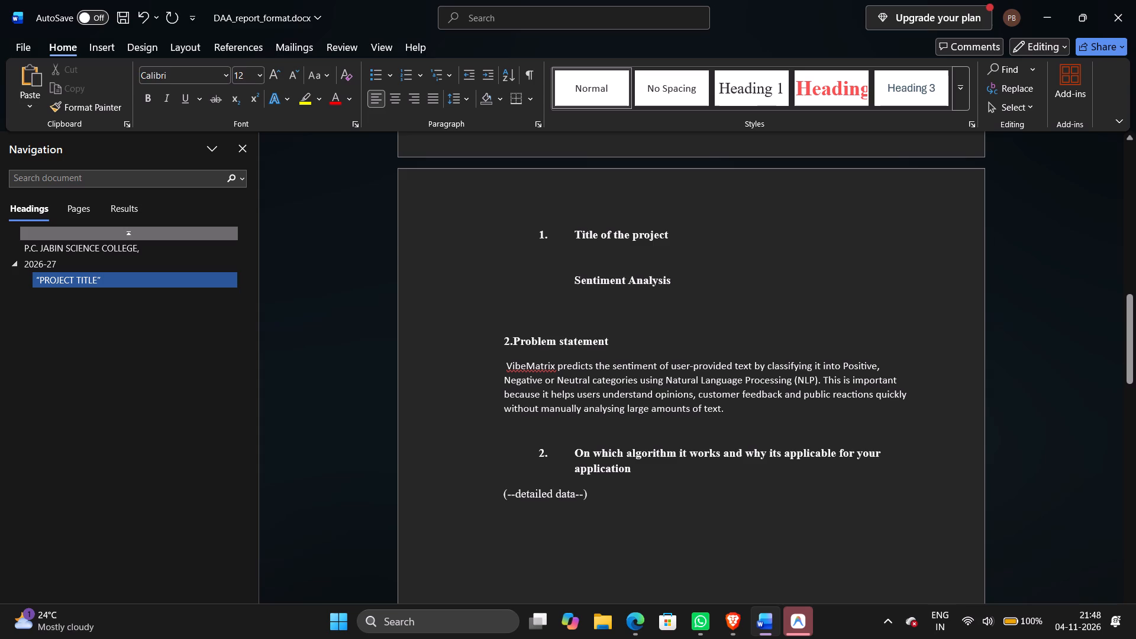
Replace the automatic number and indent of the "Title of the project" heading with a manual "1." at the margin.
{"action": "left_click", "coordinate": [573, 232]}
{"action": "key", "text": "shift+BackSpace"}
{"action": "key", "text": "shift+BackSpace"}
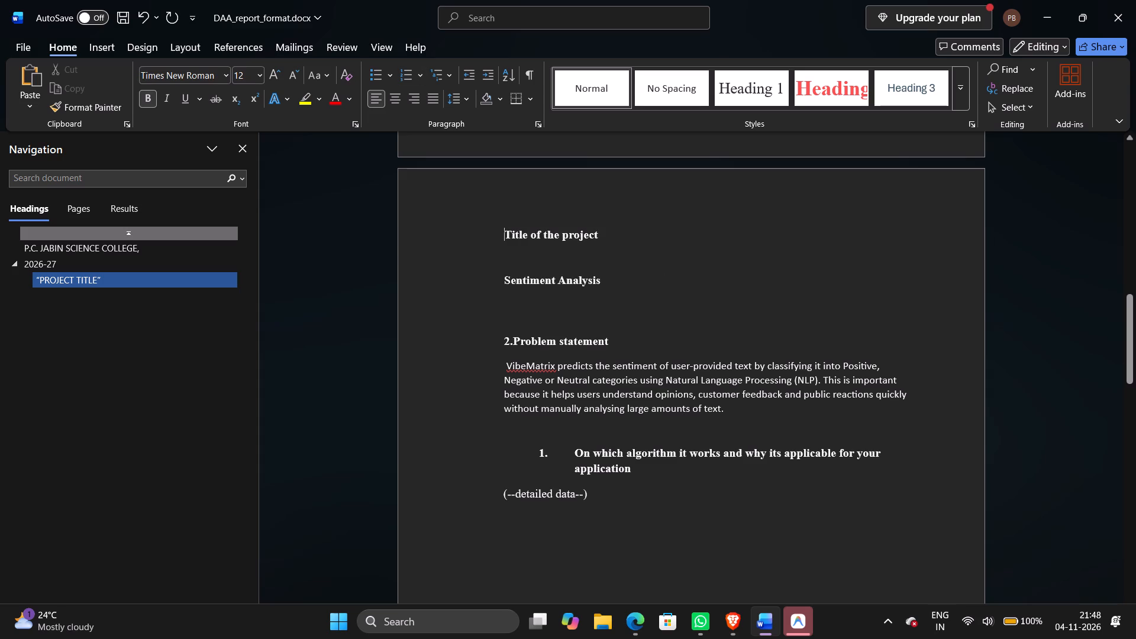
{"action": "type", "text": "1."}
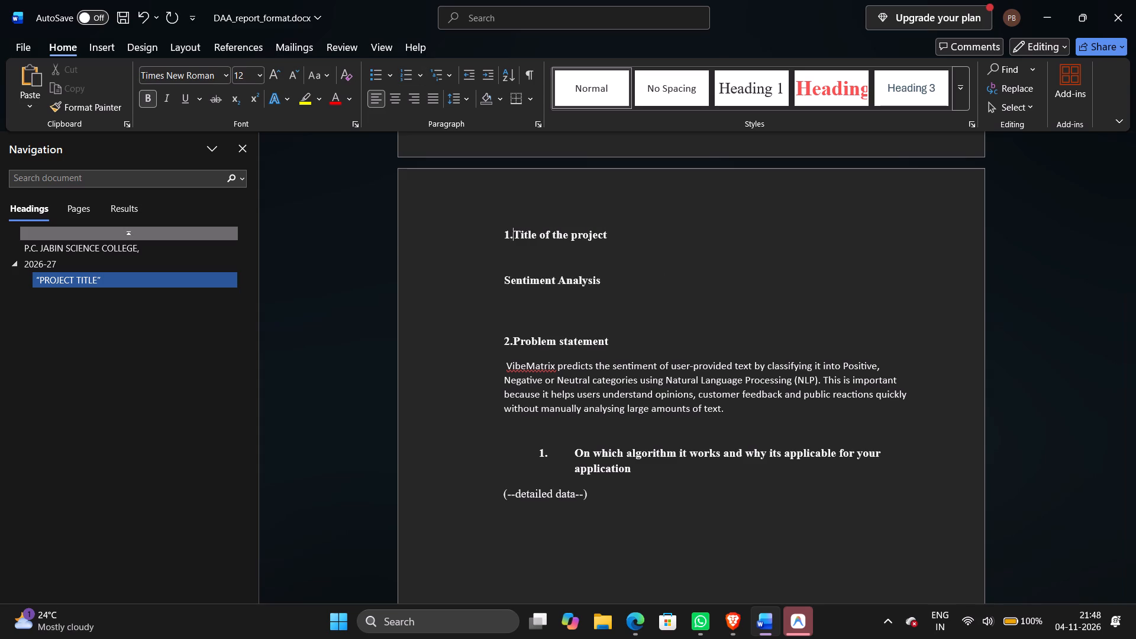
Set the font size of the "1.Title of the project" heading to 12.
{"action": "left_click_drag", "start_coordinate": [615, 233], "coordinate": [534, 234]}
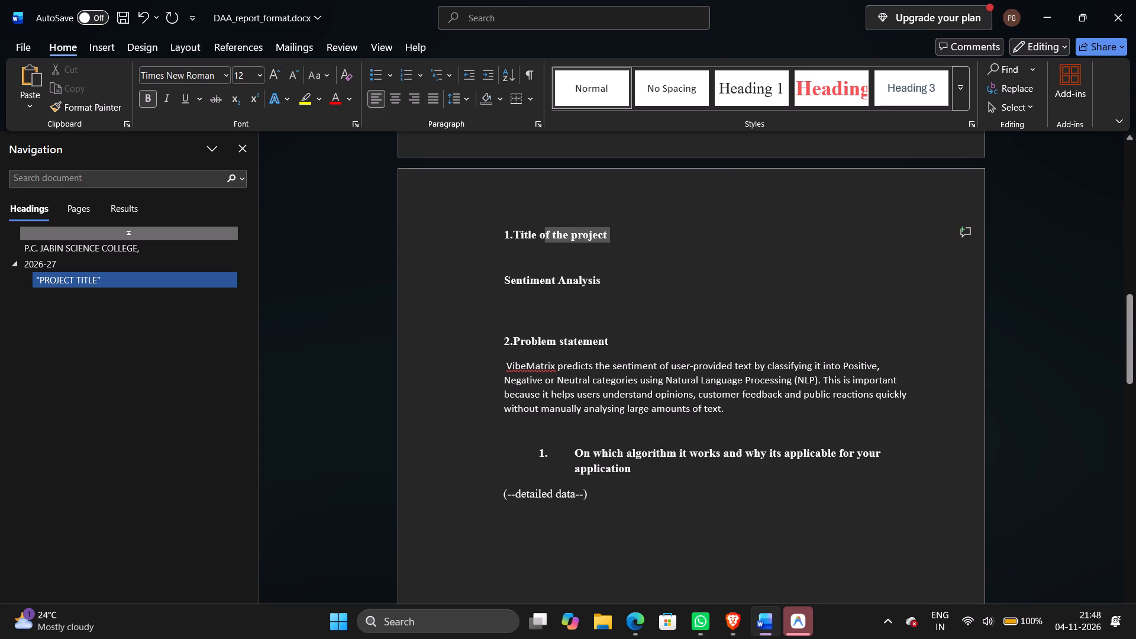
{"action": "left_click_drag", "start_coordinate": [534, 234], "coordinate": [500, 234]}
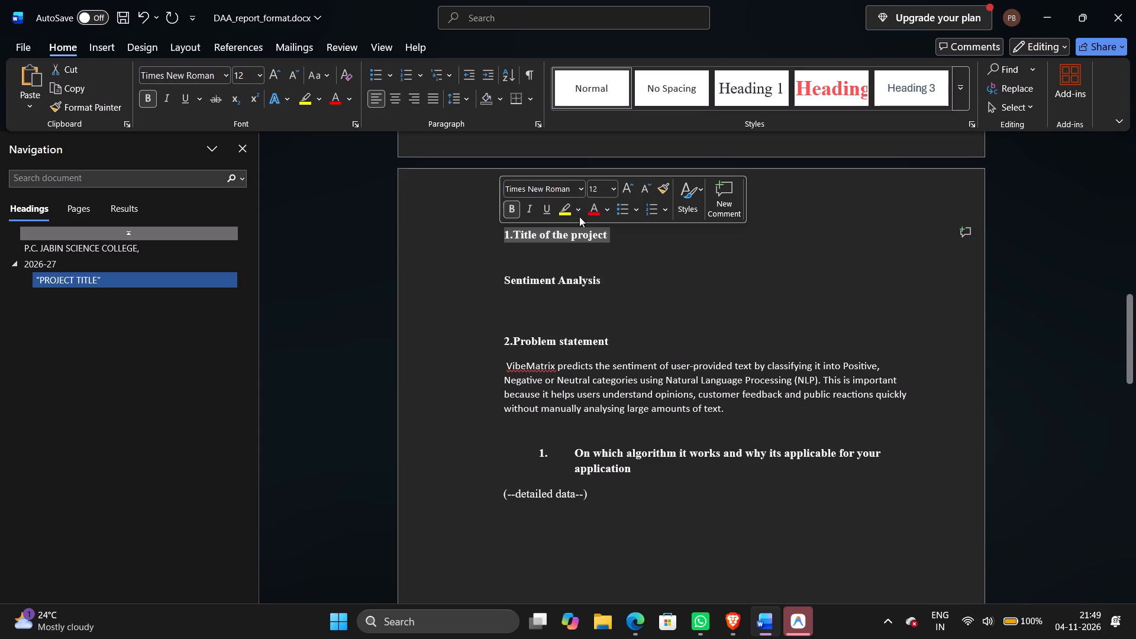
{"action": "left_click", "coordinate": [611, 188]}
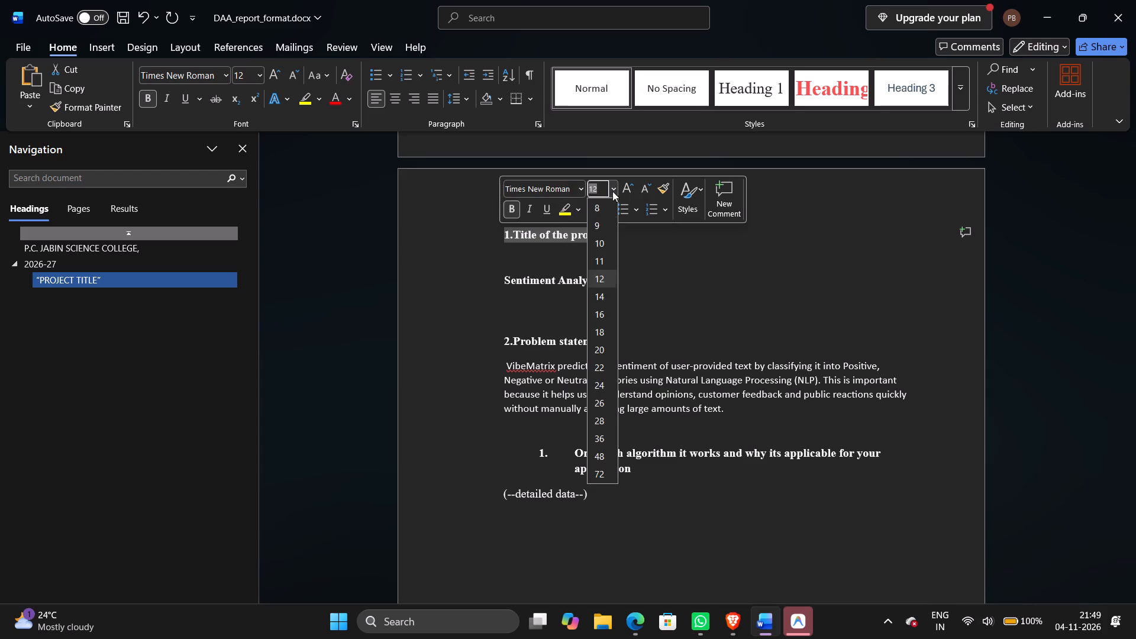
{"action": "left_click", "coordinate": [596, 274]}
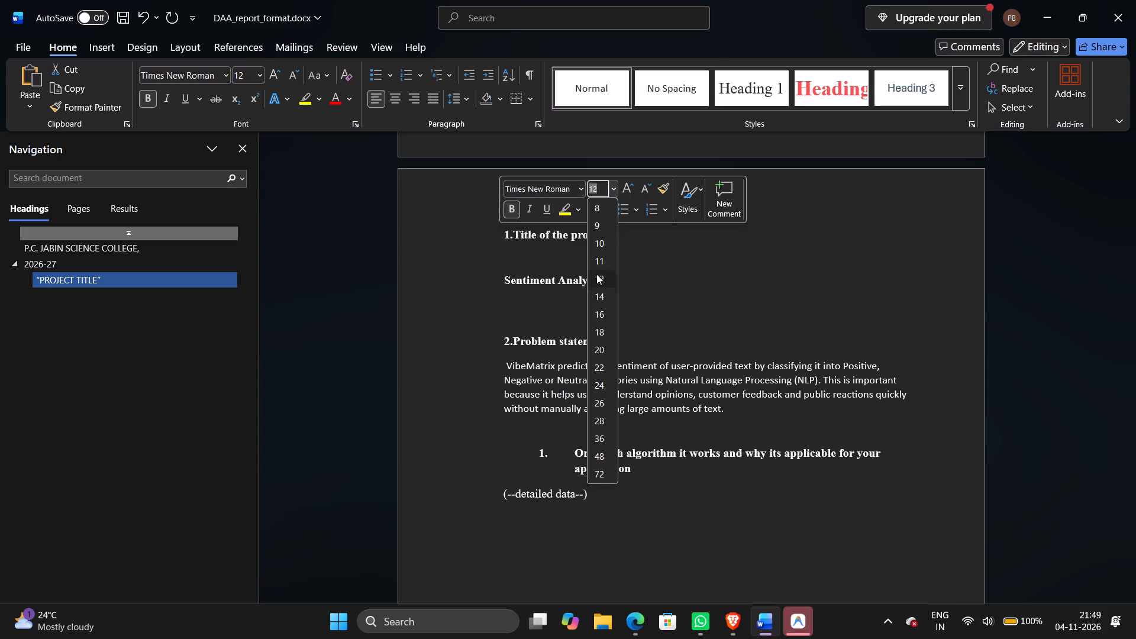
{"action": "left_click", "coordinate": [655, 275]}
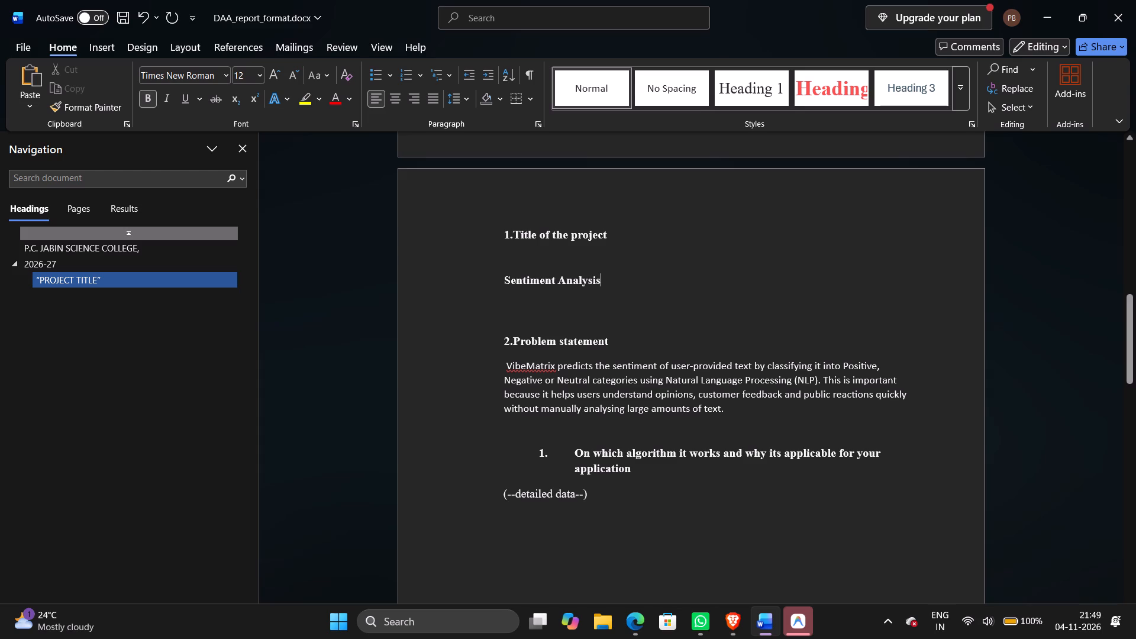
Set the font size of the "1.Title of the project" heading to 14.
{"action": "left_click_drag", "start_coordinate": [617, 238], "coordinate": [499, 236]}
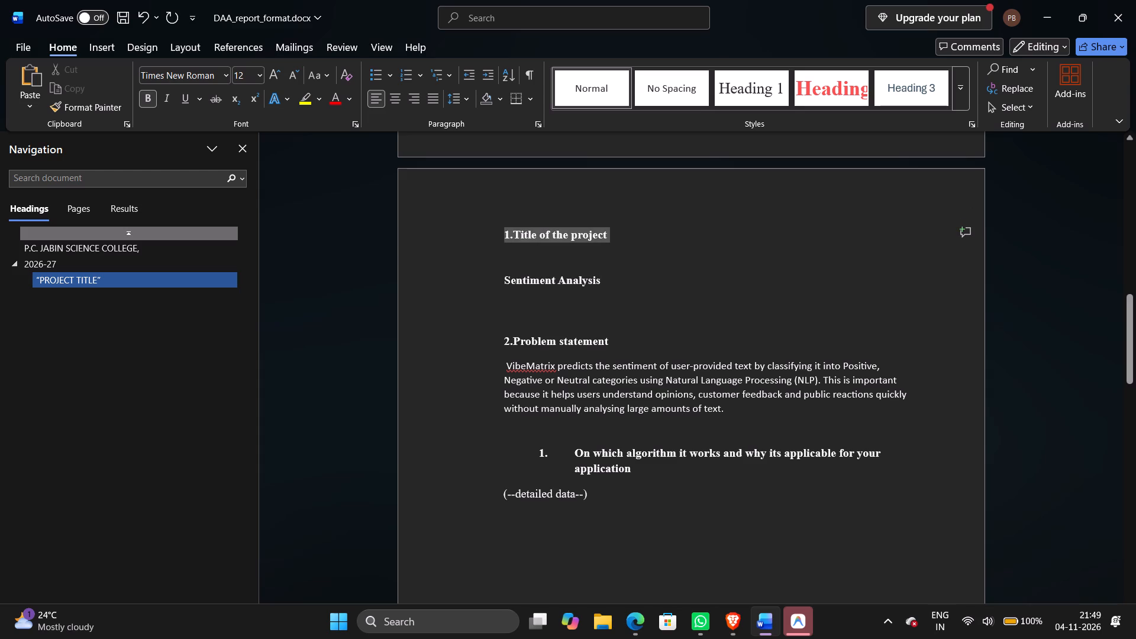
{"action": "left_click_drag", "start_coordinate": [499, 236], "coordinate": [499, 237]}
{"action": "left_click", "coordinate": [615, 191]}
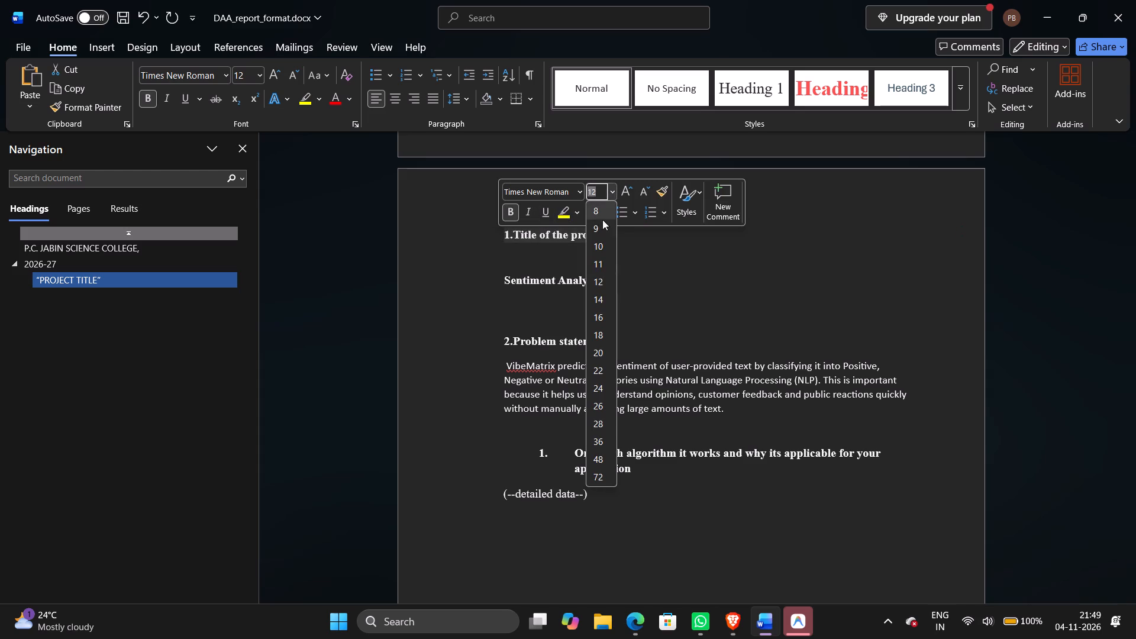
{"action": "left_click", "coordinate": [604, 302]}
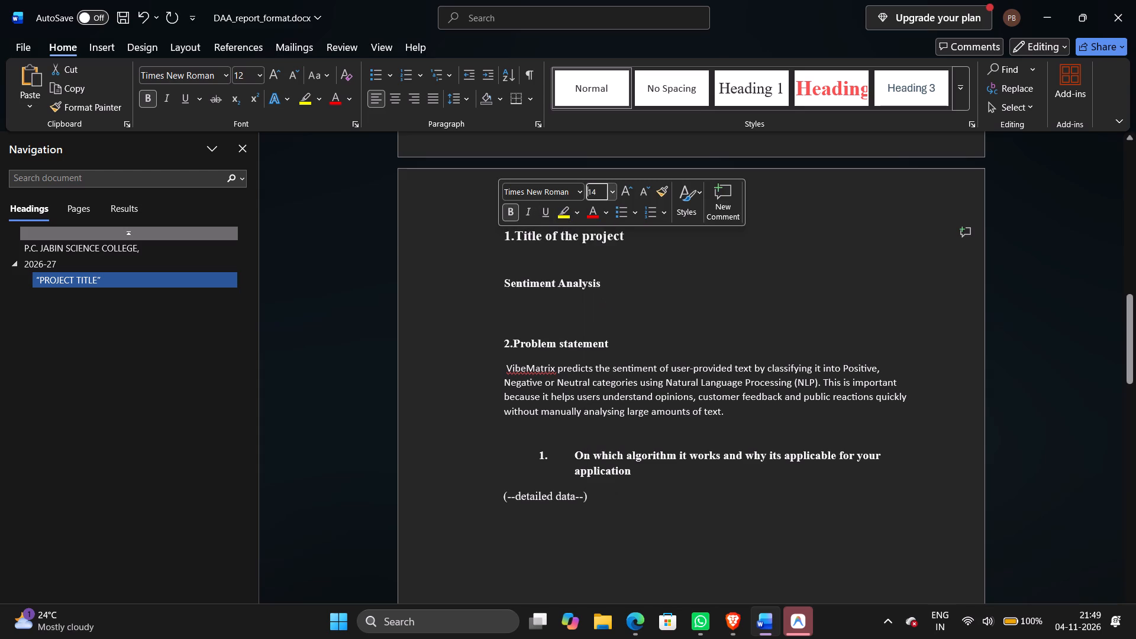
{"action": "left_click", "coordinate": [605, 320]}
Set the font size of the "2.Problem statement" heading to 14.
{"action": "left_click_drag", "start_coordinate": [609, 343], "coordinate": [599, 342]}
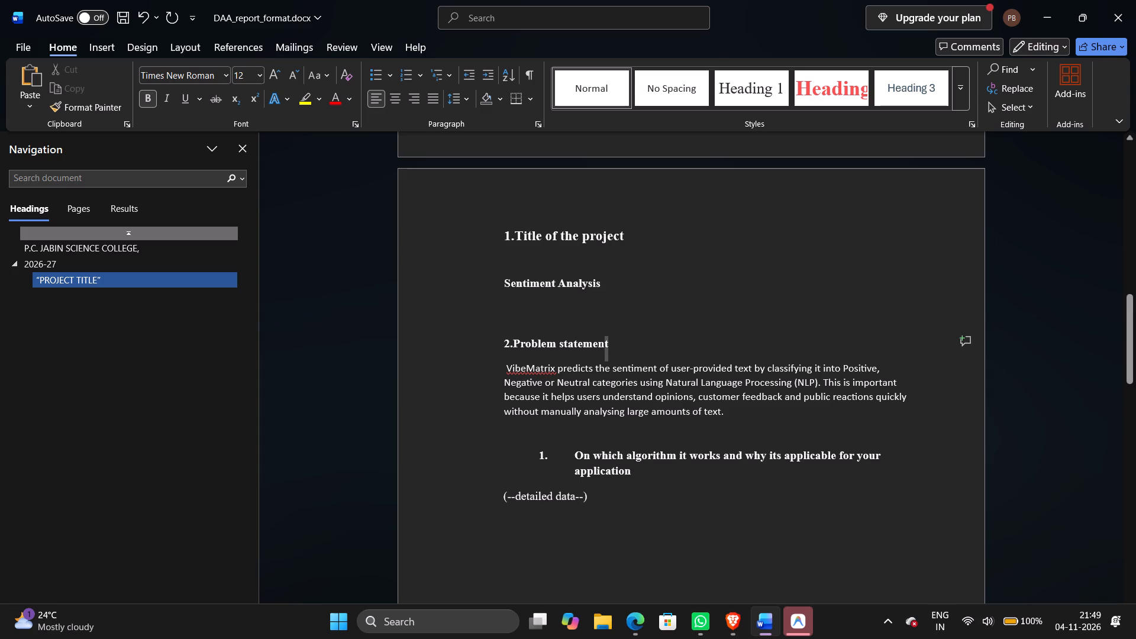
{"action": "left_click_drag", "start_coordinate": [599, 342], "coordinate": [501, 346]}
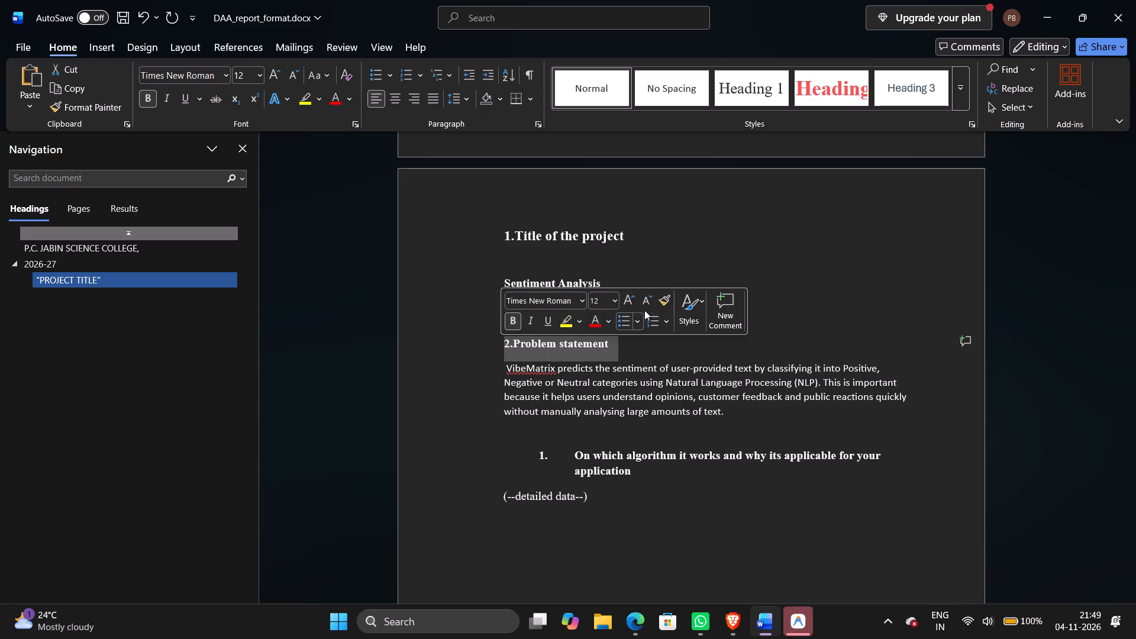
{"action": "left_click", "coordinate": [612, 299]}
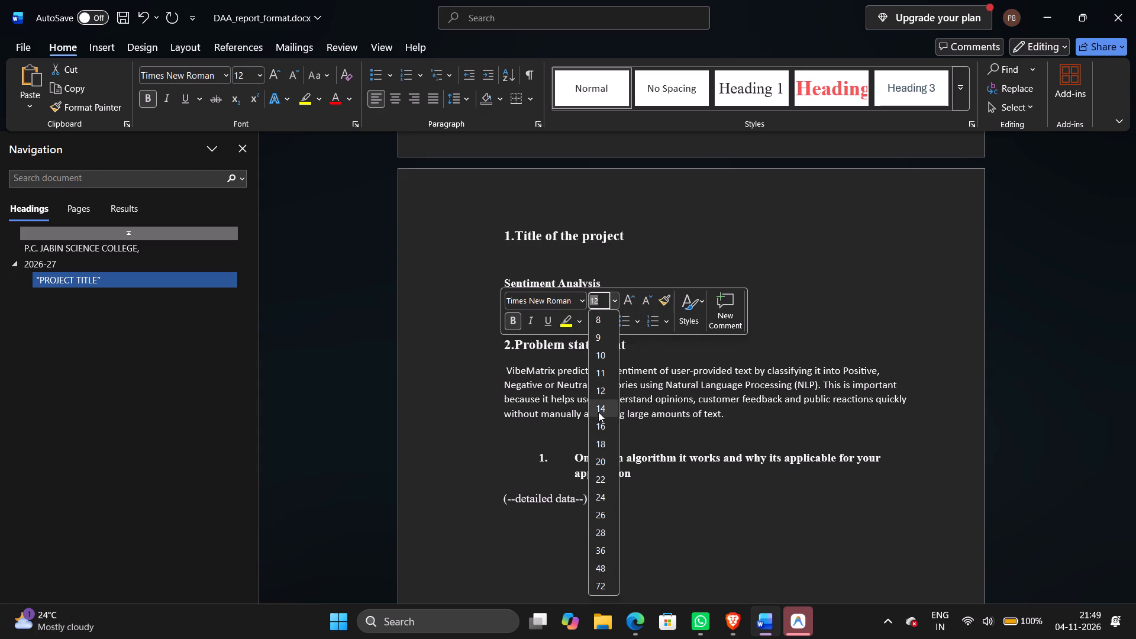
{"action": "left_click", "coordinate": [598, 412]}
{"action": "left_click", "coordinate": [756, 282]}
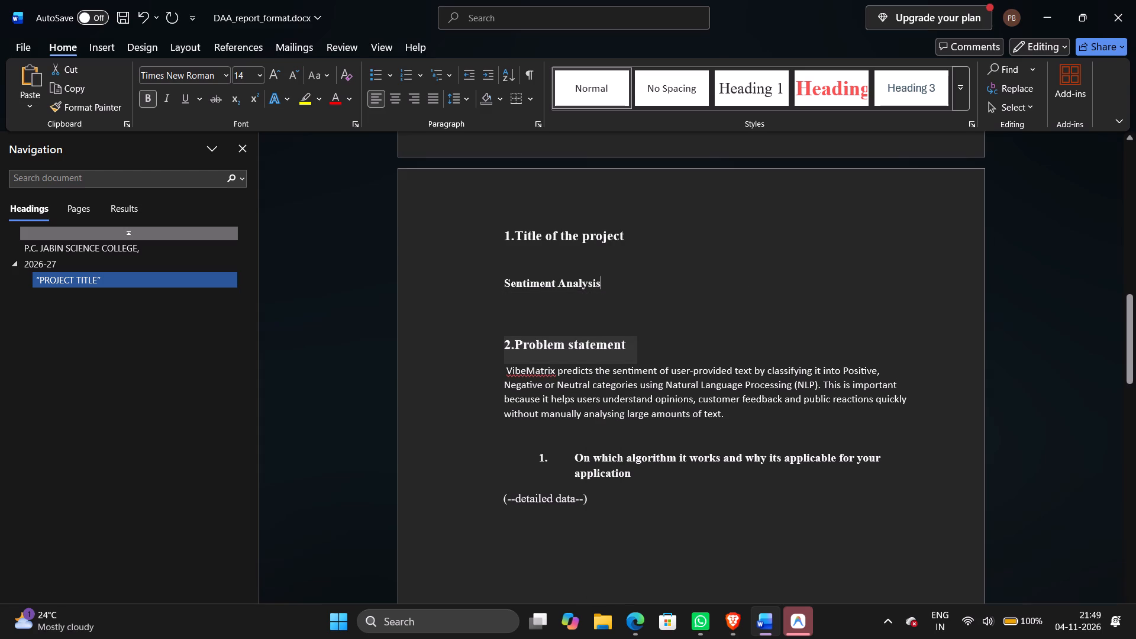
Remove the remaining leading space before "VibeMatrix" in the problem statement paragraph.
{"action": "scroll", "coordinate": [645, 400], "scroll_direction": "down", "scroll_amount": 2}
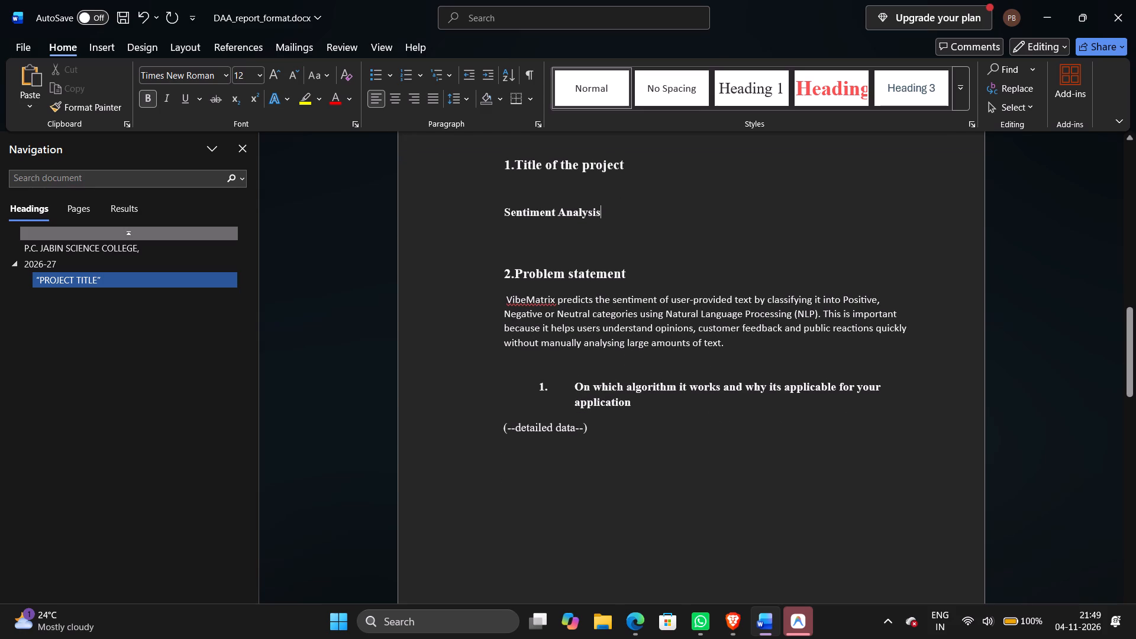
{"action": "left_click", "coordinate": [508, 301]}
{"action": "key", "text": "shift+BackSpace"}
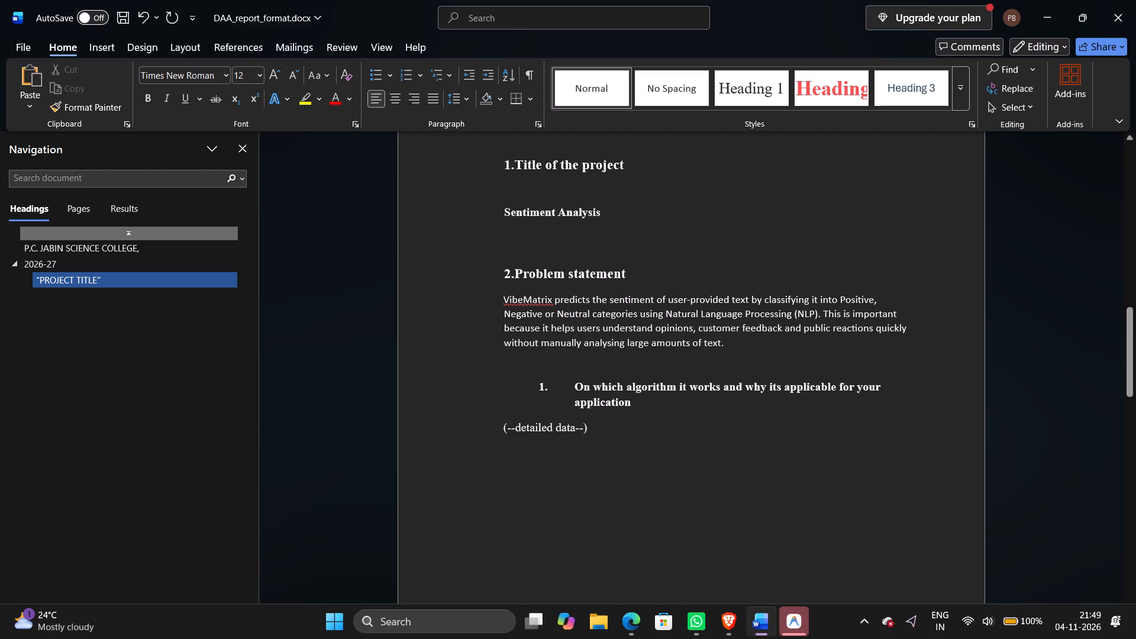
Switch to the ChatGPT report in Brave and copy the "Bubble Sort" heading text from the algorithms section.
{"action": "scroll", "coordinate": [582, 409], "scroll_direction": "down", "scroll_amount": 3}
{"action": "scroll", "coordinate": [582, 409], "scroll_direction": "up", "scroll_amount": 1}
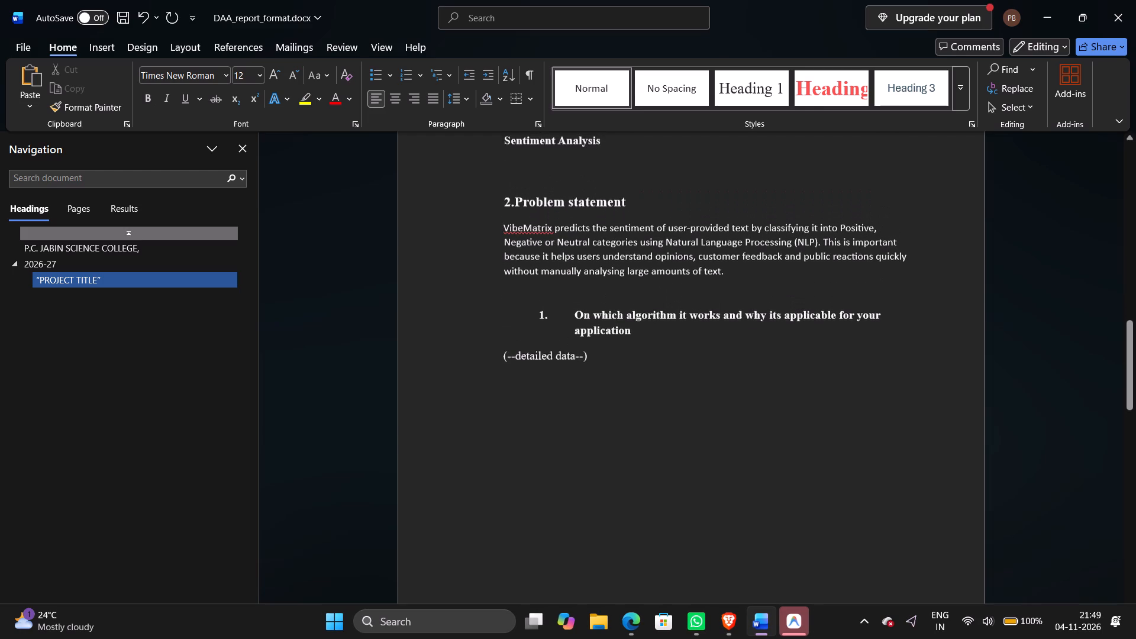
{"action": "key", "text": "alt+Tab"}
{"action": "key", "text": "alt+Tab"}
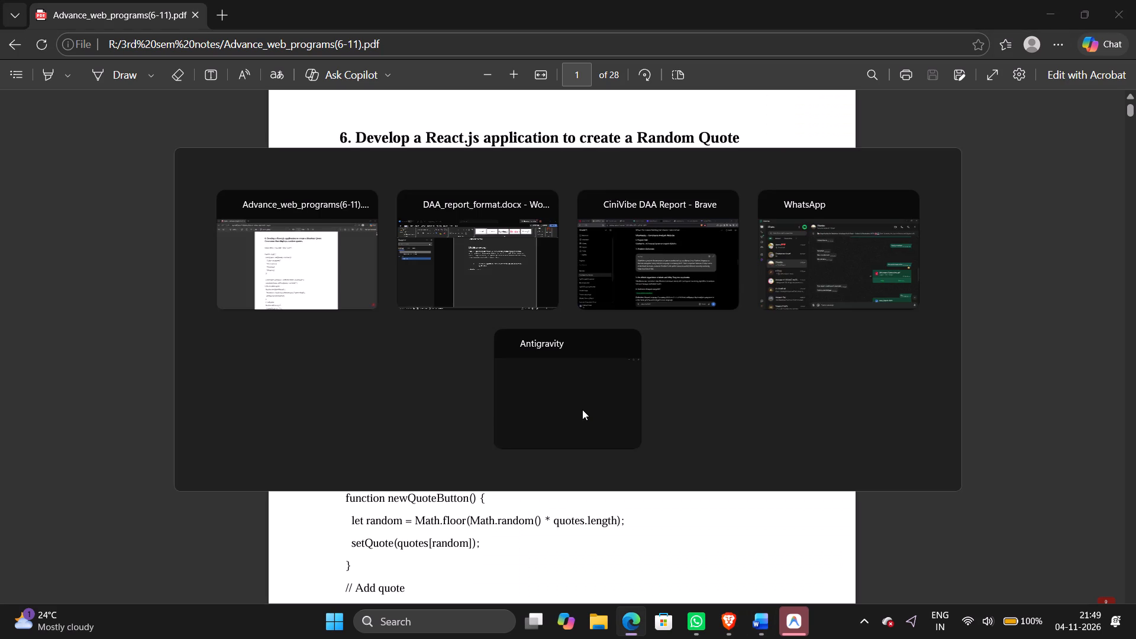
{"action": "key", "text": "alt+Tab"}
{"action": "scroll", "coordinate": [571, 409], "scroll_direction": "down", "scroll_amount": 5}
{"action": "scroll", "coordinate": [571, 409], "scroll_direction": "up", "scroll_amount": 3}
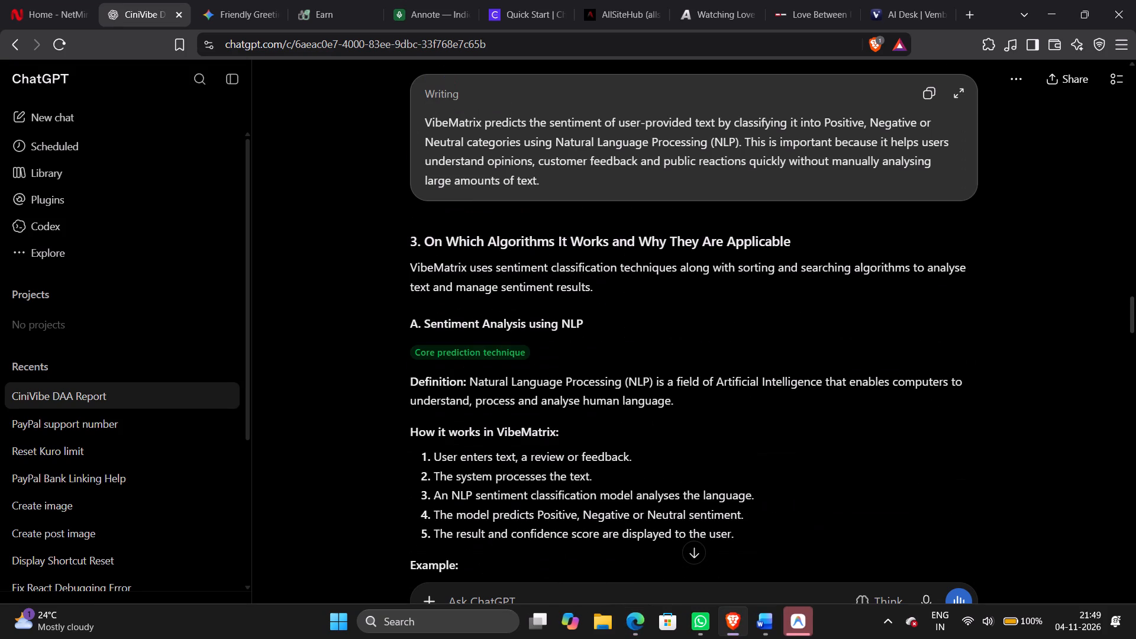
{"action": "scroll", "coordinate": [556, 399], "scroll_direction": "down", "scroll_amount": 1}
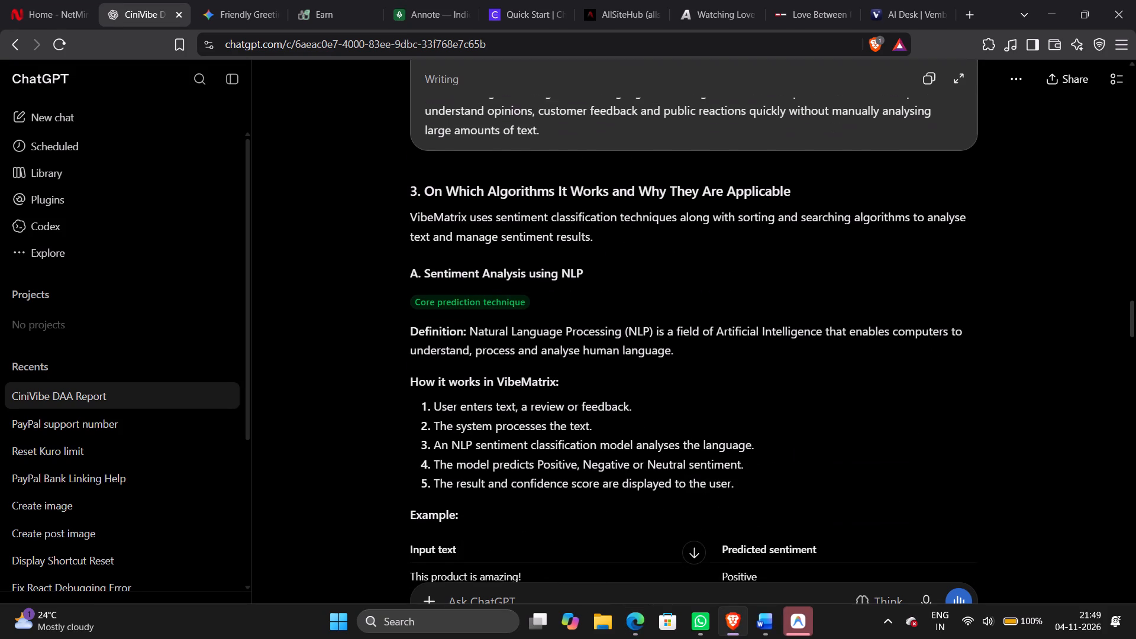
{"action": "scroll", "coordinate": [556, 399], "scroll_direction": "down", "scroll_amount": 6}
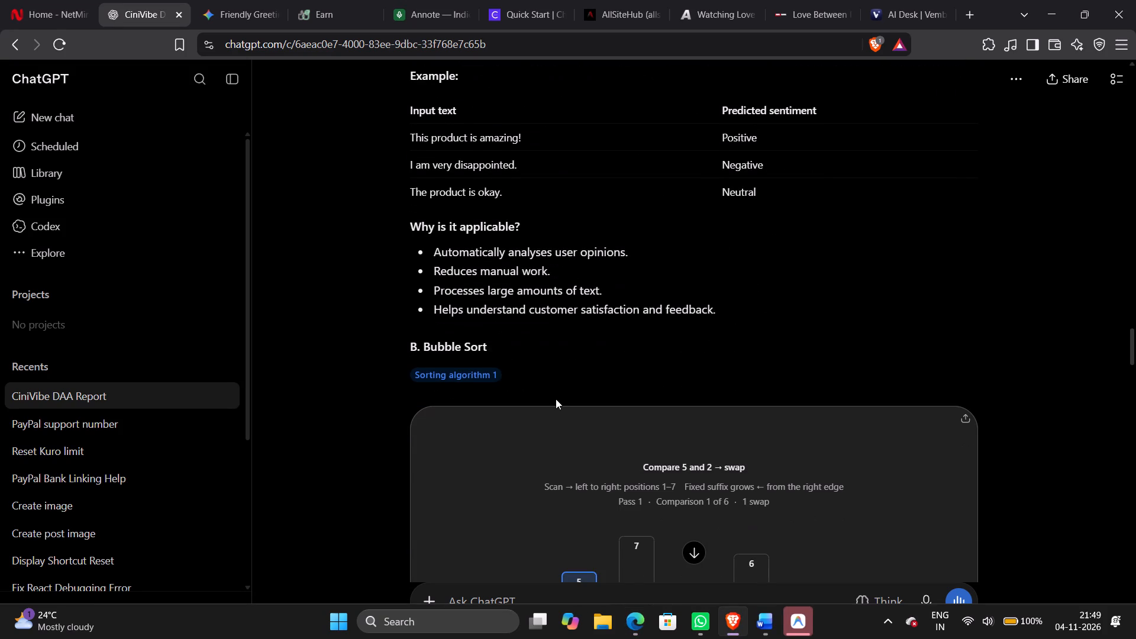
{"action": "scroll", "coordinate": [556, 399], "scroll_direction": "down", "scroll_amount": 10}
{"action": "scroll", "coordinate": [556, 399], "scroll_direction": "up", "scroll_amount": 13}
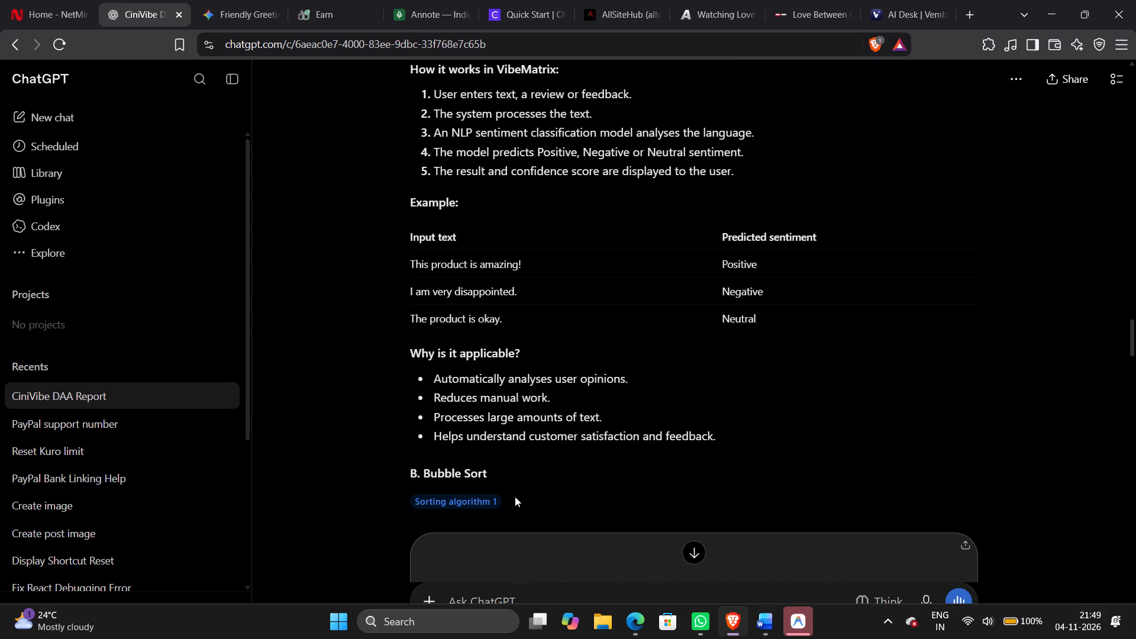
{"action": "left_click_drag", "start_coordinate": [511, 489], "coordinate": [427, 487]}
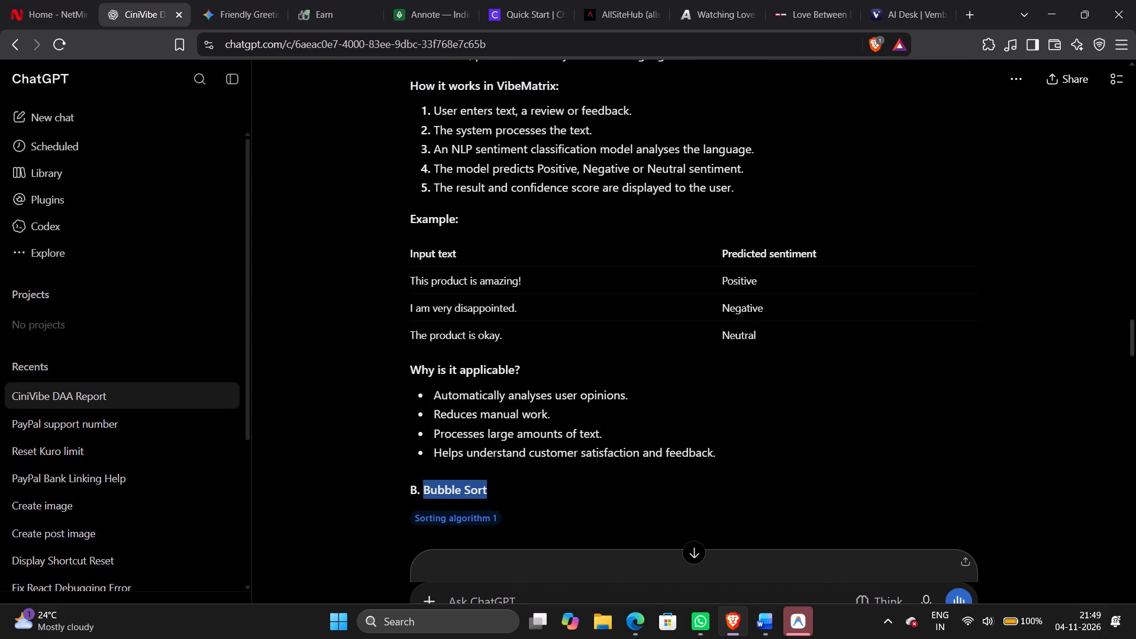
{"action": "left_click_drag", "start_coordinate": [427, 487], "coordinate": [425, 487]}
{"action": "key", "text": "ctrl+c"}
Review ChatGPT's section 3 on the algorithms and their applicability, from its introduction through the Bubble Sort explanation.
{"action": "scroll", "coordinate": [425, 487], "scroll_direction": "up", "scroll_amount": 2}
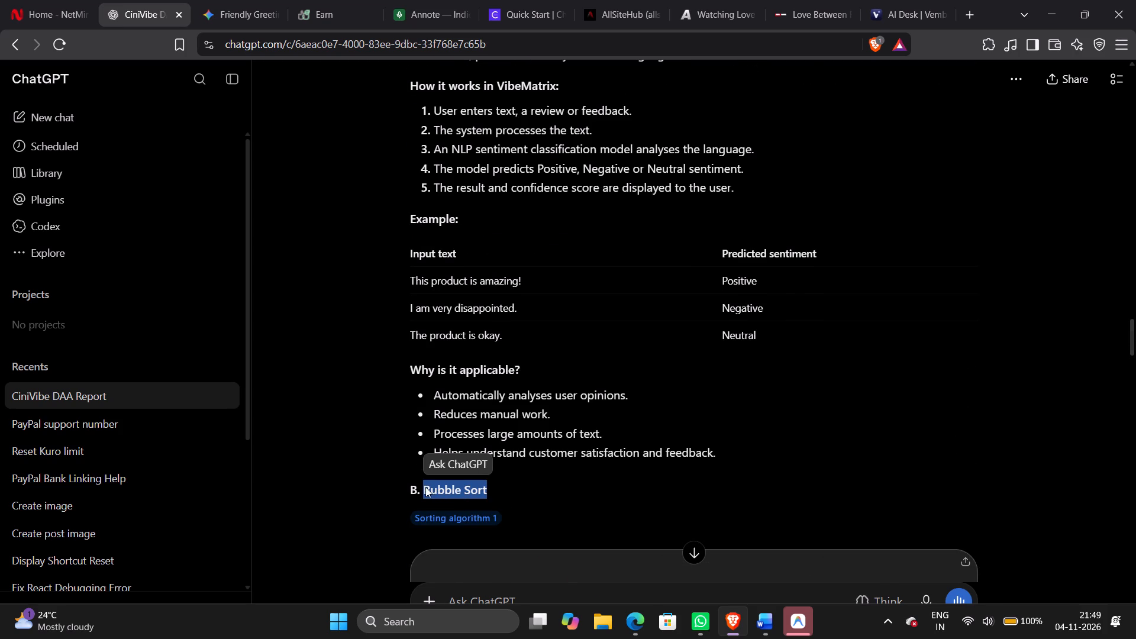
{"action": "scroll", "coordinate": [425, 487], "scroll_direction": "up", "scroll_amount": 2}
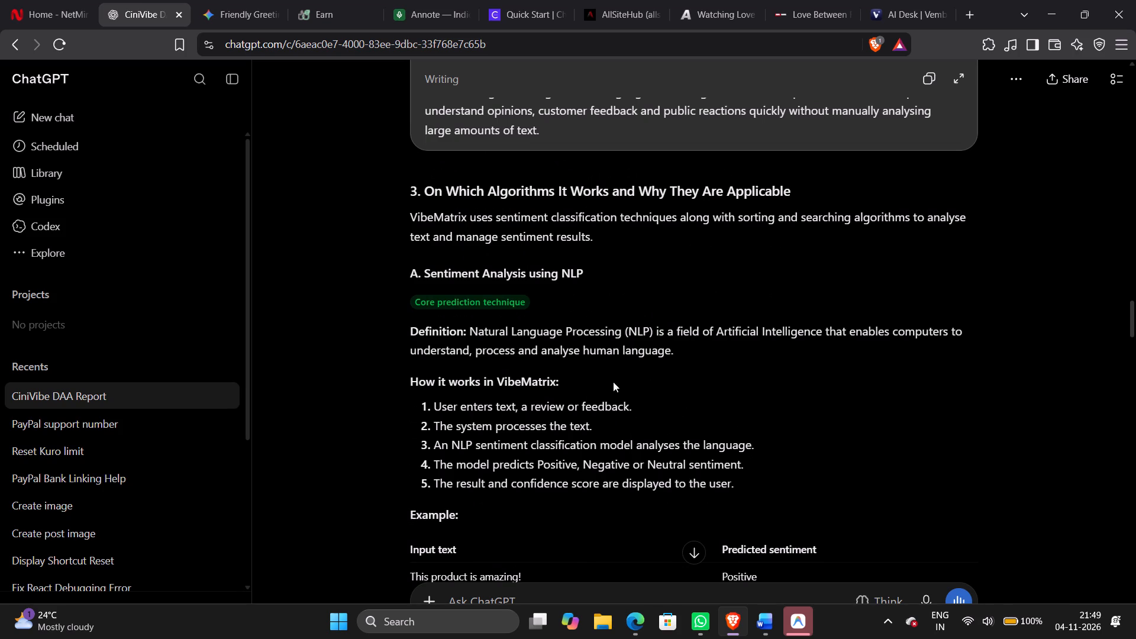
{"action": "scroll", "coordinate": [490, 355], "scroll_direction": "up", "scroll_amount": 2}
{"action": "scroll", "coordinate": [490, 355], "scroll_direction": "down", "scroll_amount": 2}
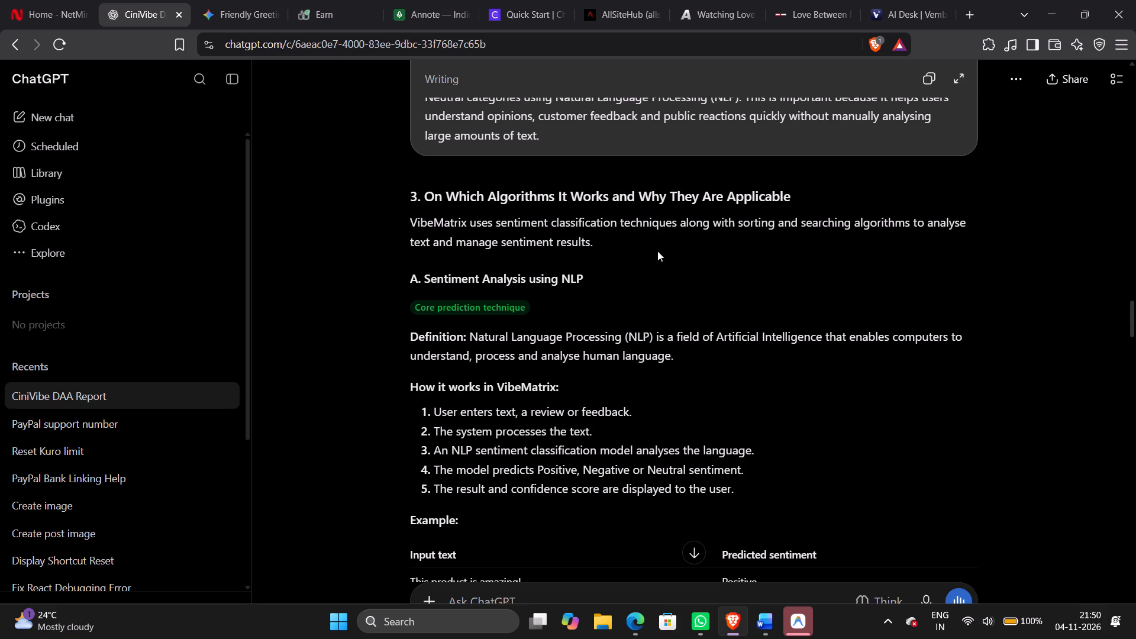
{"action": "scroll", "coordinate": [599, 297], "scroll_direction": "down", "scroll_amount": 4}
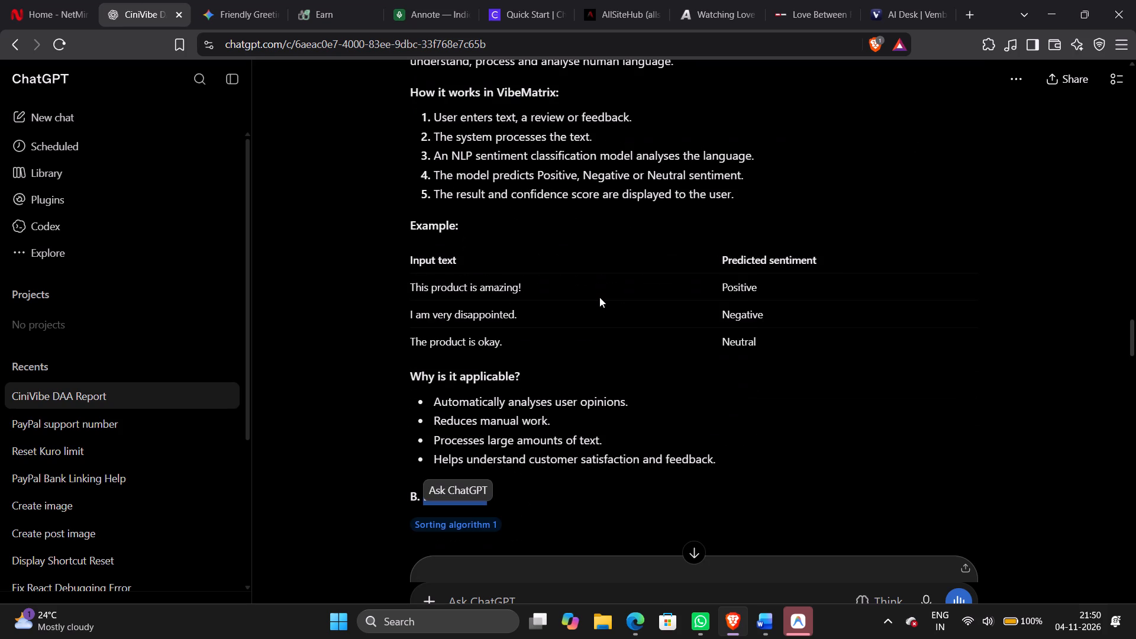
{"action": "scroll", "coordinate": [599, 297], "scroll_direction": "up", "scroll_amount": 5}
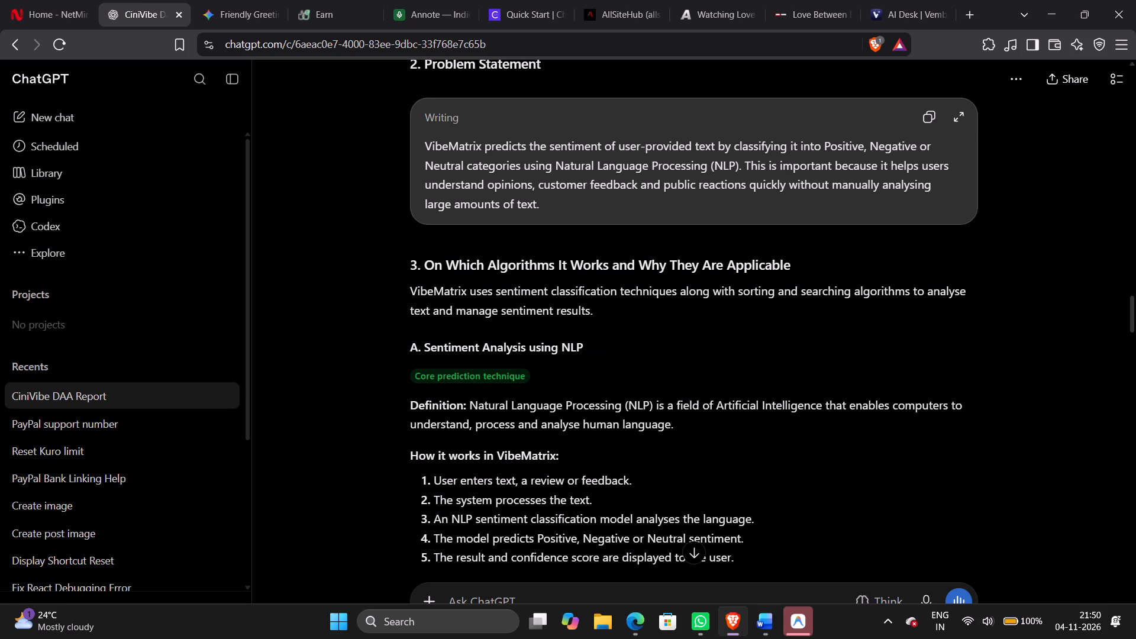
{"action": "scroll", "coordinate": [583, 347], "scroll_direction": "down", "scroll_amount": 13}
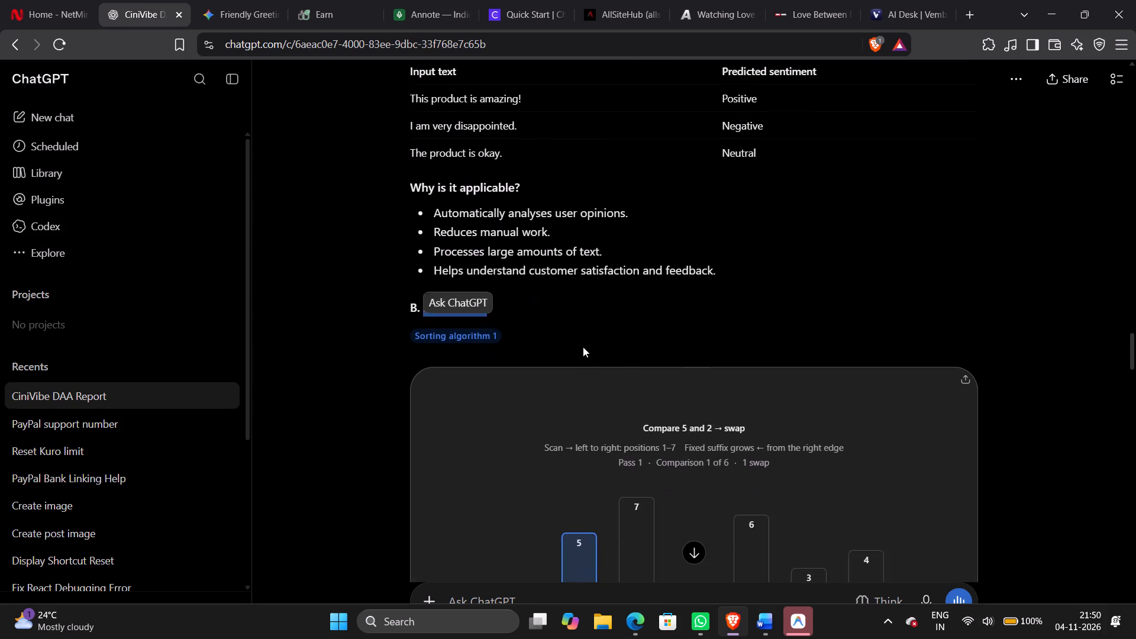
{"action": "scroll", "coordinate": [583, 347], "scroll_direction": "down", "scroll_amount": 4}
Back in the Word report, replace the "(--detailed data--)" placeholder under the algorithm heading with the copied text, numbered as "1.Bubble Sort".
{"action": "key", "text": "ctrl+c"}
{"action": "key", "text": "alt+Tab"}
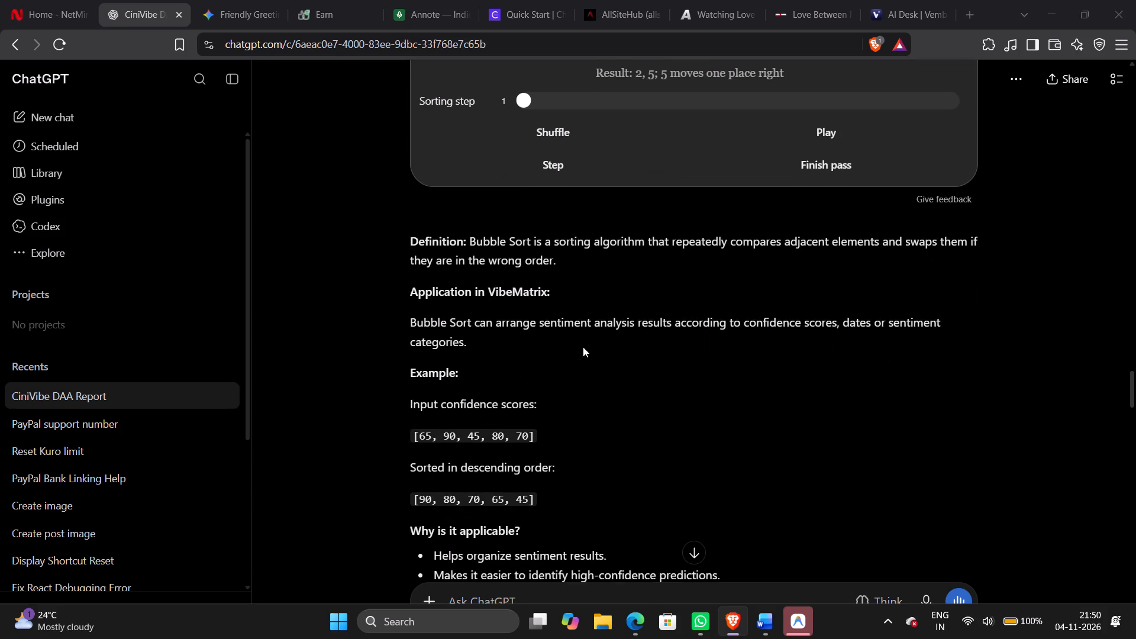
{"action": "key", "text": "alt+Tab"}
{"action": "key", "text": "alt+Tab"}
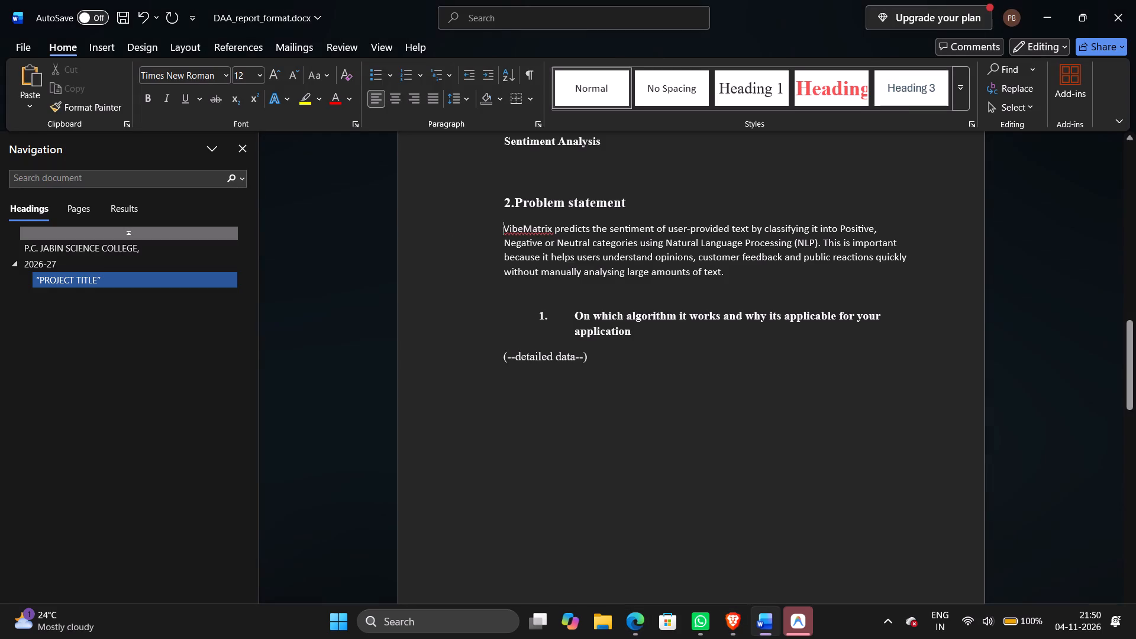
{"action": "left_click_drag", "start_coordinate": [592, 362], "coordinate": [495, 356]}
{"action": "key", "text": "BackSpace"}
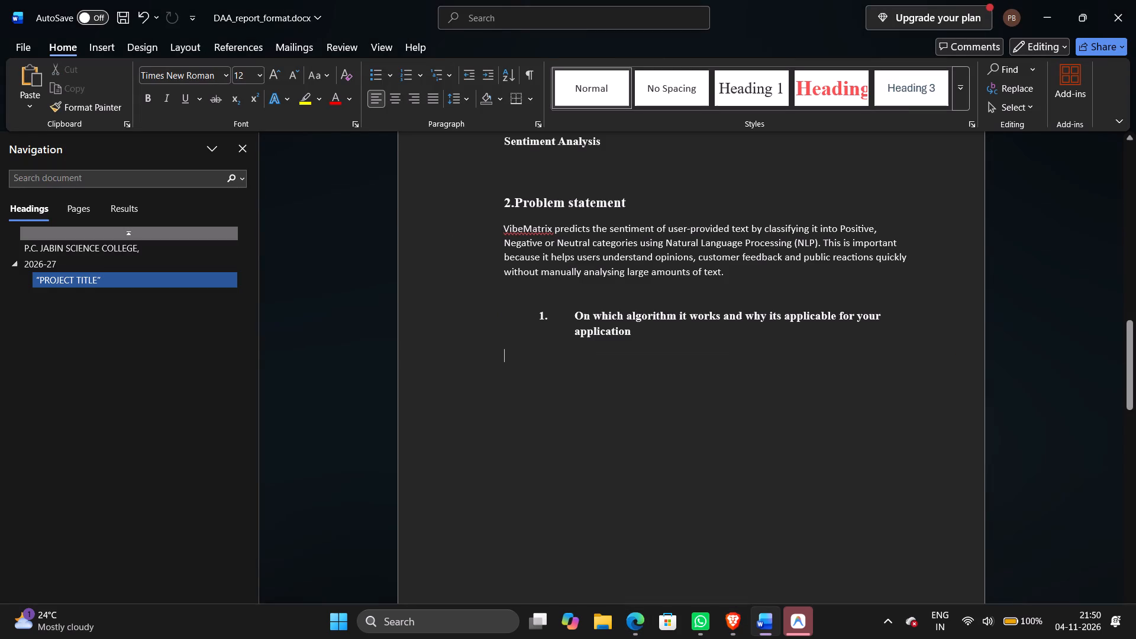
{"action": "key", "text": "ctrl+v"}
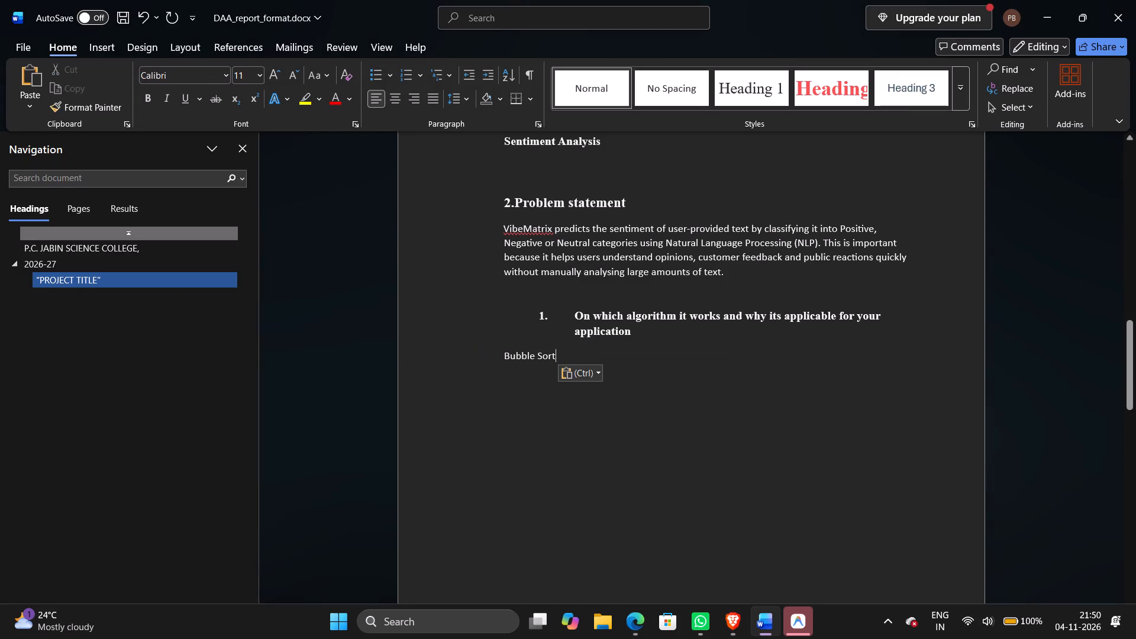
{"action": "left_click", "coordinate": [498, 353]}
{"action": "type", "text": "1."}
Set the "1.Bubble Sort" line to font size 12 and add a new line below it.
{"action": "left_click_drag", "start_coordinate": [574, 360], "coordinate": [553, 354]}
{"action": "left_click_drag", "start_coordinate": [553, 354], "coordinate": [499, 351]}
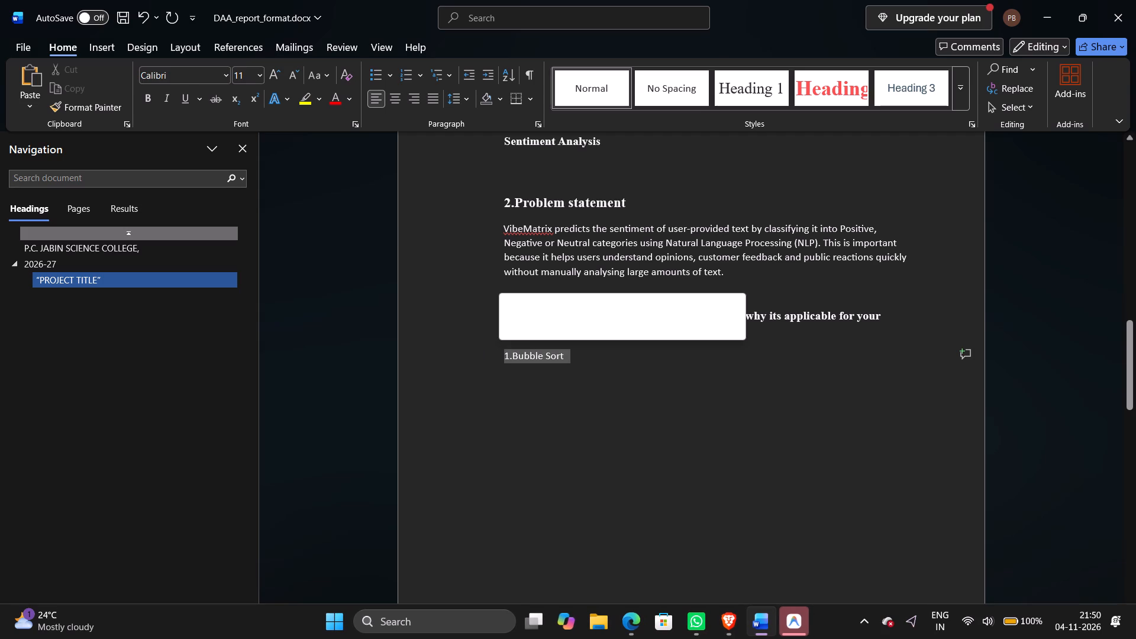
{"action": "left_click", "coordinate": [611, 306]}
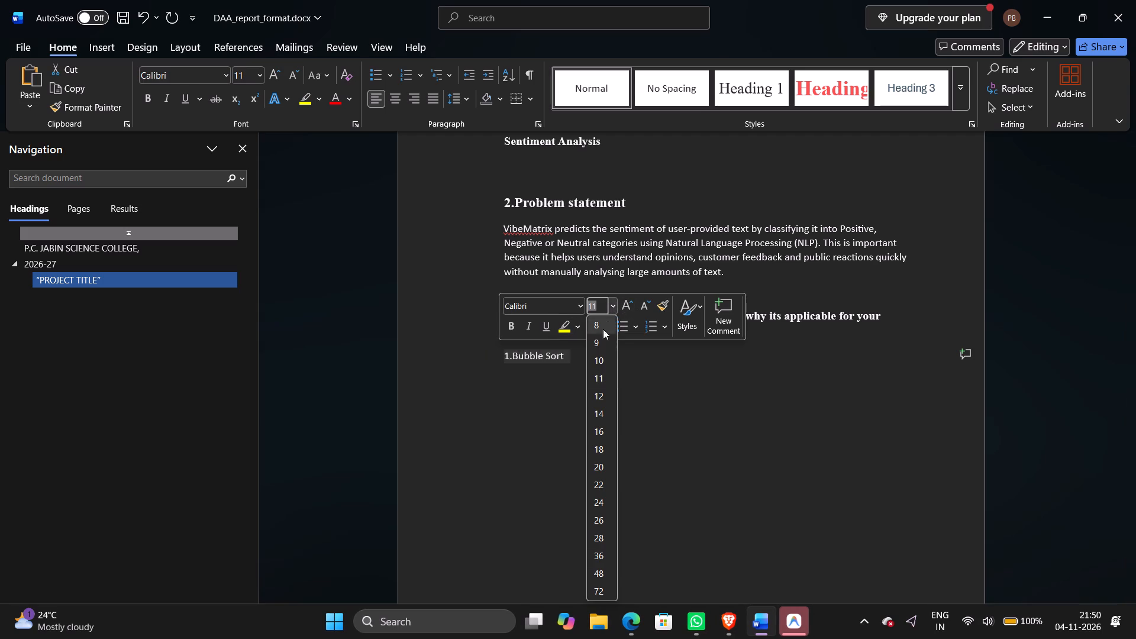
{"action": "left_click", "coordinate": [603, 396]}
{"action": "left_click", "coordinate": [644, 395]}
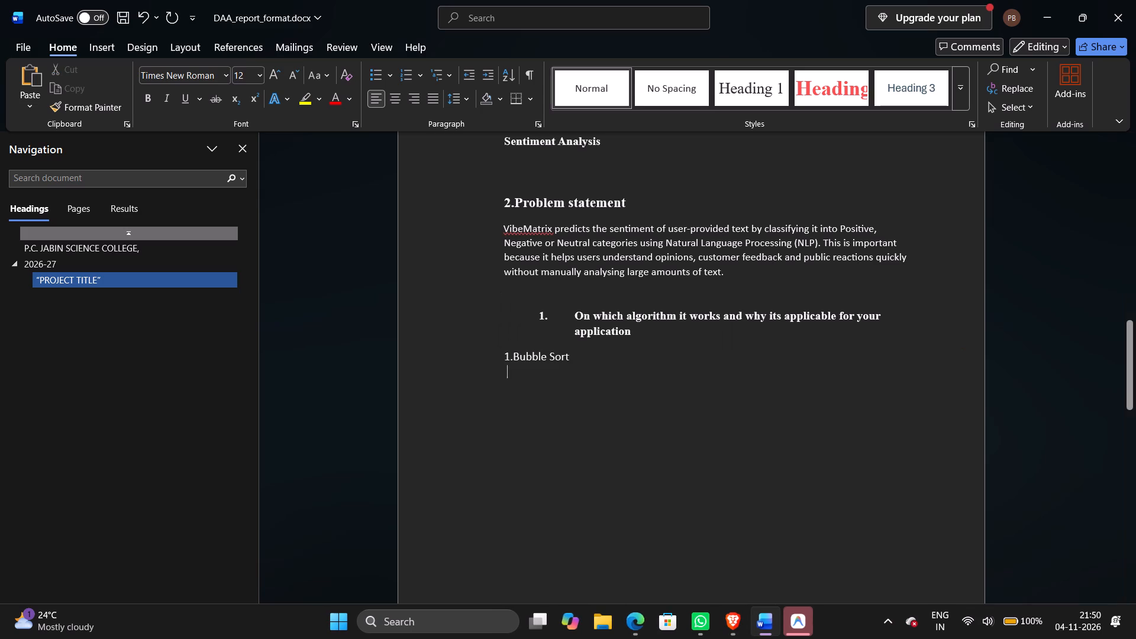
{"action": "key", "text": "shift+Return"}
{"action": "key", "text": "alt+Tab"}
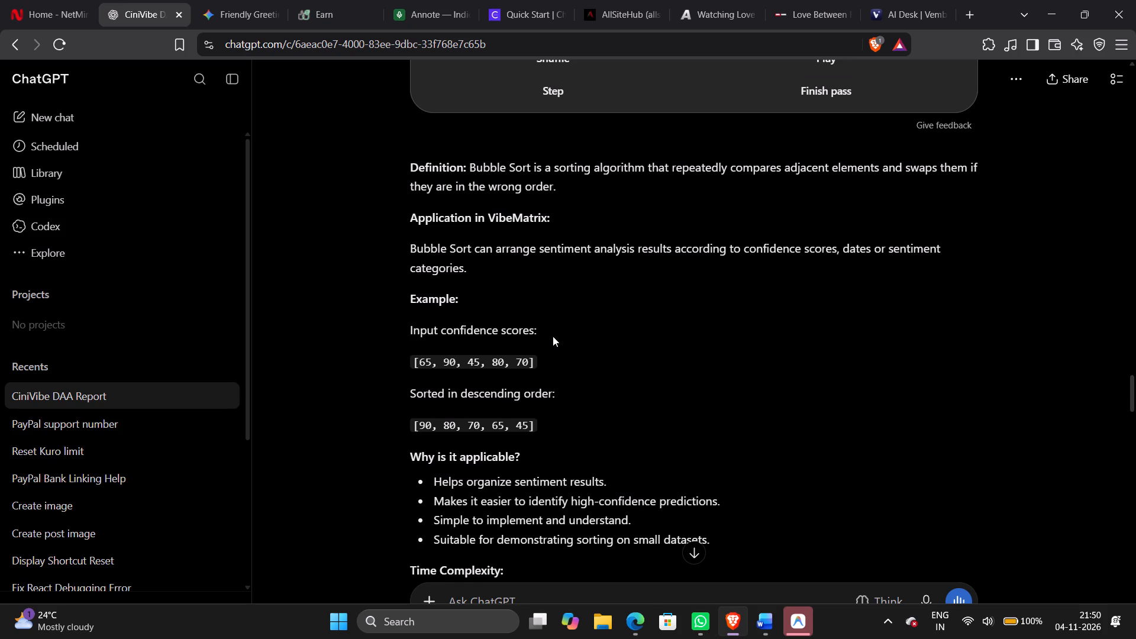
{"action": "scroll", "coordinate": [553, 336], "scroll_direction": "down", "scroll_amount": 4}
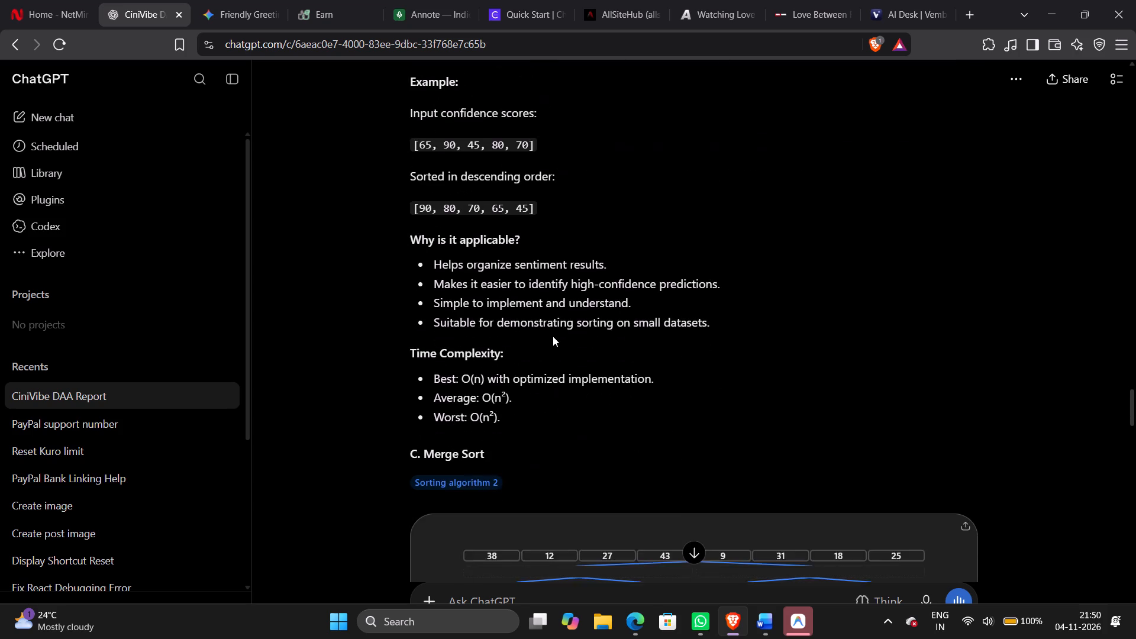
{"action": "scroll", "coordinate": [553, 336], "scroll_direction": "down", "scroll_amount": 1}
{"action": "scroll", "coordinate": [553, 336], "scroll_direction": "up", "scroll_amount": 1}
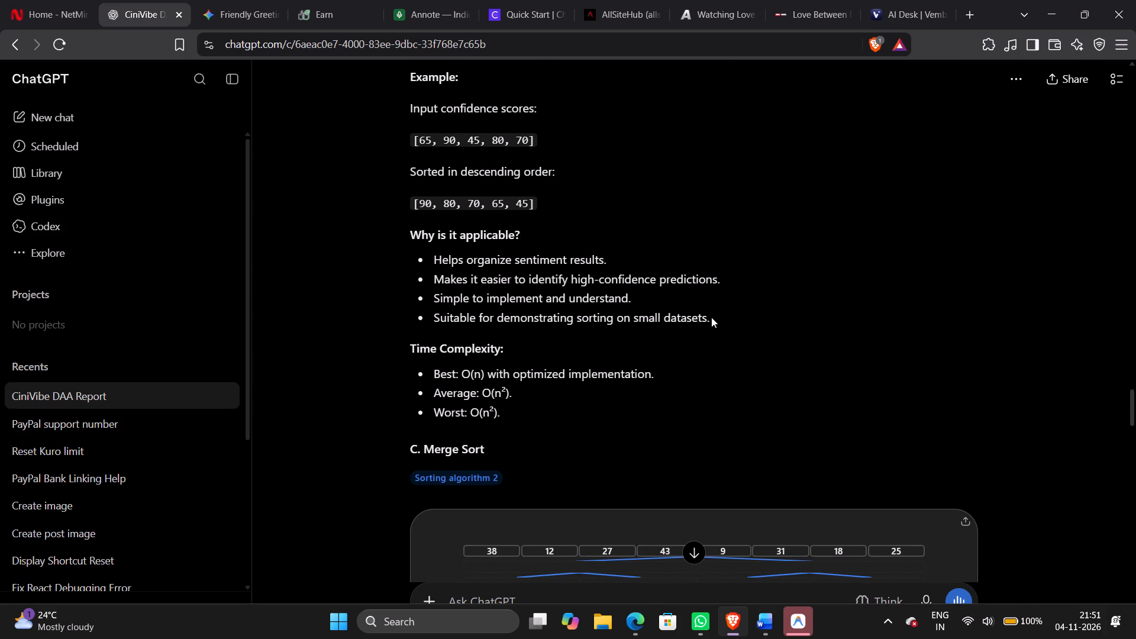
{"action": "left_click_drag", "start_coordinate": [711, 317], "coordinate": [356, 256]}
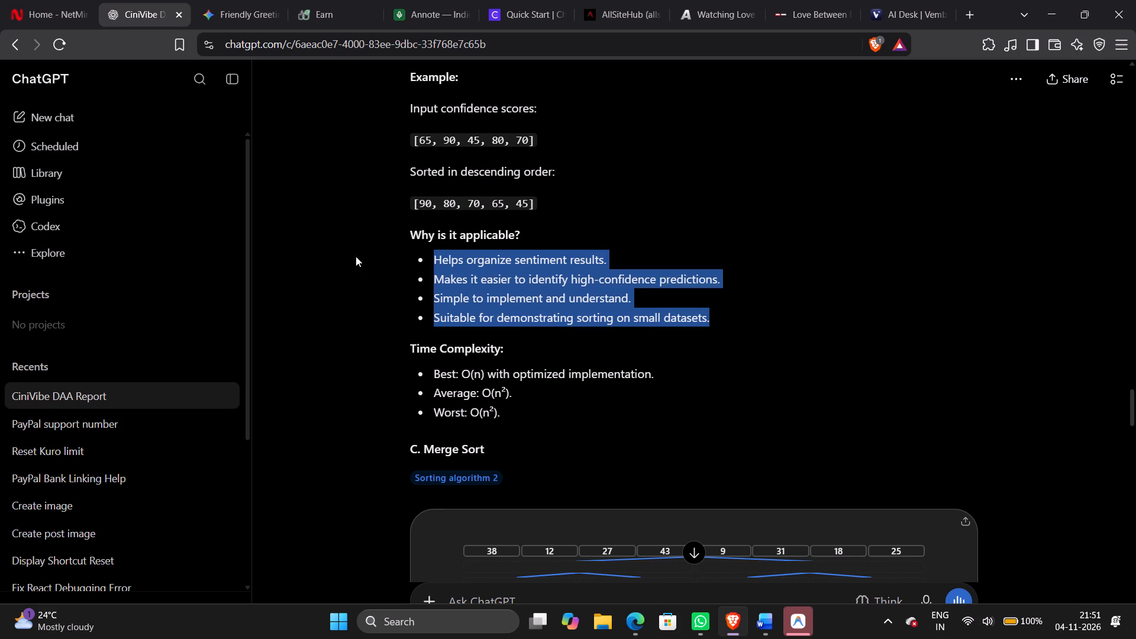
{"action": "left_click_drag", "start_coordinate": [356, 256], "coordinate": [398, 264]}
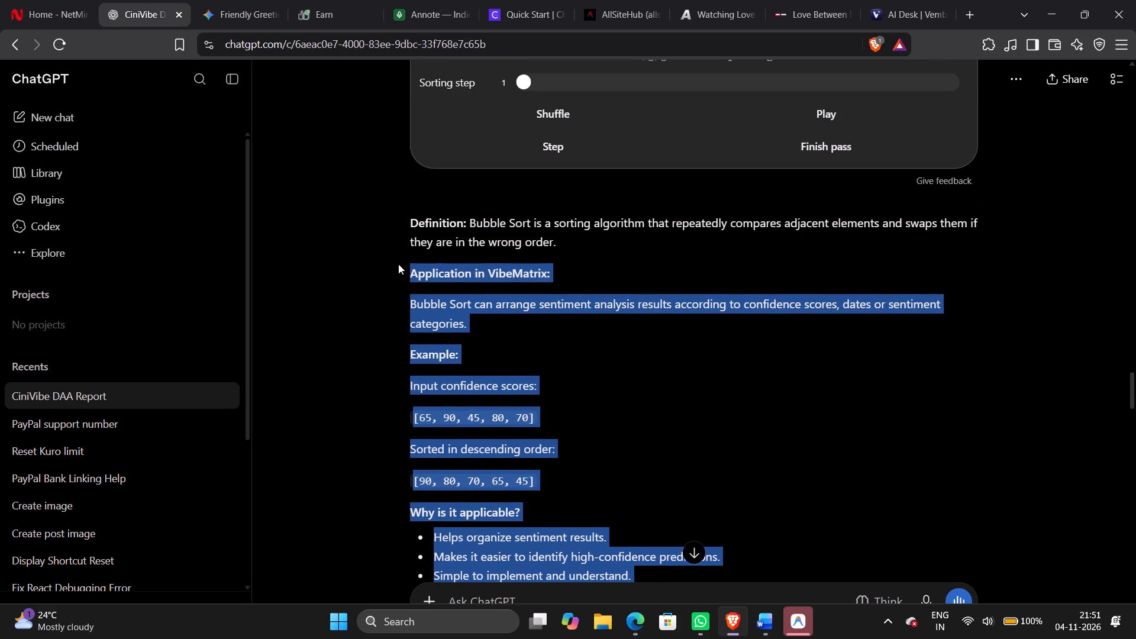
{"action": "left_click_drag", "start_coordinate": [398, 264], "coordinate": [398, 300]}
{"action": "key", "text": "ctrl+c"}
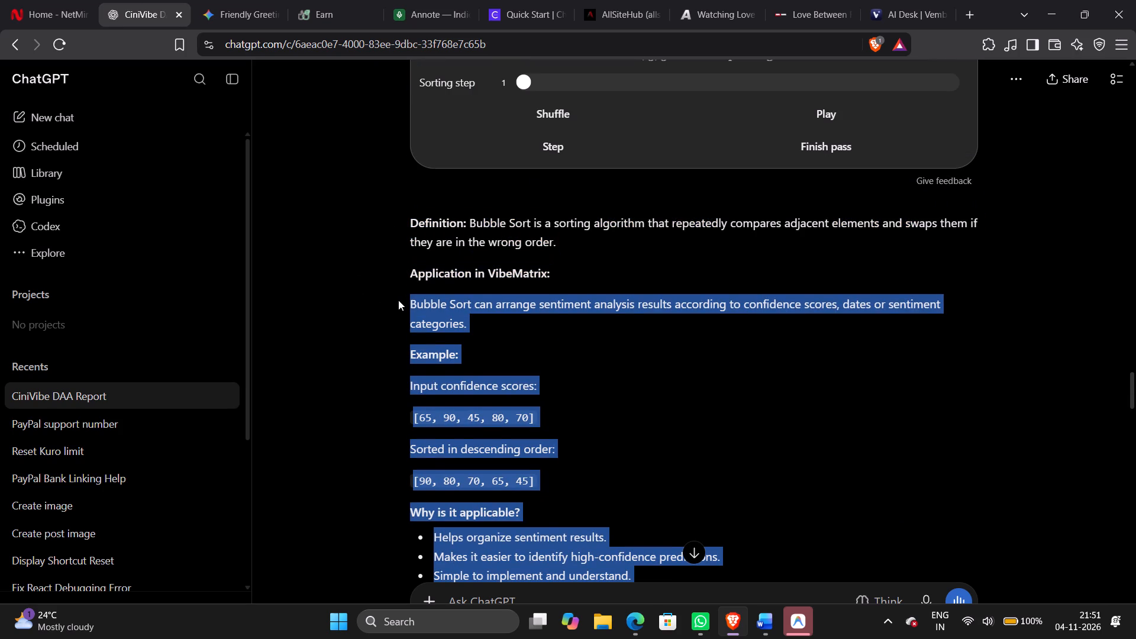
Back in the Word report, paste the copied text below "1.Bubble Sort", keeping the source formatting.
{"action": "key", "text": "alt+Tab"}
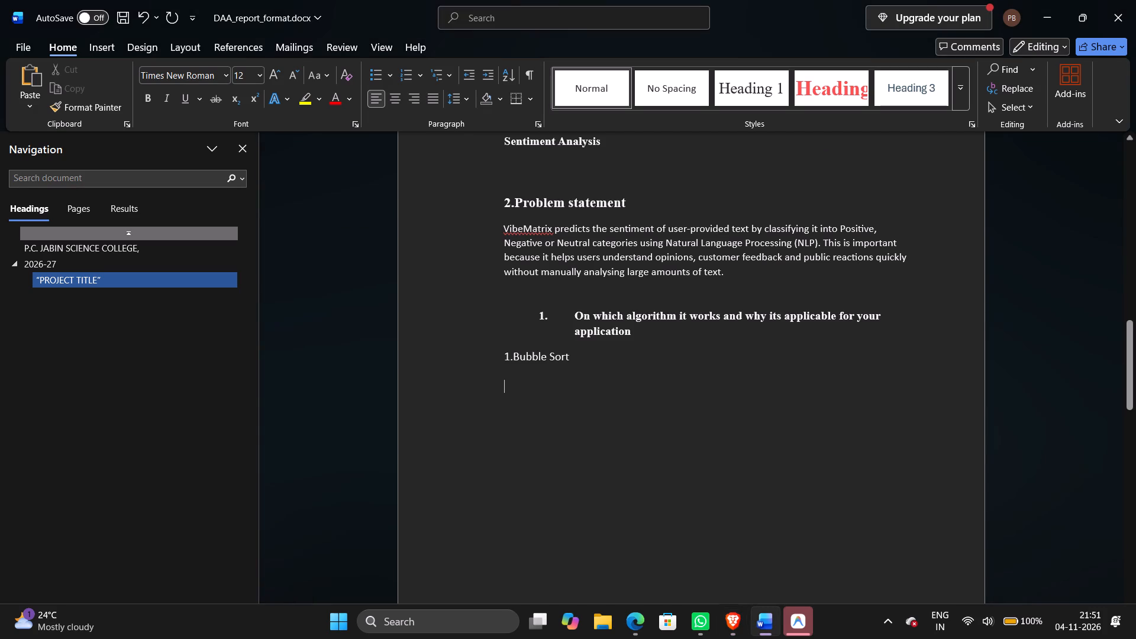
{"action": "right_click", "coordinate": [543, 393]}
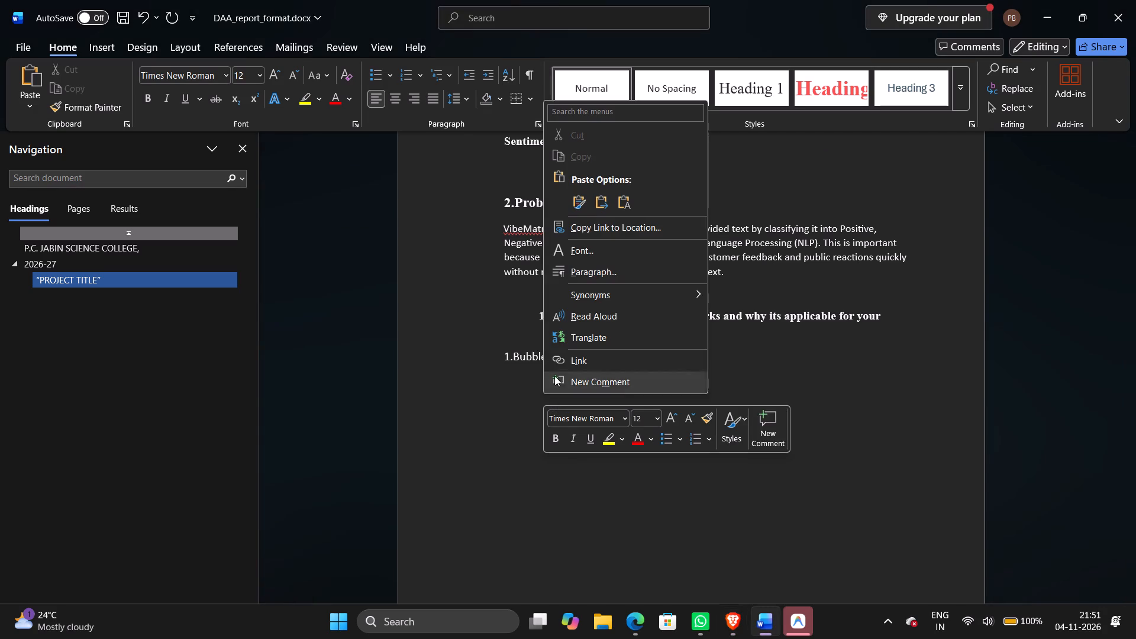
{"action": "left_click", "coordinate": [577, 198]}
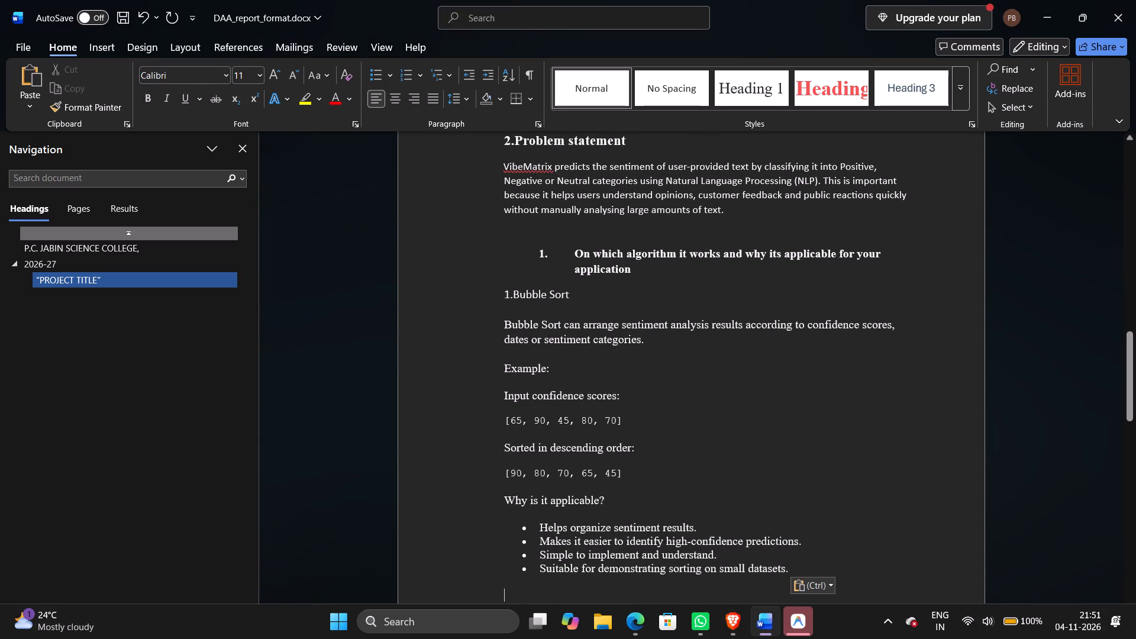
Replace the automatic list number of the "On which algorithm it works" heading with a plain "1." prefix aligned to the margin.
{"action": "scroll", "coordinate": [572, 357], "scroll_direction": "down", "scroll_amount": 3}
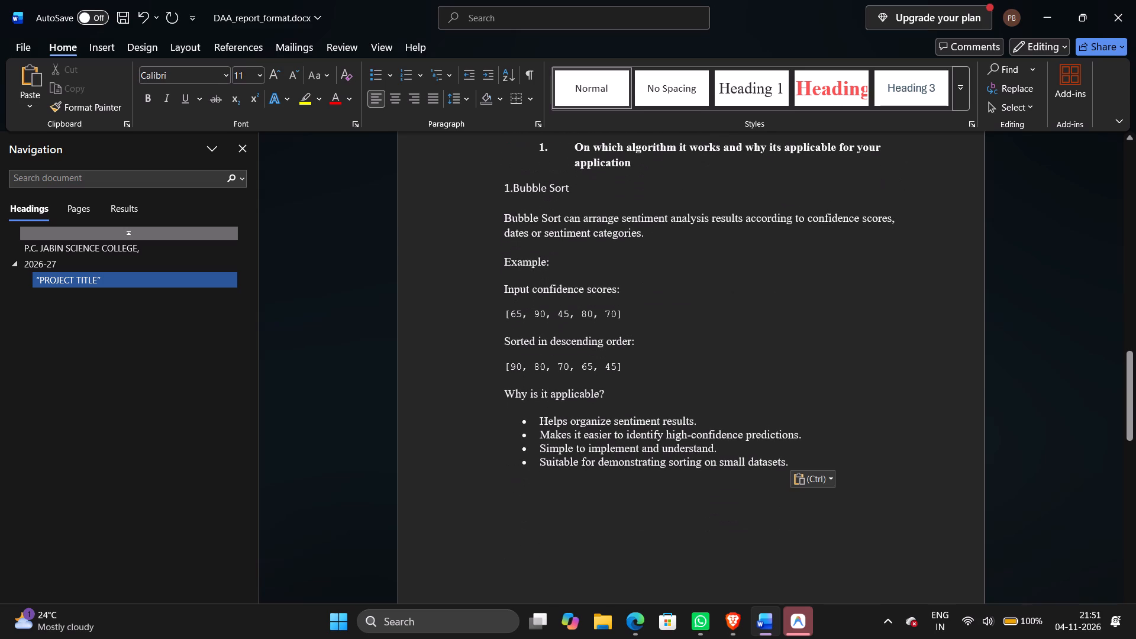
{"action": "scroll", "coordinate": [572, 357], "scroll_direction": "up", "scroll_amount": 3}
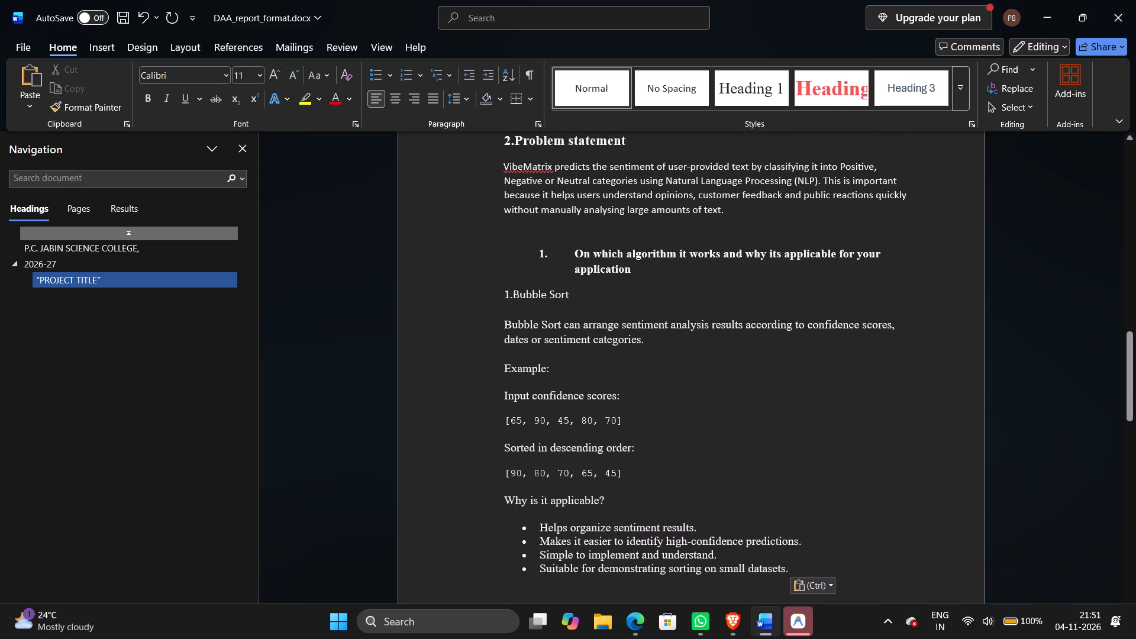
{"action": "left_click", "coordinate": [575, 251]}
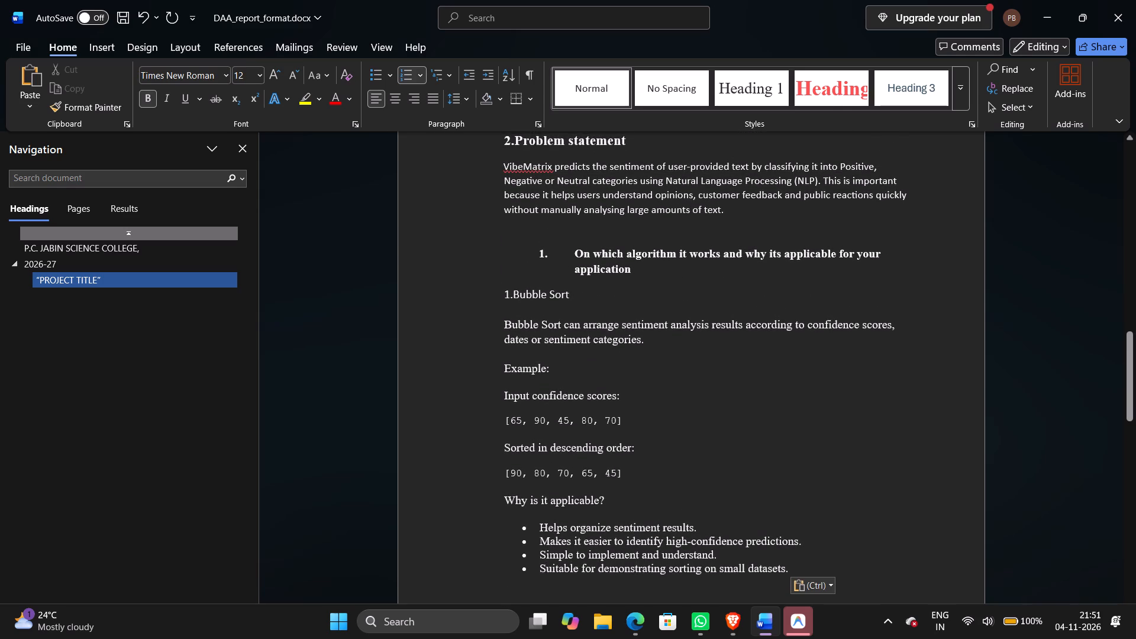
{"action": "key", "text": "shift+BackSpace"}
{"action": "key", "text": "shift+BackSpace"}
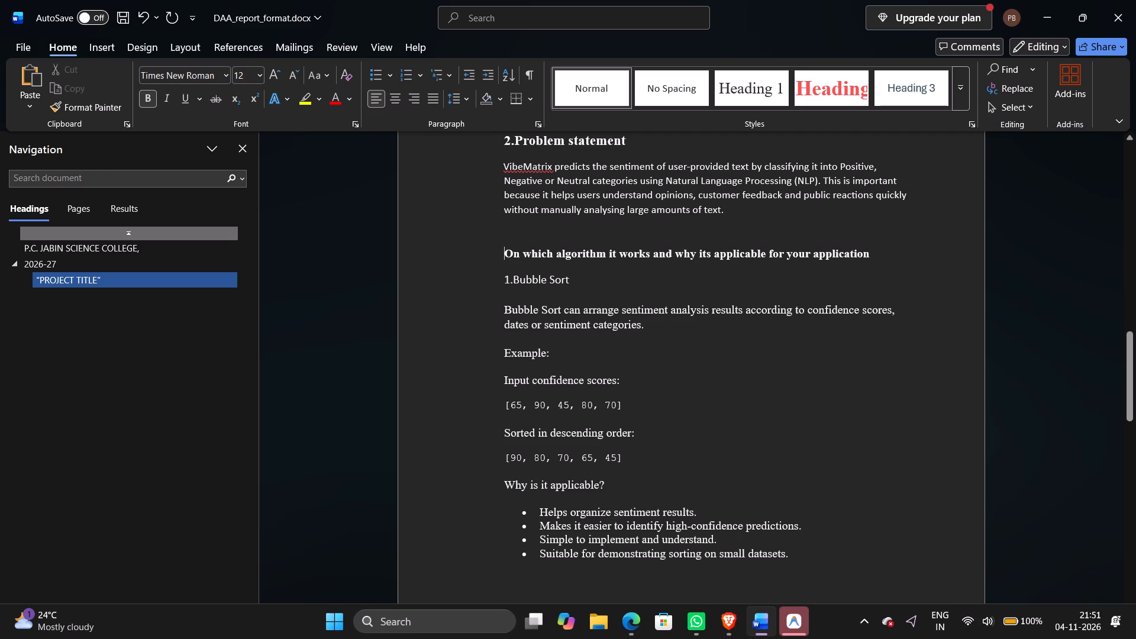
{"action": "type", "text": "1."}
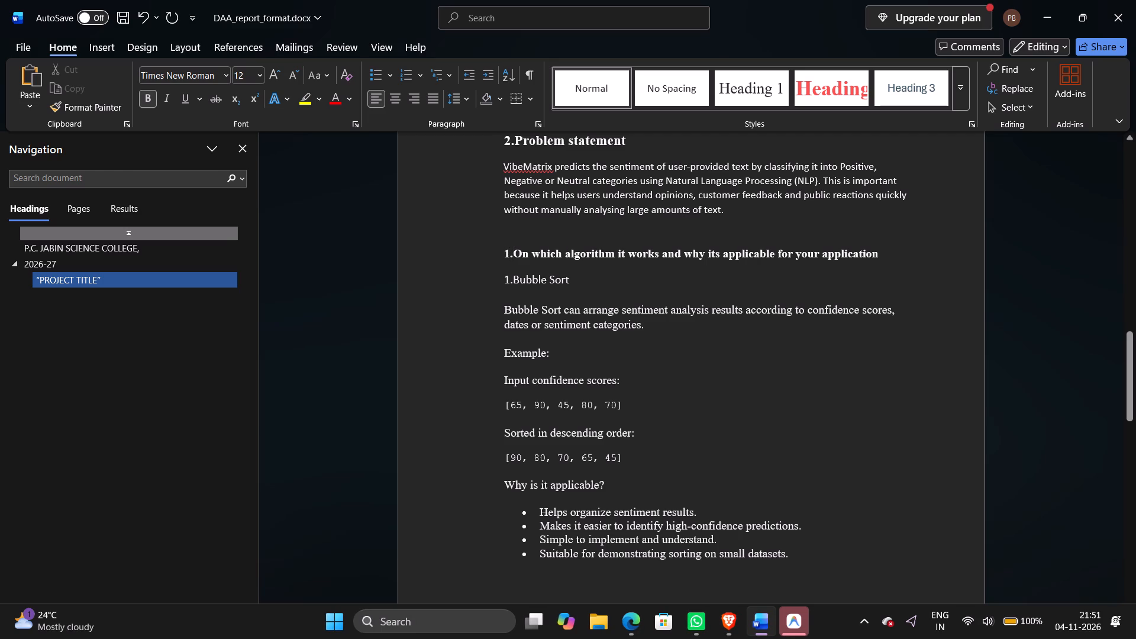
Set the "1.On which algorithm it works and why its applicable for your application" heading to font size 14.
{"action": "left_click_drag", "start_coordinate": [893, 254], "coordinate": [472, 243]}
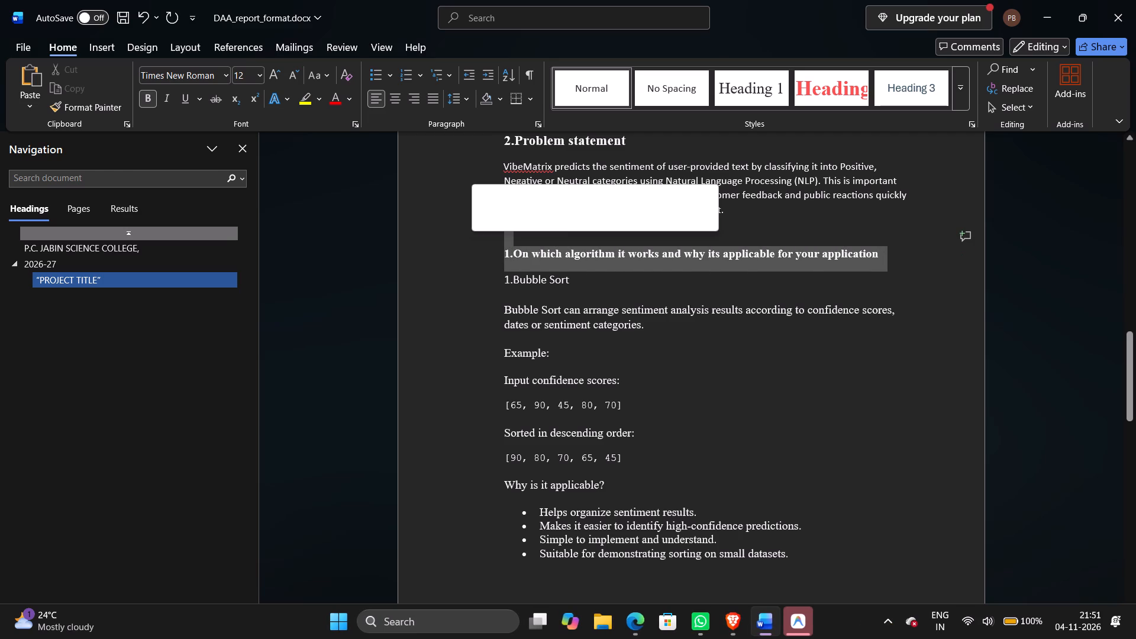
{"action": "left_click", "coordinate": [585, 199]}
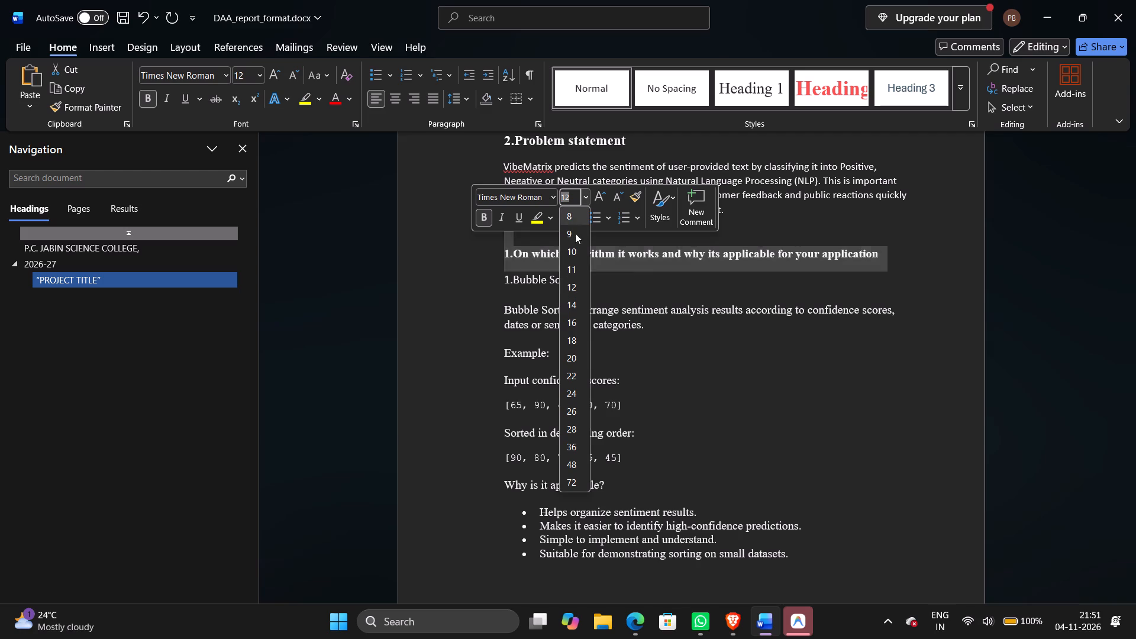
{"action": "left_click", "coordinate": [571, 298]}
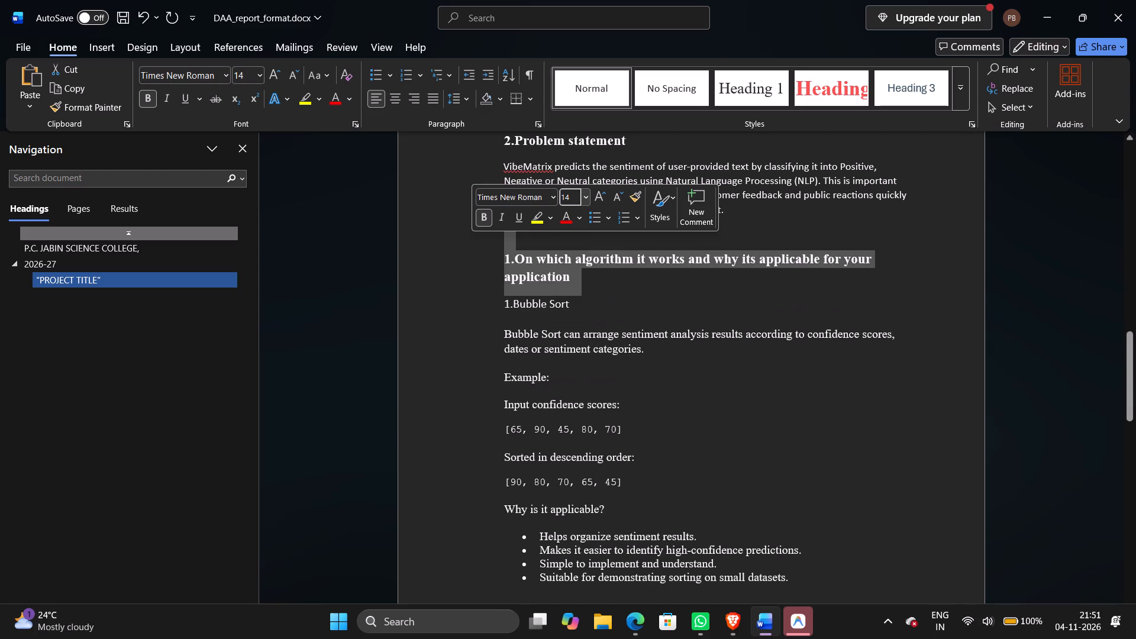
{"action": "left_click", "coordinate": [788, 406]}
Place the cursor on the empty line after the Bubble Sort bullets, and copy the "Merge Sort" heading text from the ChatGPT report in Brave.
{"action": "scroll", "coordinate": [677, 299], "scroll_direction": "down", "scroll_amount": 1}
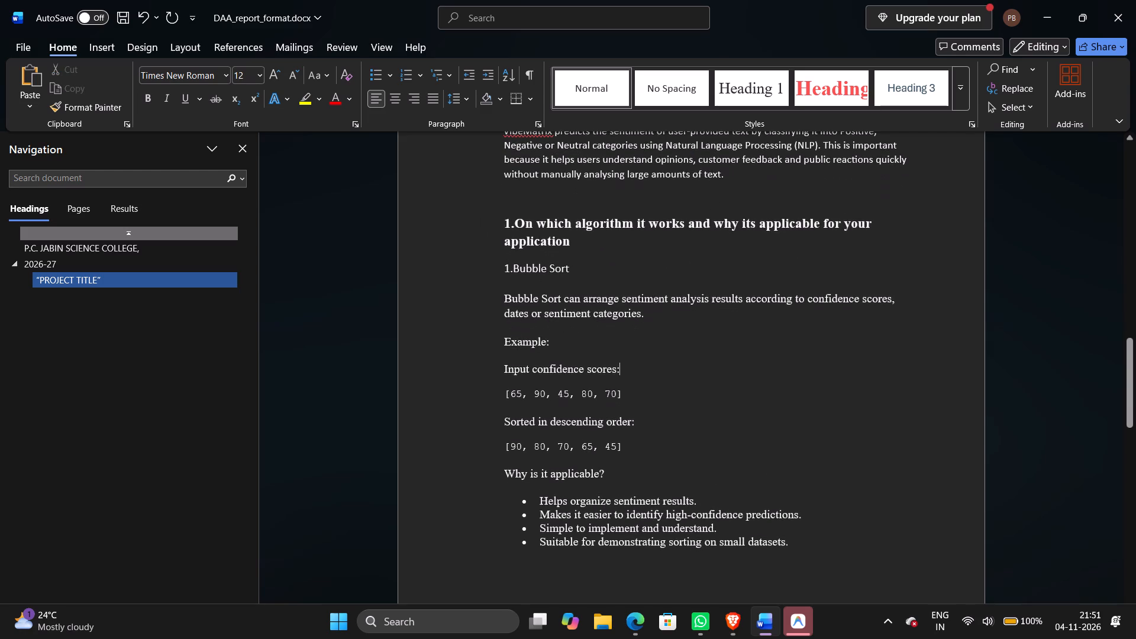
{"action": "scroll", "coordinate": [677, 299], "scroll_direction": "down", "scroll_amount": 8}
{"action": "left_click", "coordinate": [806, 282]}
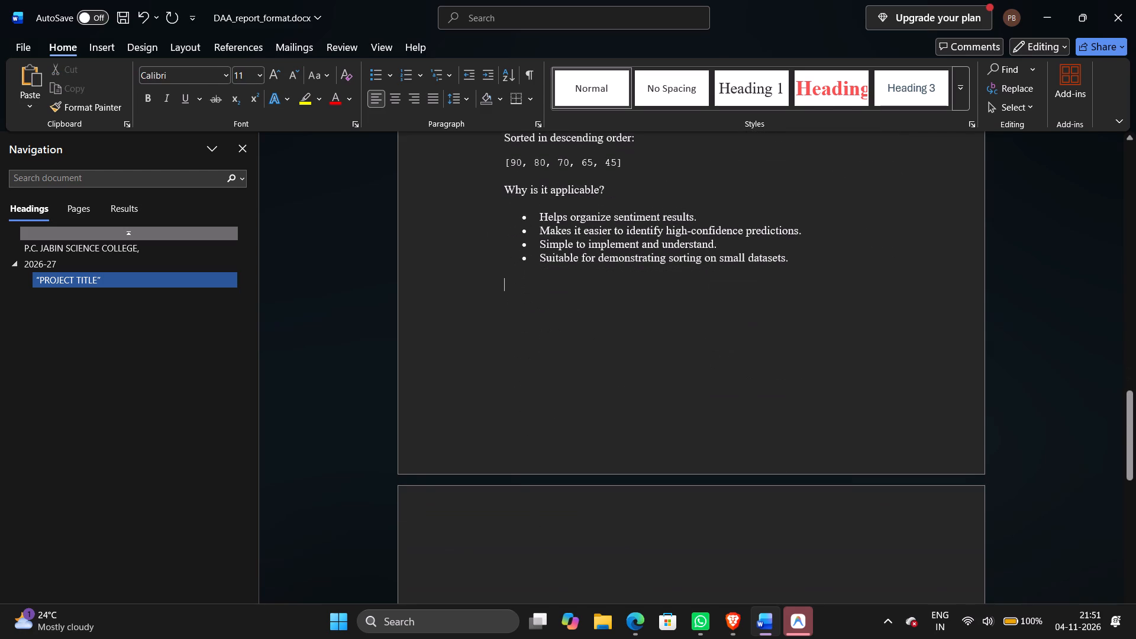
{"action": "key", "text": "alt+Tab"}
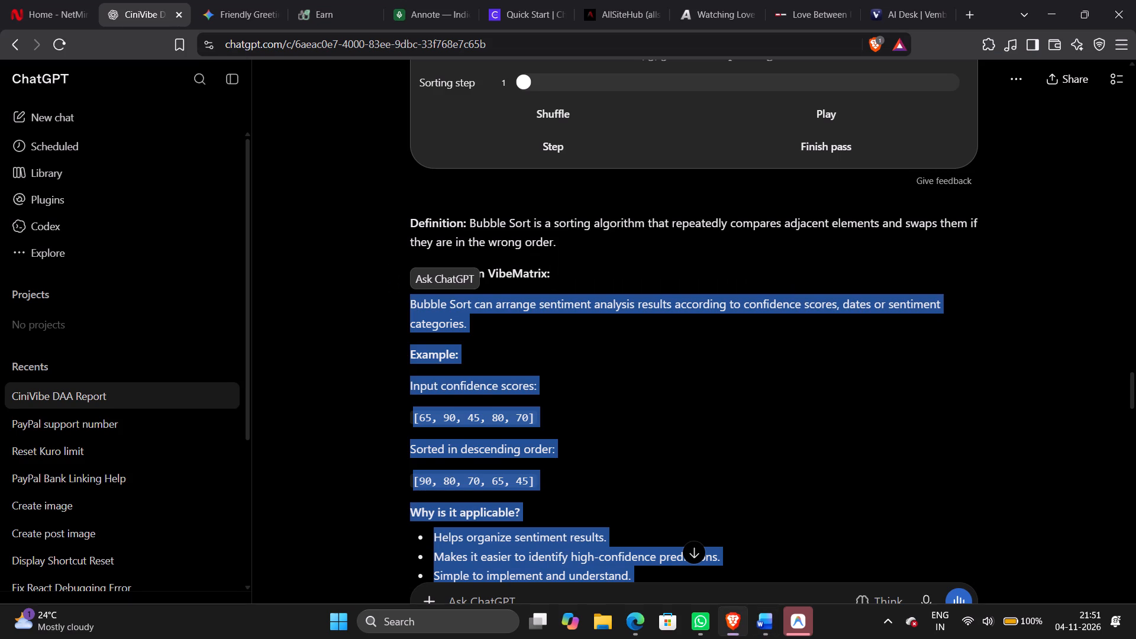
{"action": "scroll", "coordinate": [758, 305], "scroll_direction": "down", "scroll_amount": 14}
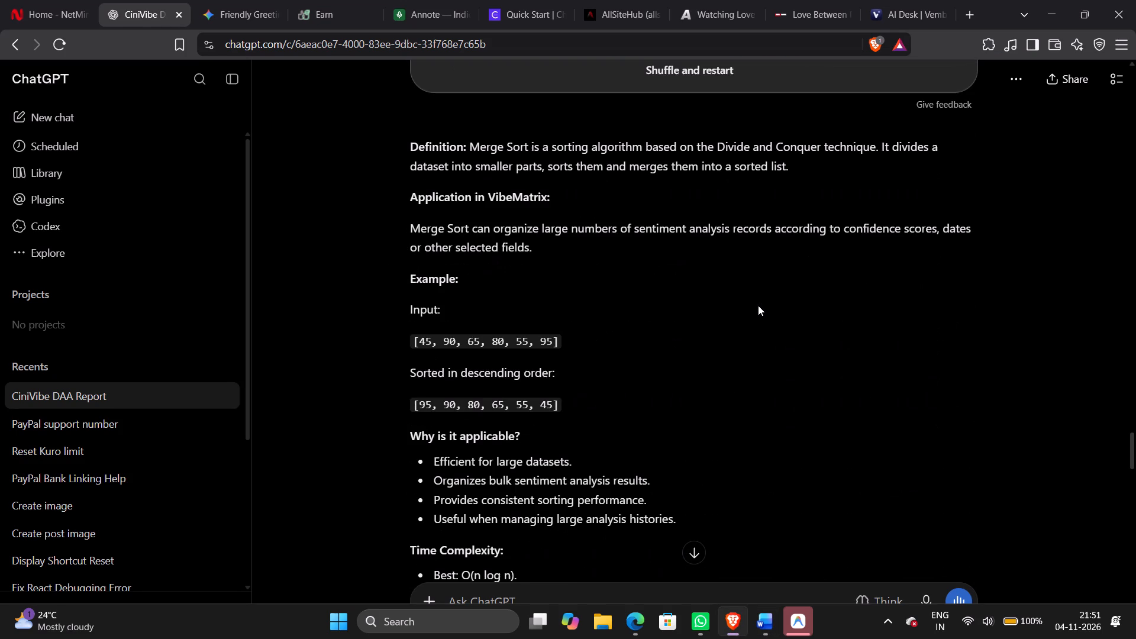
{"action": "scroll", "coordinate": [758, 305], "scroll_direction": "up", "scroll_amount": 6}
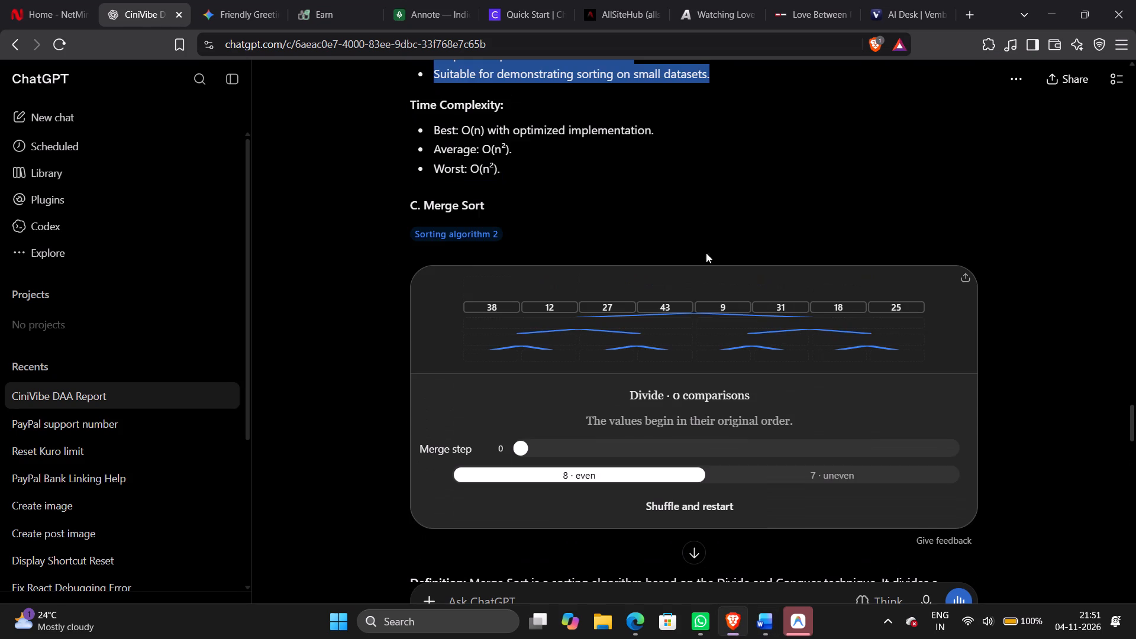
{"action": "left_click_drag", "start_coordinate": [490, 208], "coordinate": [440, 205]}
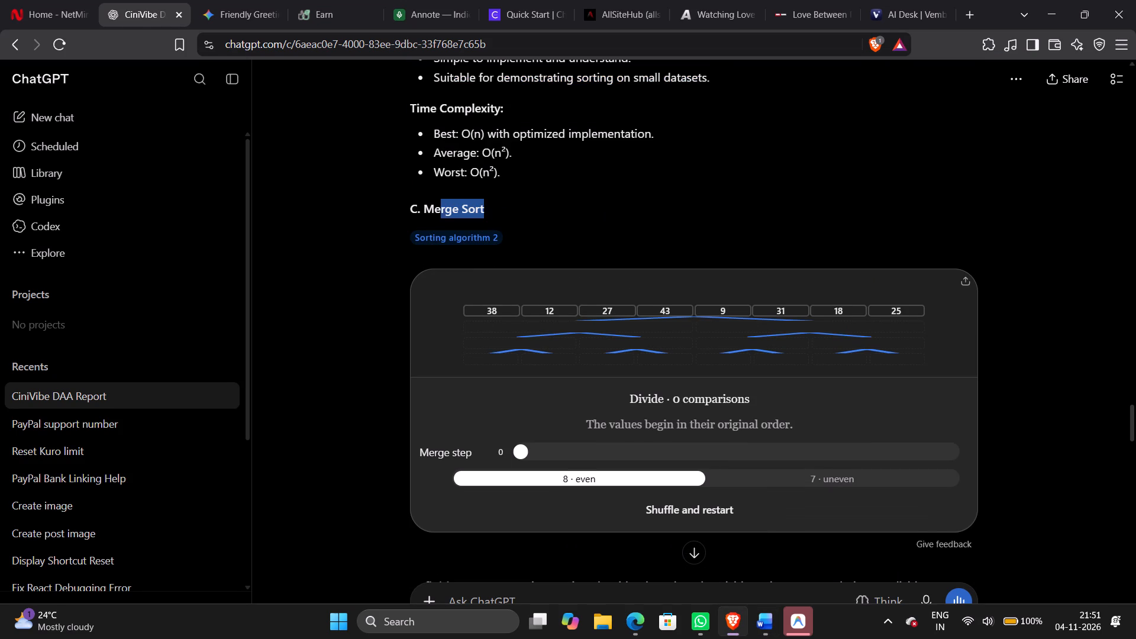
{"action": "left_click_drag", "start_coordinate": [440, 205], "coordinate": [421, 205]}
{"action": "key", "text": "ctrl+c"}
Back in the Word report, paste the copied heading below the Bubble Sort bullets and number it as "2.Merge Sort".
{"action": "key", "text": "alt+Tab"}
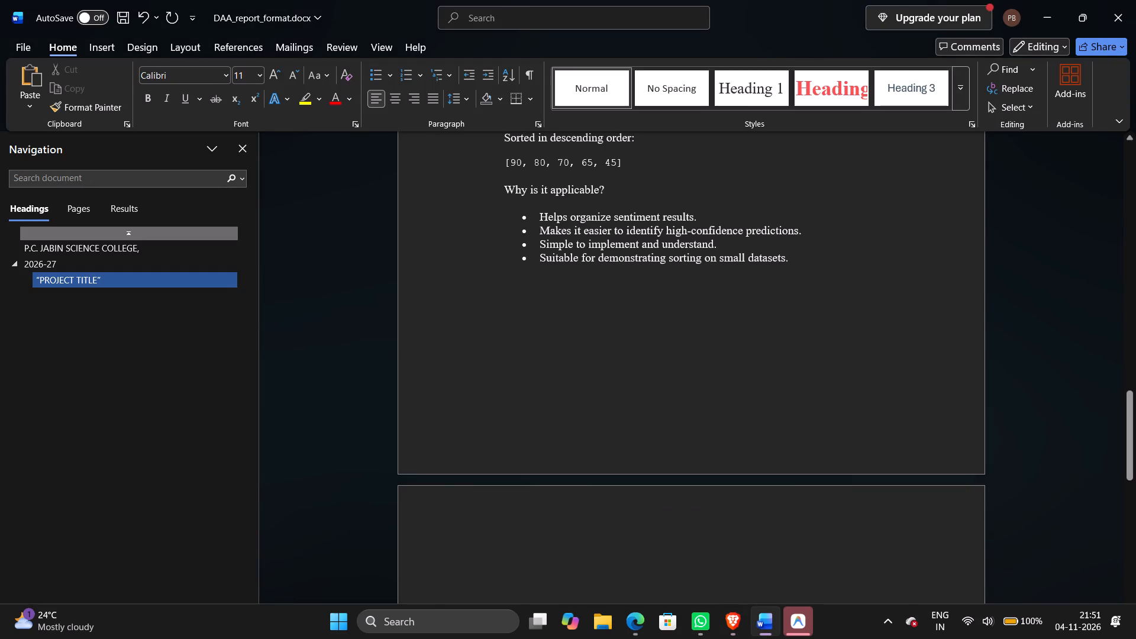
{"action": "key", "text": "ctrl+v"}
{"action": "left_click", "coordinate": [503, 283]}
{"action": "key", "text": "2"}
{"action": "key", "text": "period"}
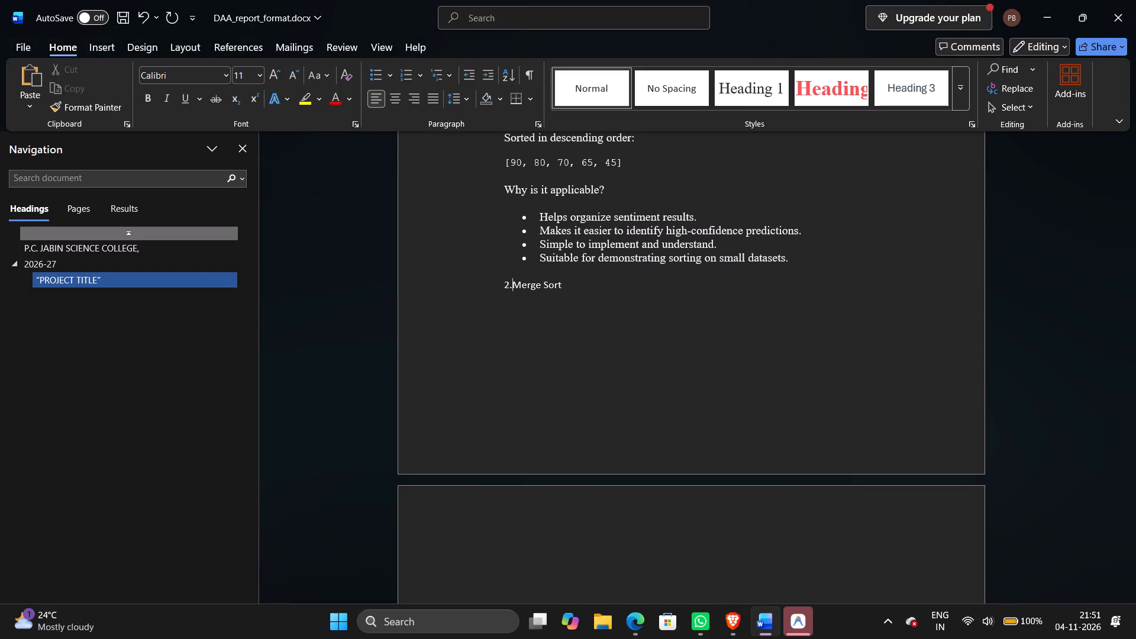
Set the "2.Merge Sort" heading to font size 12.
{"action": "left_click_drag", "start_coordinate": [598, 291], "coordinate": [442, 284]}
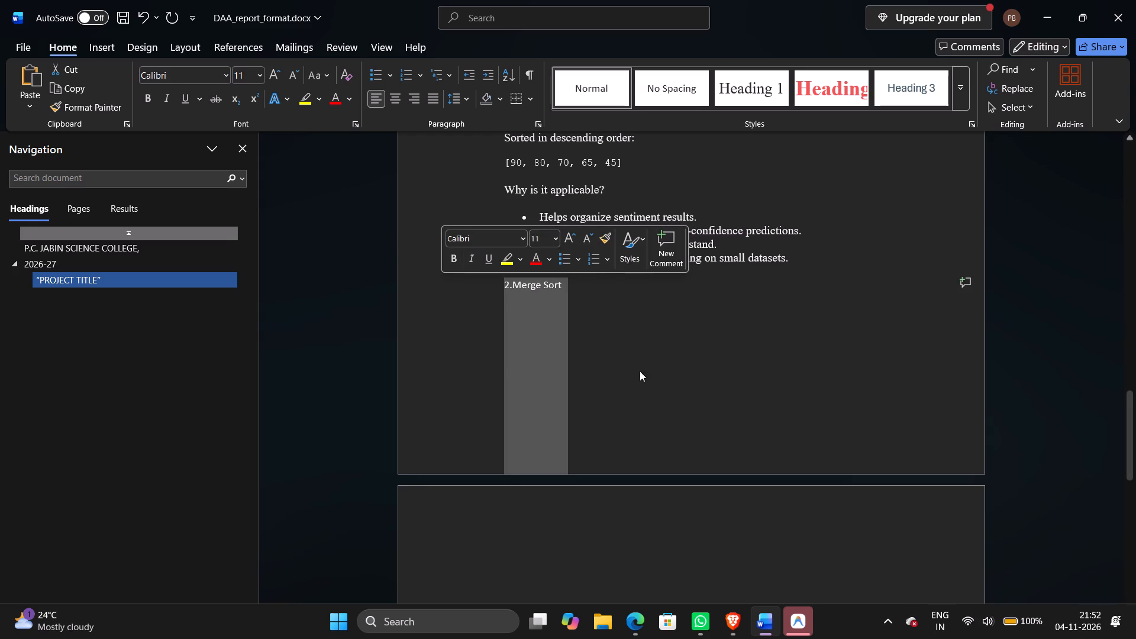
{"action": "left_click", "coordinate": [648, 380]}
{"action": "left_click_drag", "start_coordinate": [538, 283], "coordinate": [514, 283]}
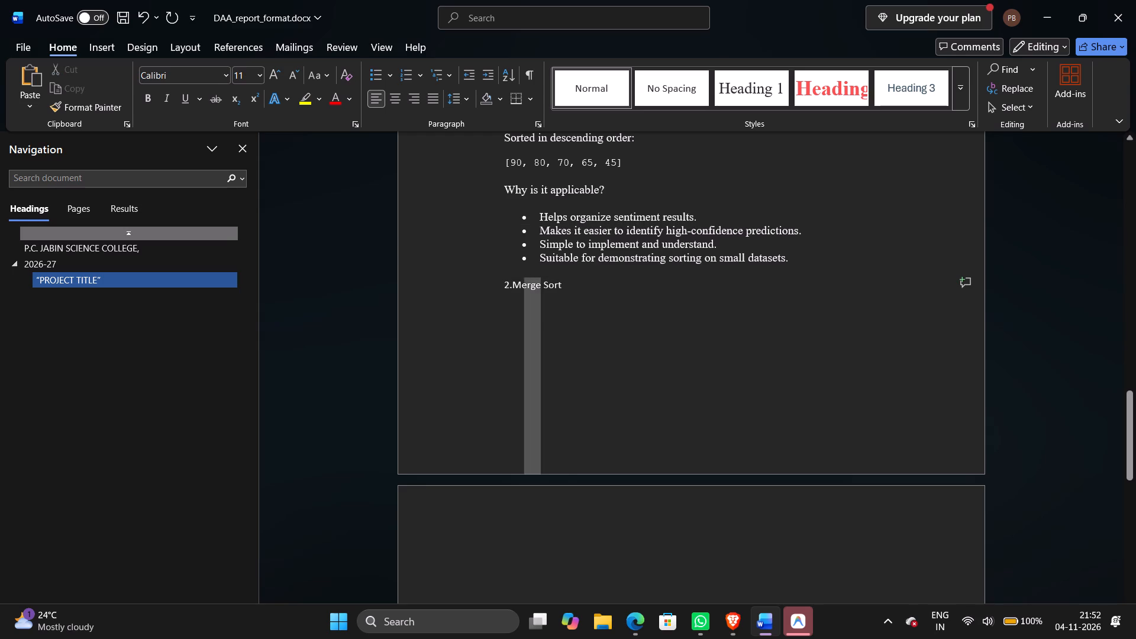
{"action": "left_click_drag", "start_coordinate": [514, 283], "coordinate": [491, 286]}
{"action": "left_click", "coordinate": [487, 286]}
{"action": "left_click", "coordinate": [576, 280]}
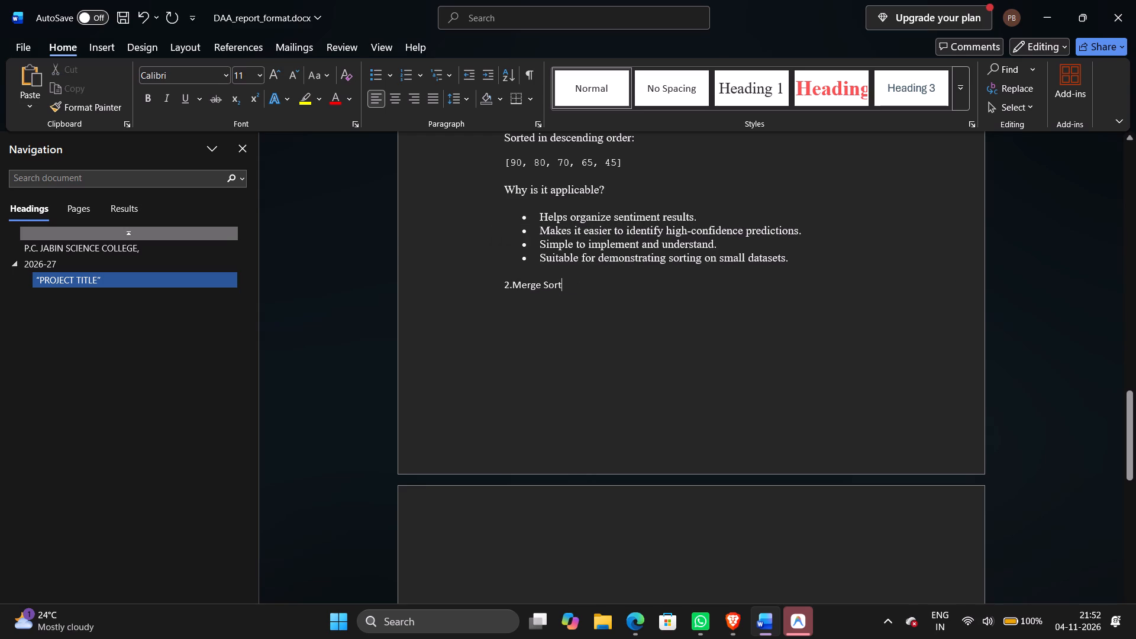
{"action": "left_click_drag", "start_coordinate": [564, 284], "coordinate": [503, 292]}
{"action": "left_click", "coordinate": [611, 251]}
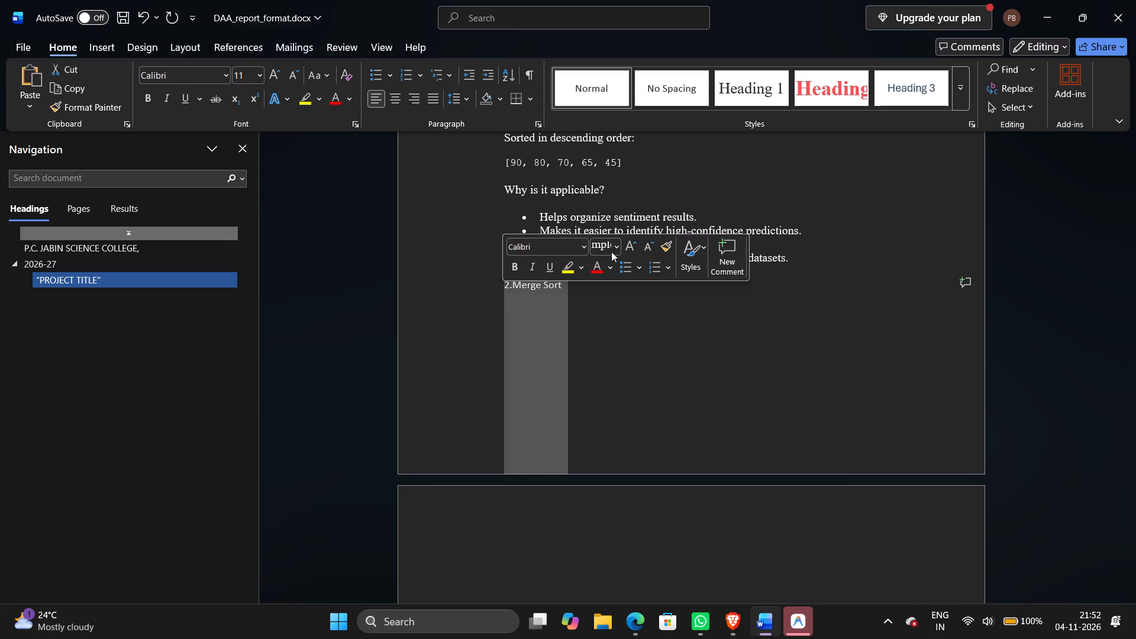
{"action": "left_click", "coordinate": [612, 251]}
{"action": "left_click", "coordinate": [610, 335]}
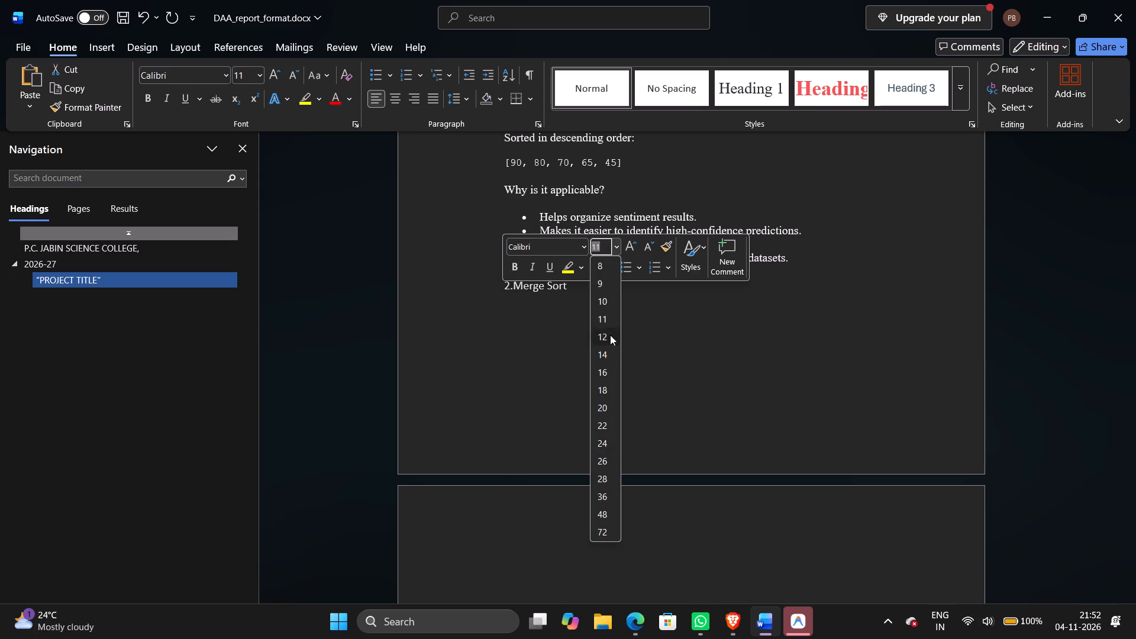
{"action": "left_click", "coordinate": [650, 337]}
{"action": "scroll", "coordinate": [645, 333], "scroll_direction": "up", "scroll_amount": 5}
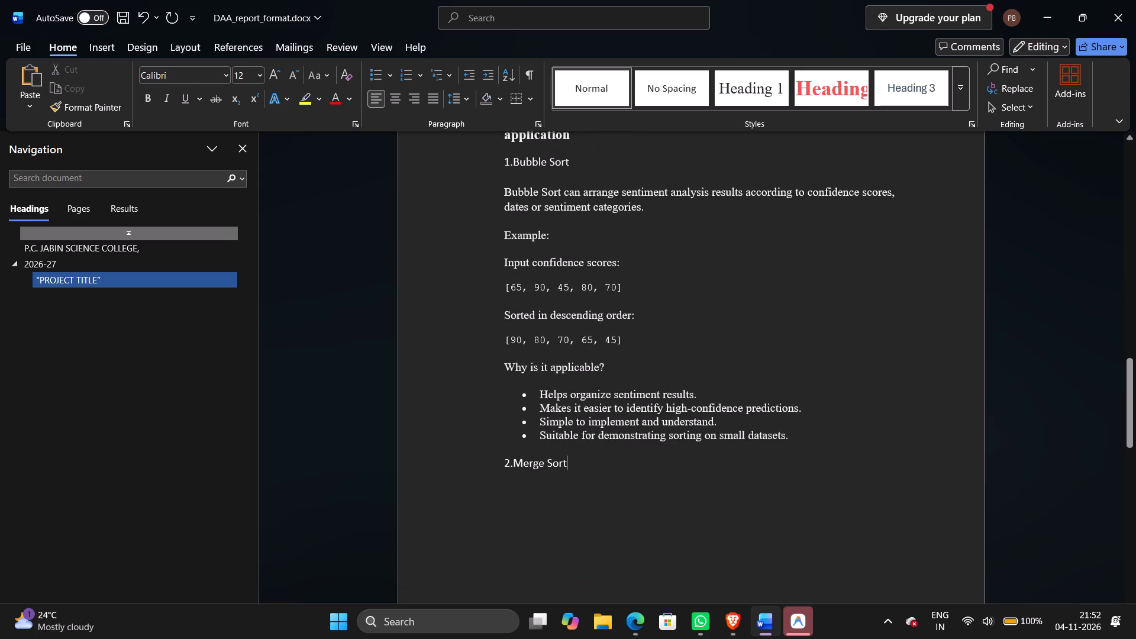
{"action": "scroll", "coordinate": [645, 333], "scroll_direction": "down", "scroll_amount": 6}
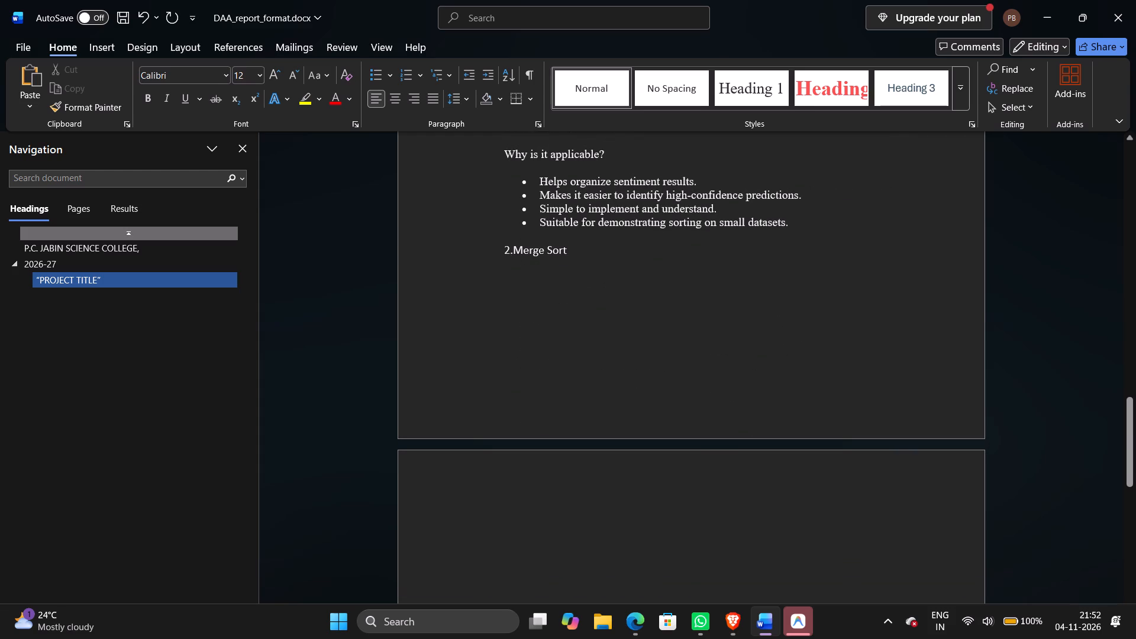
{"action": "key", "text": "shift+Return"}
{"action": "key", "text": "shift+Return"}
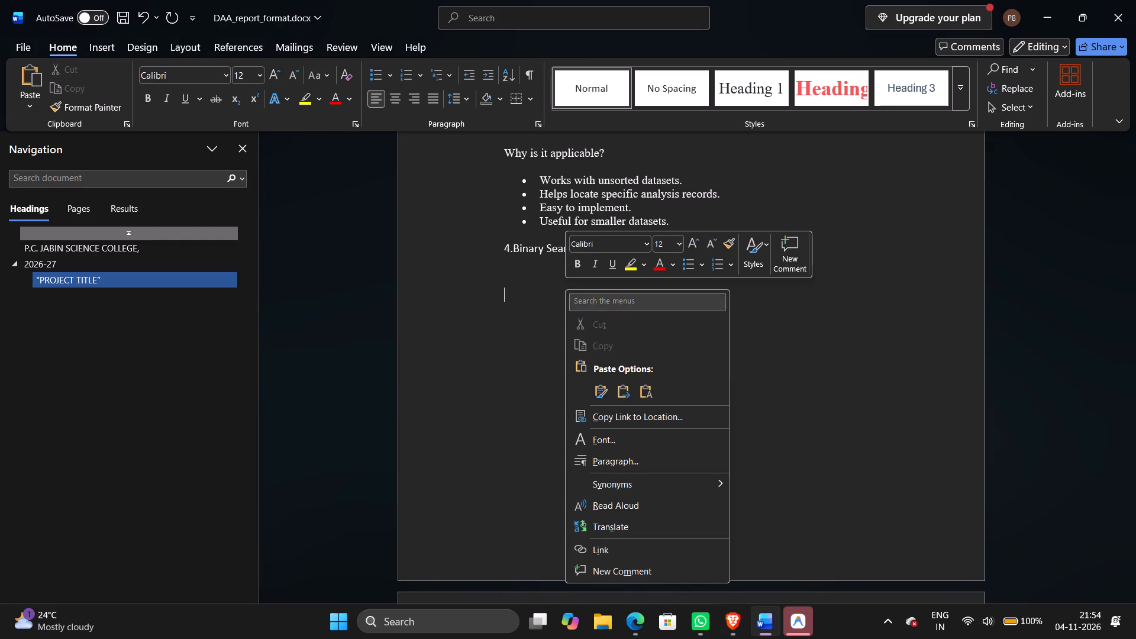
{"action": "left_click", "coordinate": [599, 385]}
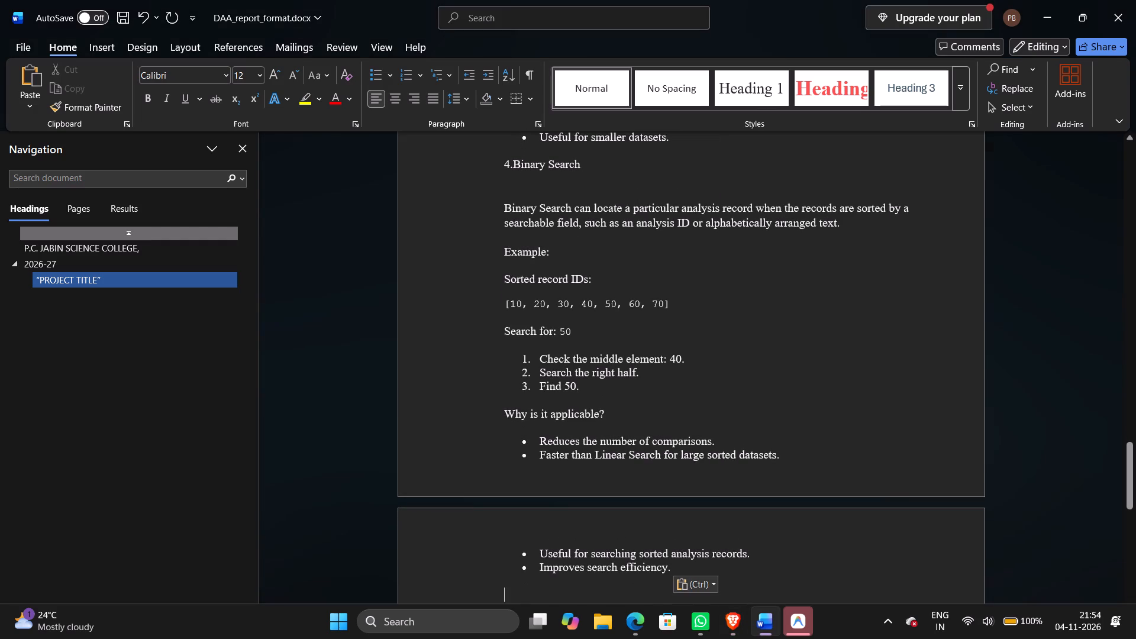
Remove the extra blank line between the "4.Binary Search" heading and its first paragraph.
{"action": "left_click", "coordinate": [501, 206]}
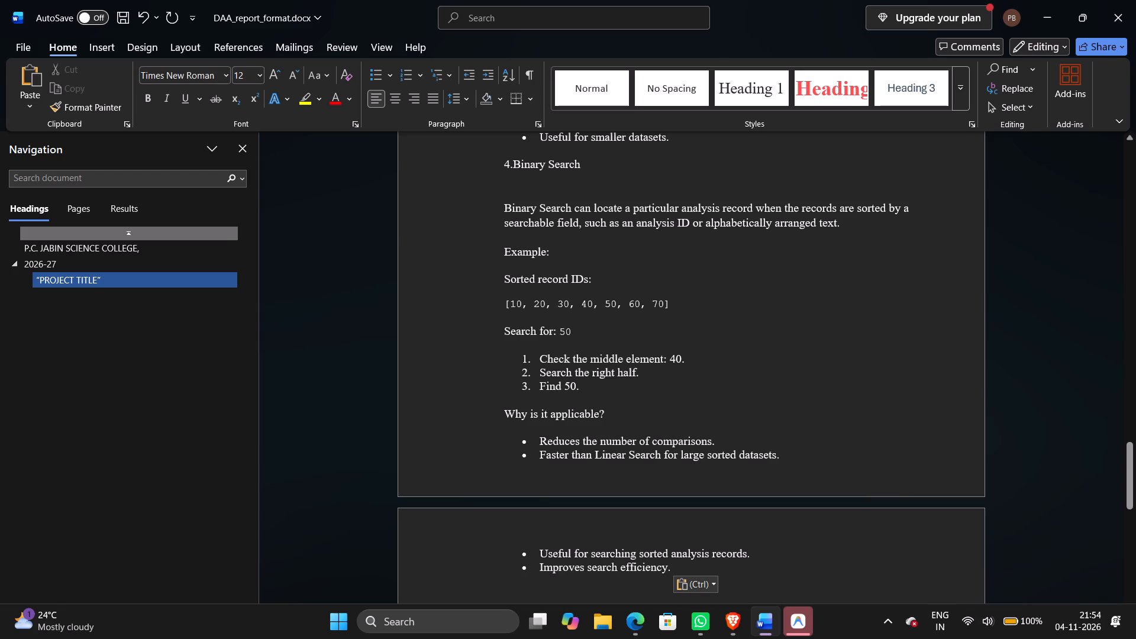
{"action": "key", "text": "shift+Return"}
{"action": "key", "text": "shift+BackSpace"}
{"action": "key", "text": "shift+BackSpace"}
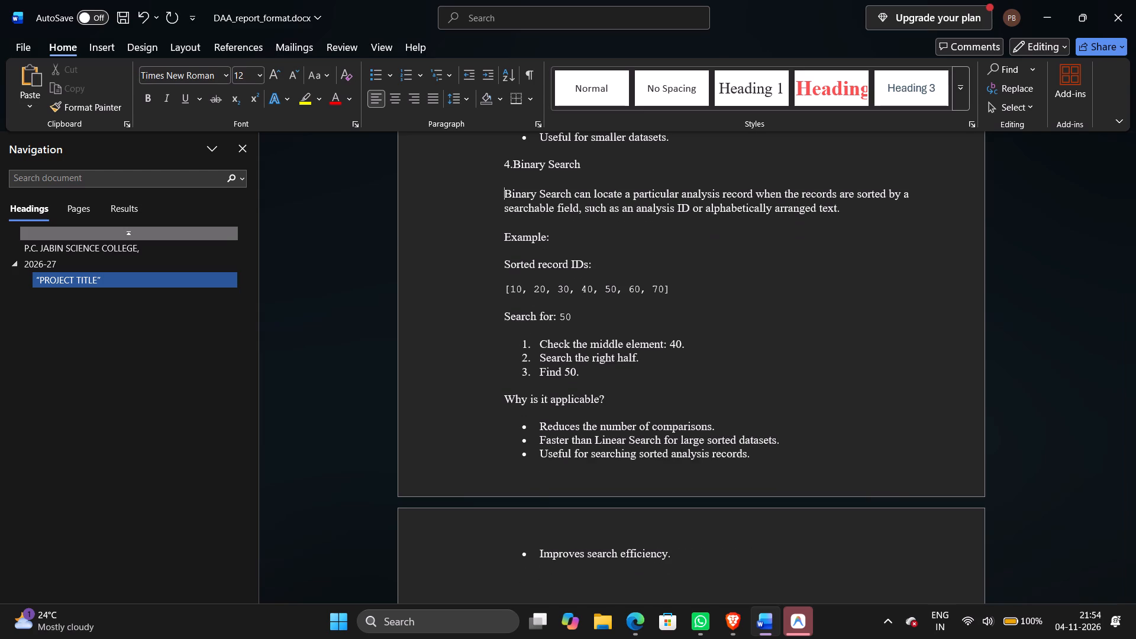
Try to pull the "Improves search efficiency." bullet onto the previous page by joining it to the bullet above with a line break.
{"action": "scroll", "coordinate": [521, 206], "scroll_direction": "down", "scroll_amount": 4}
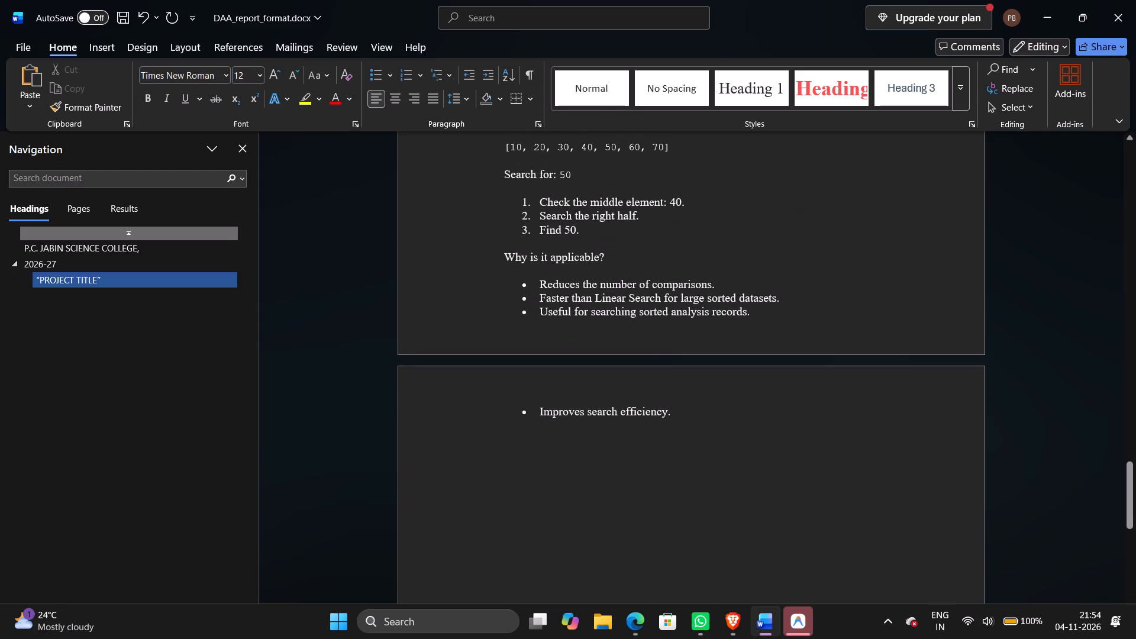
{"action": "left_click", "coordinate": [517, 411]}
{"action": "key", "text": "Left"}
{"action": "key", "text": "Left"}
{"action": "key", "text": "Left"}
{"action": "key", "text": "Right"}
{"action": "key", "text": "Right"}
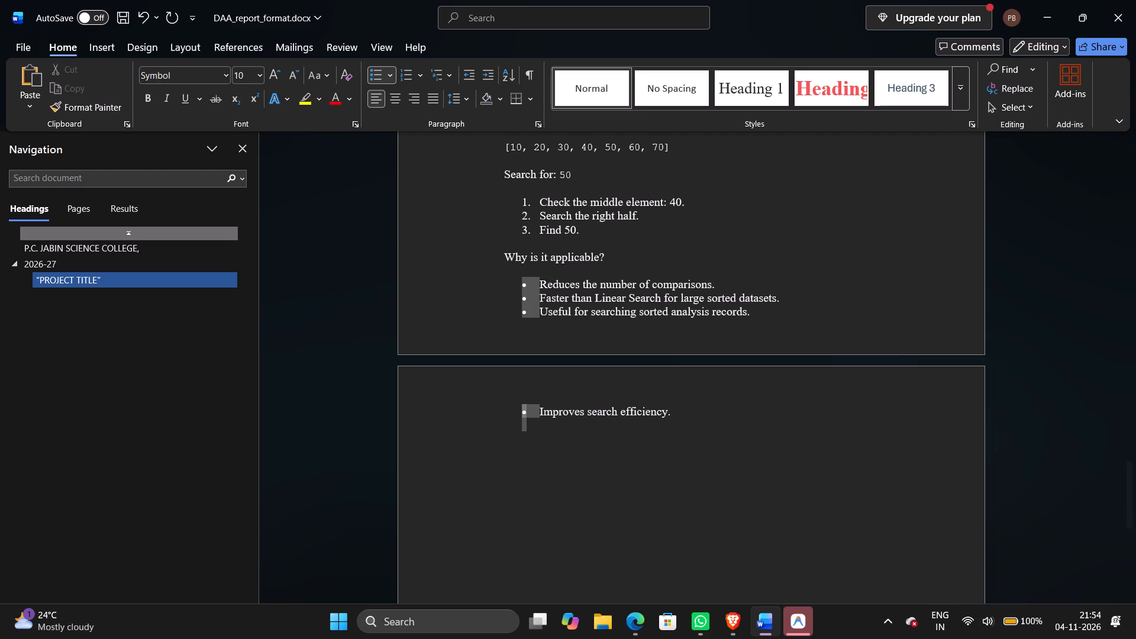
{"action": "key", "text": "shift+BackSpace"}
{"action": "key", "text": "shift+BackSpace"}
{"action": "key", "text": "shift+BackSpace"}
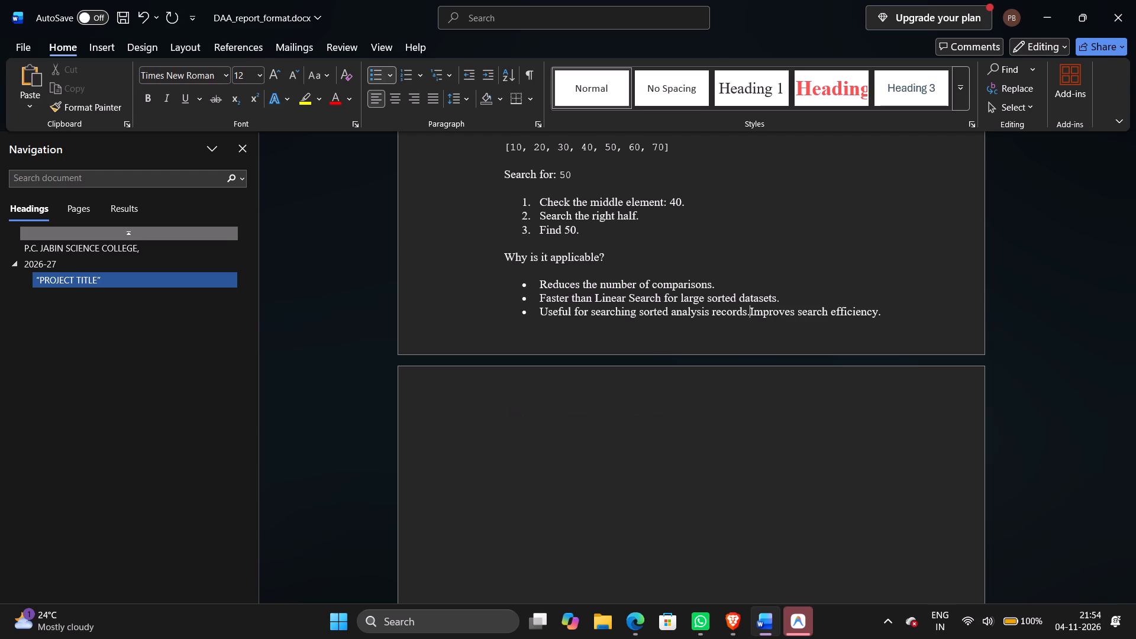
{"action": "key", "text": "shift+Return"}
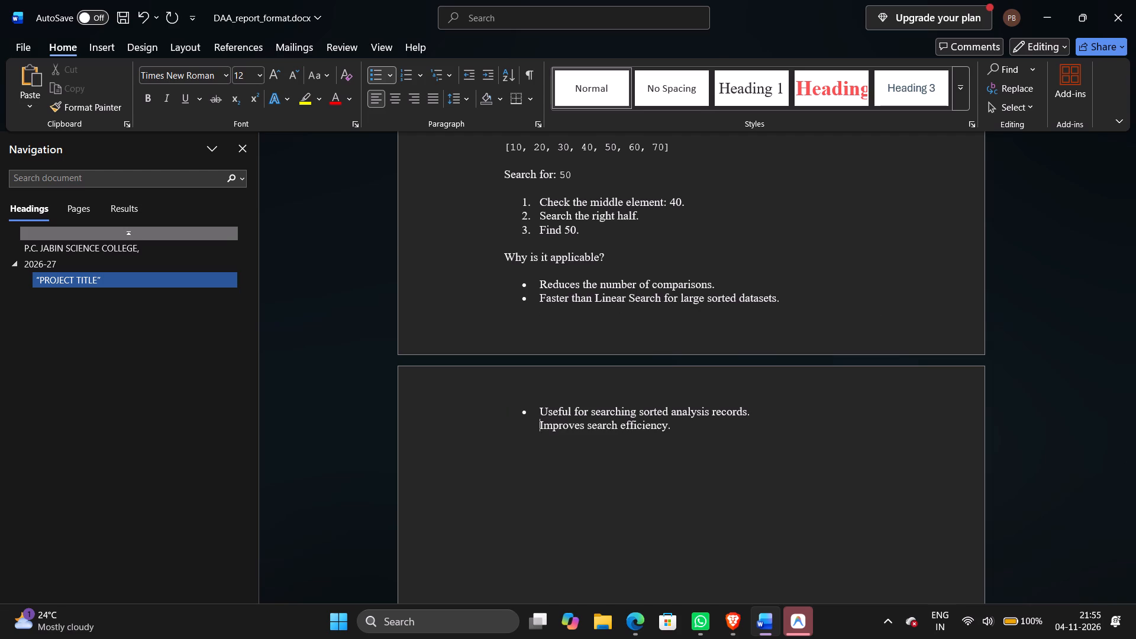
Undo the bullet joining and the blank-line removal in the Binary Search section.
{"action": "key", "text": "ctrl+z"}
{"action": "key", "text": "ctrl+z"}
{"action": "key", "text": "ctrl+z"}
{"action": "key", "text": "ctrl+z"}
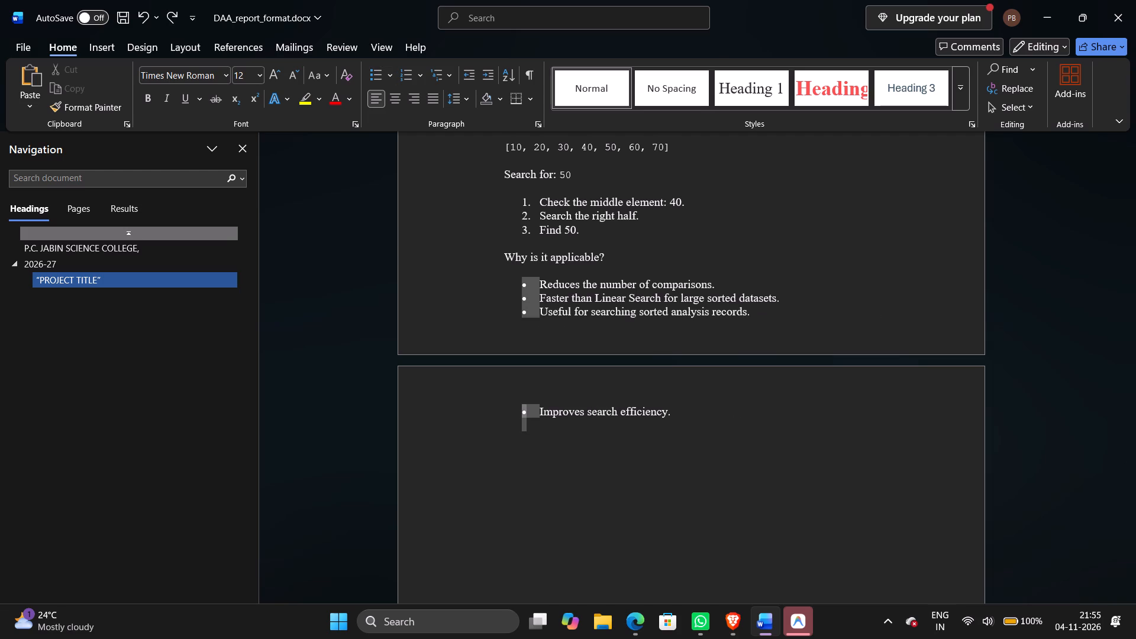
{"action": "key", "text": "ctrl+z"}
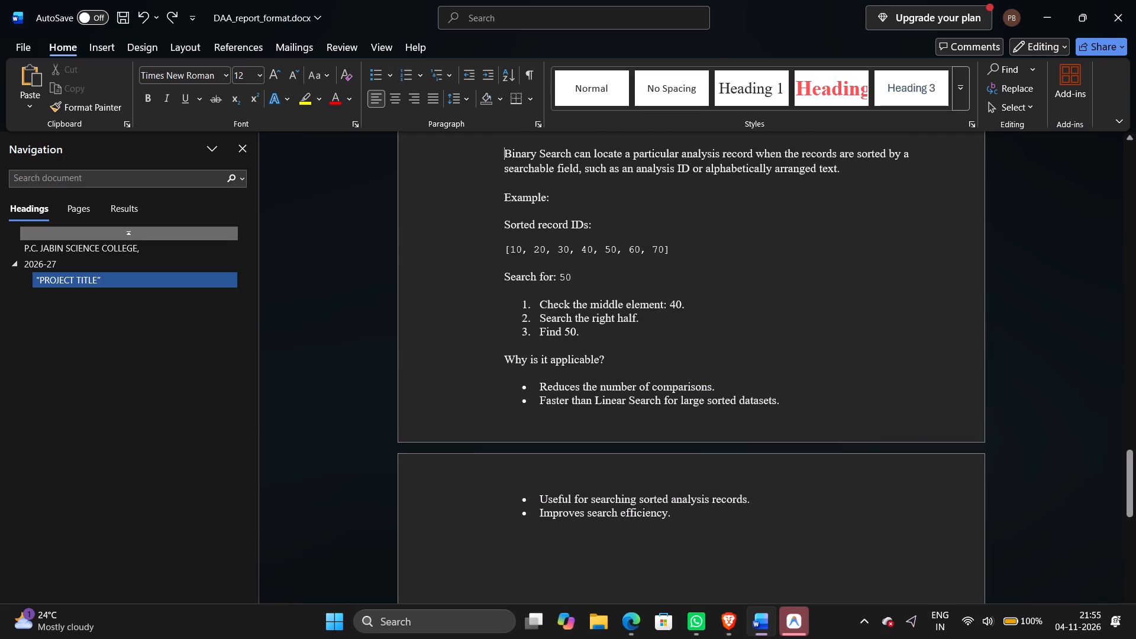
Review the spacing and page breaks across the Merge Sort, Linear Search and Binary Search sections.
{"action": "scroll", "coordinate": [599, 406], "scroll_direction": "down", "scroll_amount": 5}
{"action": "scroll", "coordinate": [599, 406], "scroll_direction": "up", "scroll_amount": 5}
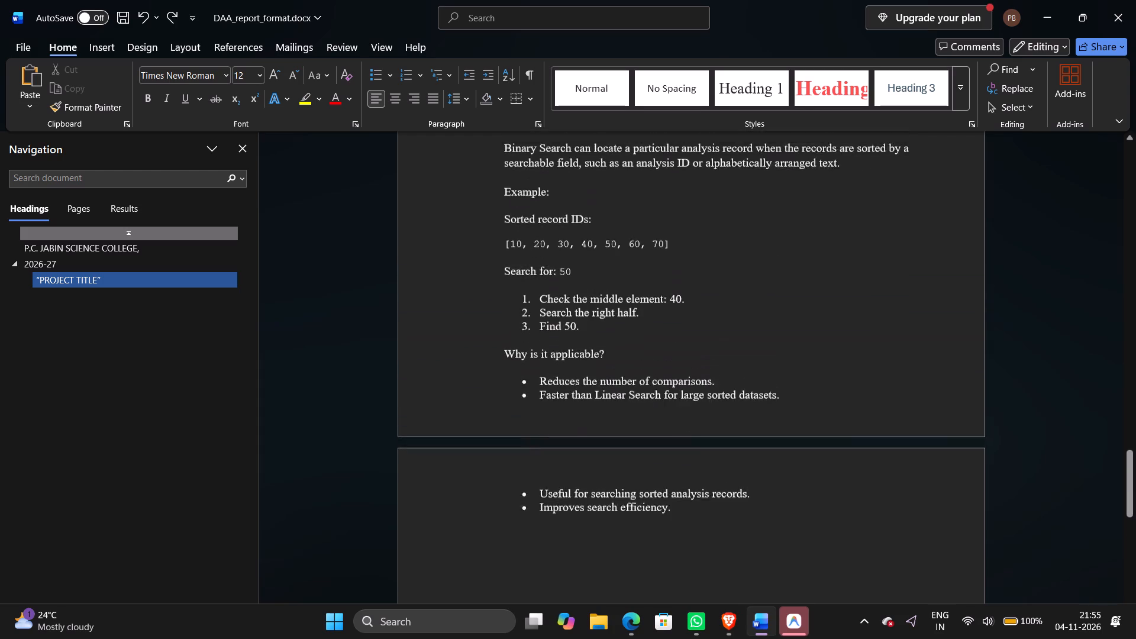
{"action": "scroll", "coordinate": [599, 406], "scroll_direction": "up", "scroll_amount": 12}
{"action": "scroll", "coordinate": [599, 406], "scroll_direction": "down", "scroll_amount": 3}
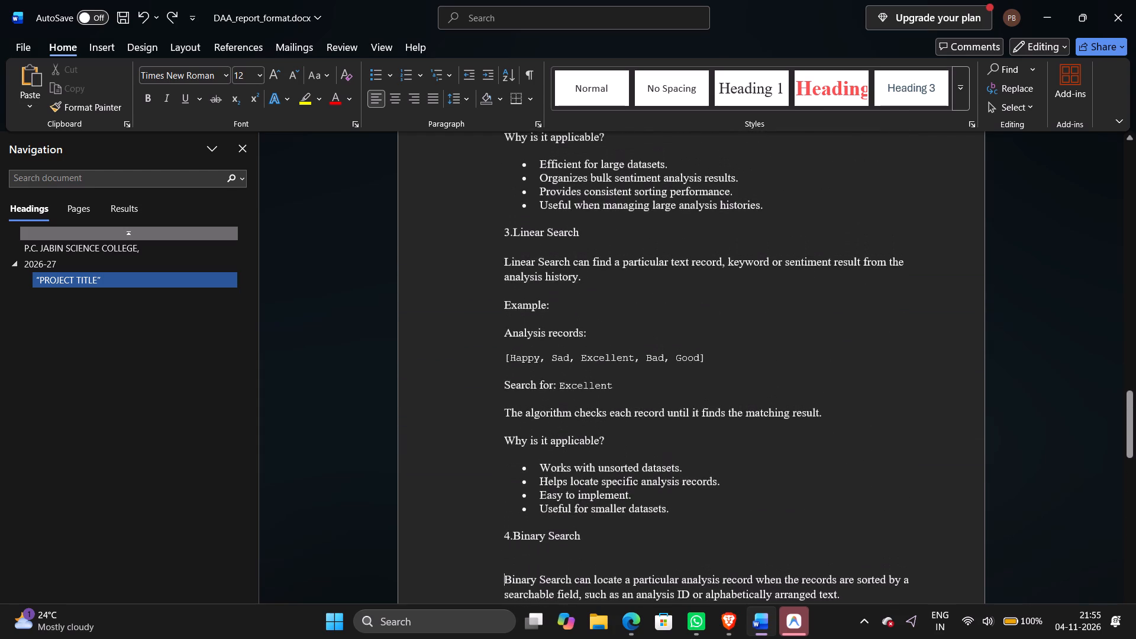
{"action": "scroll", "coordinate": [514, 466], "scroll_direction": "down", "scroll_amount": 4}
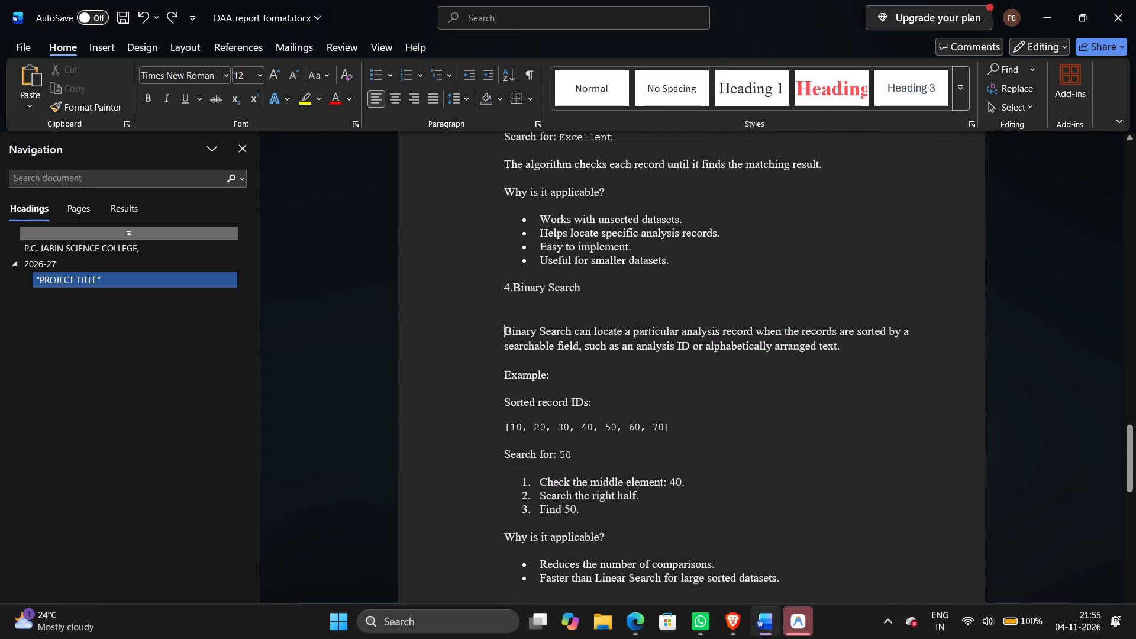
{"action": "scroll", "coordinate": [505, 319], "scroll_direction": "down", "scroll_amount": 2}
{"action": "scroll", "coordinate": [505, 319], "scroll_direction": "up", "scroll_amount": 3}
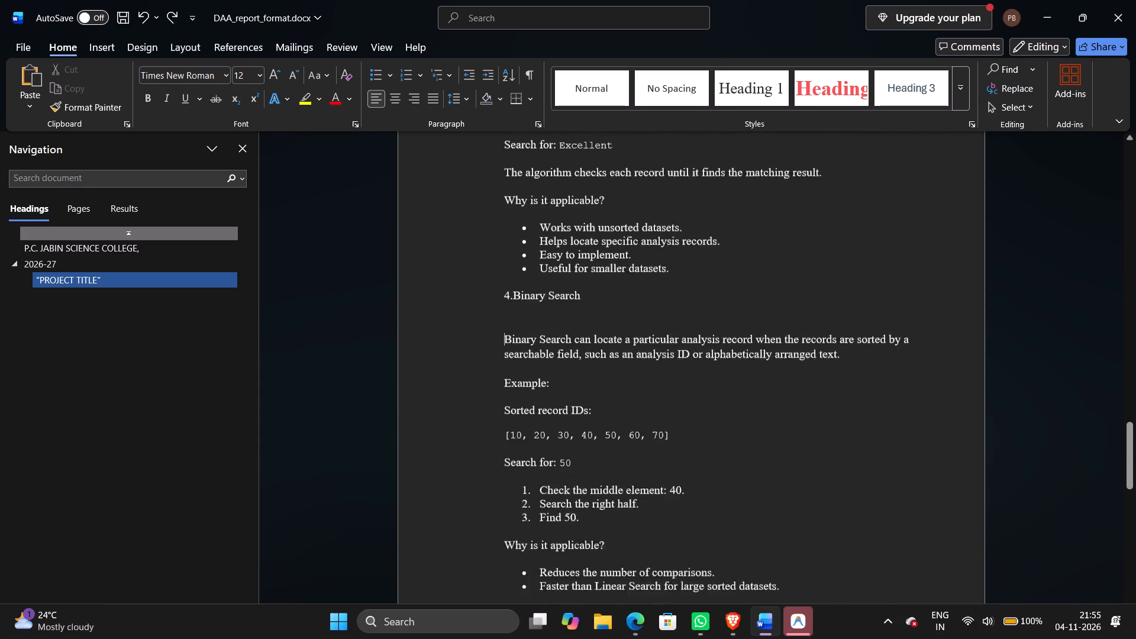
{"action": "scroll", "coordinate": [505, 319], "scroll_direction": "up", "scroll_amount": 12}
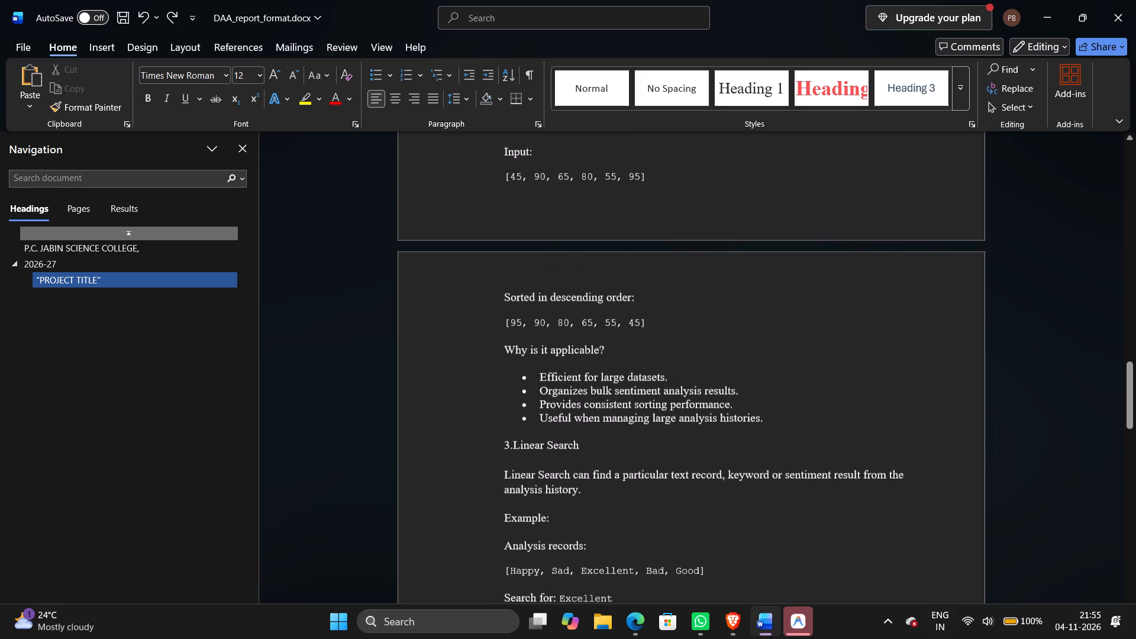
{"action": "scroll", "coordinate": [512, 287], "scroll_direction": "up", "scroll_amount": 5}
{"action": "scroll", "coordinate": [512, 286], "scroll_direction": "down", "scroll_amount": 2}
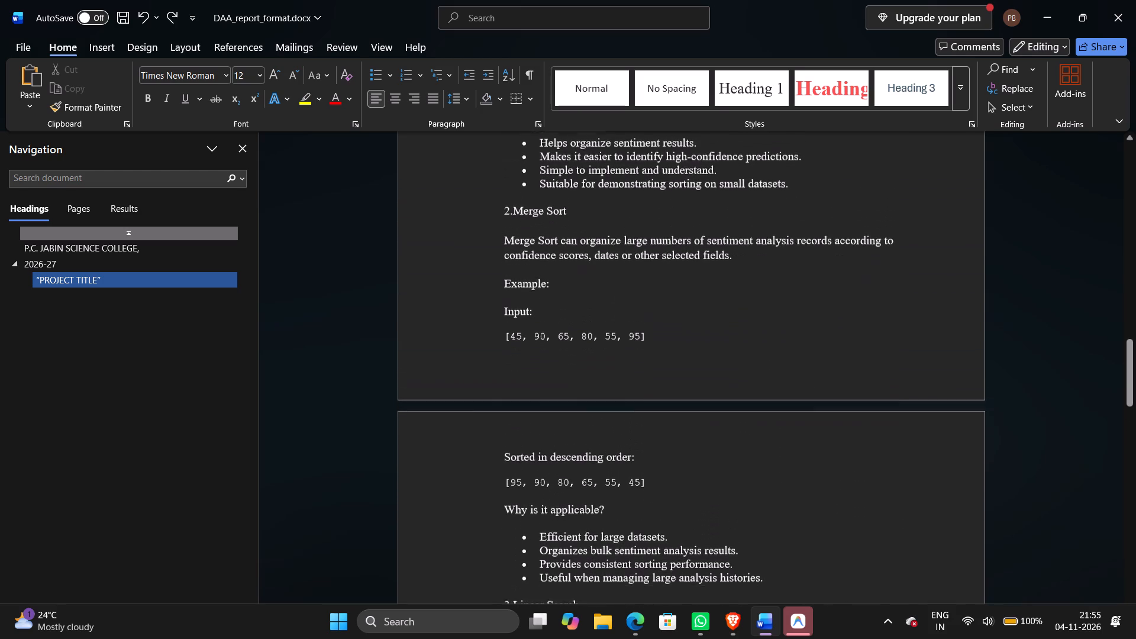
{"action": "scroll", "coordinate": [512, 286], "scroll_direction": "down", "scroll_amount": 2}
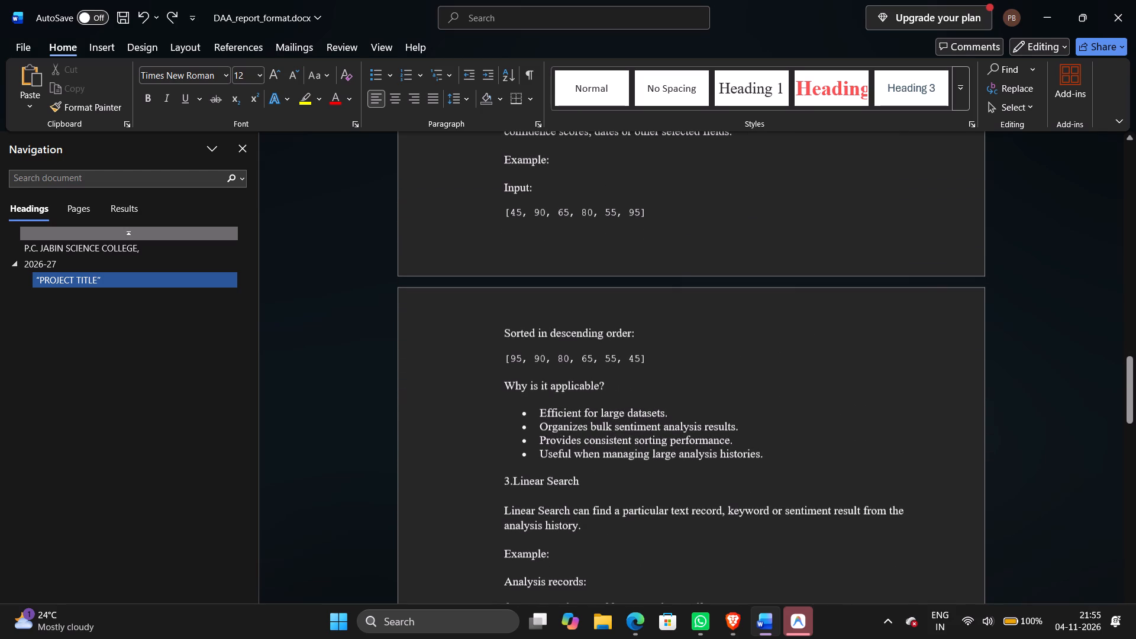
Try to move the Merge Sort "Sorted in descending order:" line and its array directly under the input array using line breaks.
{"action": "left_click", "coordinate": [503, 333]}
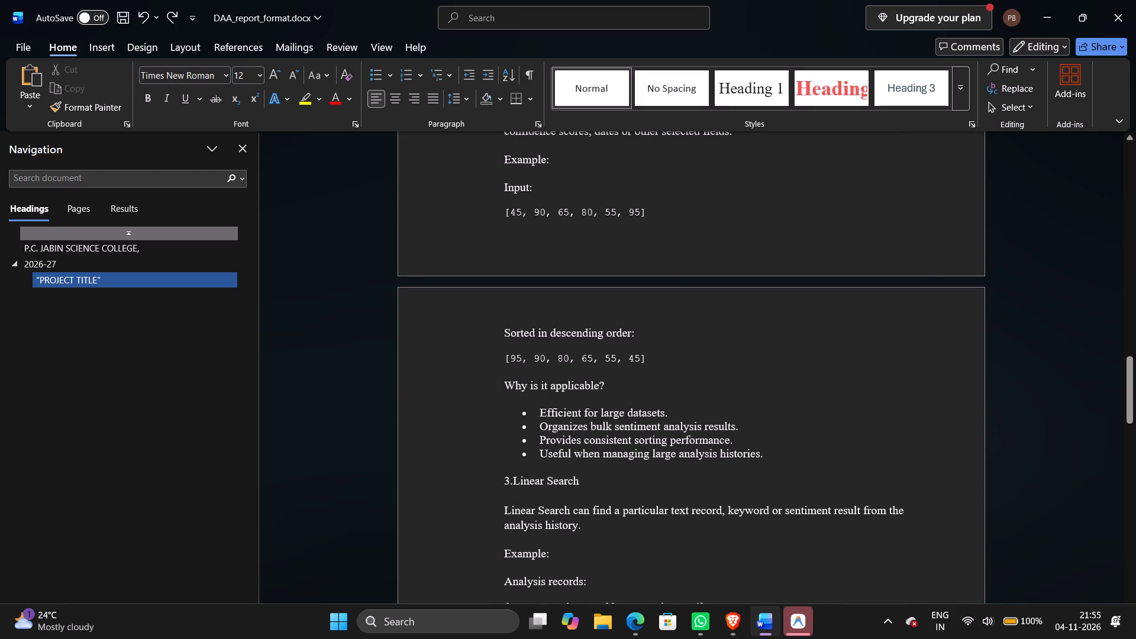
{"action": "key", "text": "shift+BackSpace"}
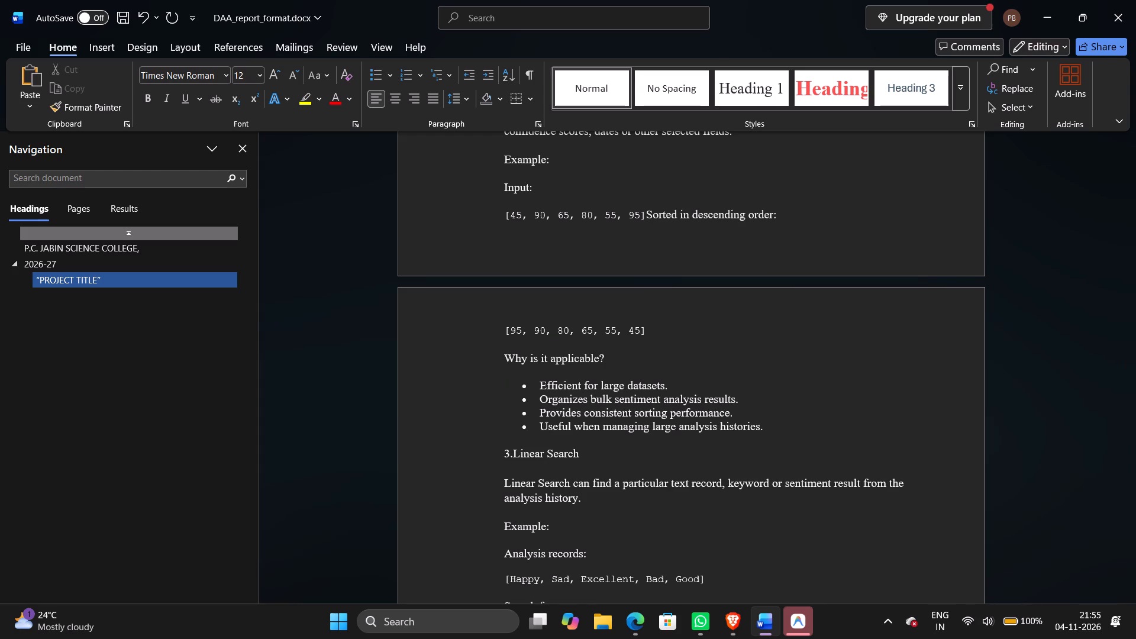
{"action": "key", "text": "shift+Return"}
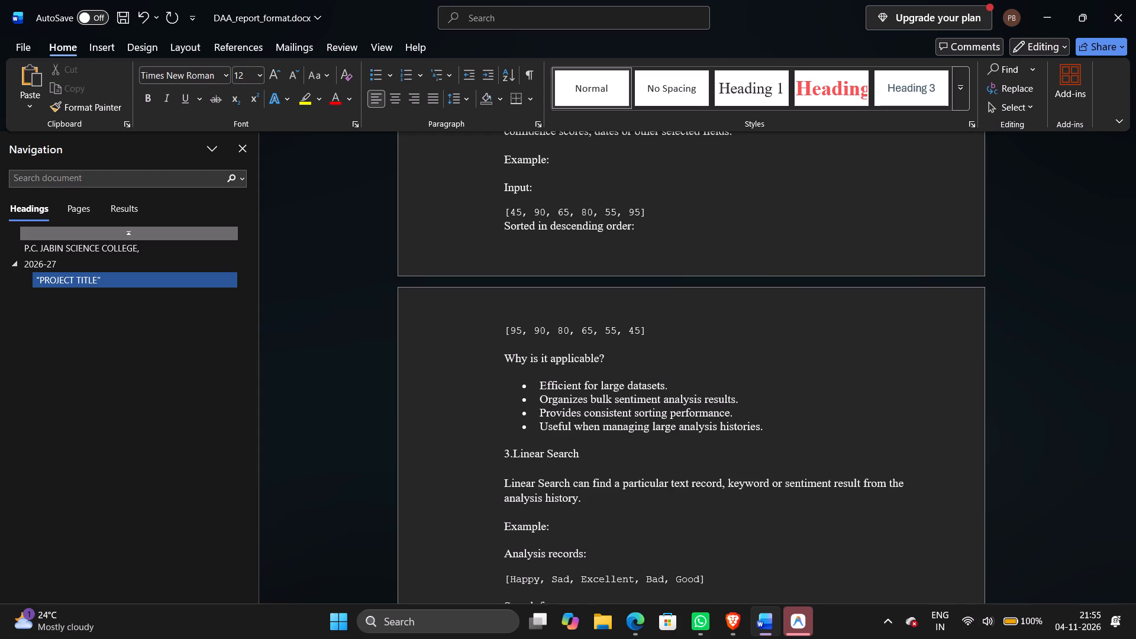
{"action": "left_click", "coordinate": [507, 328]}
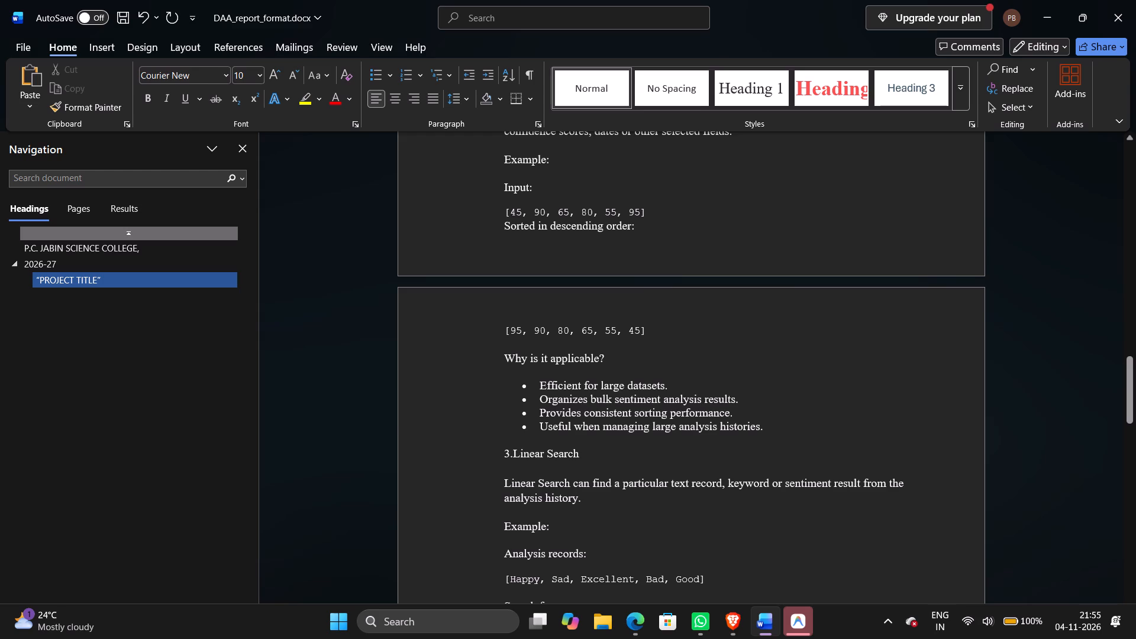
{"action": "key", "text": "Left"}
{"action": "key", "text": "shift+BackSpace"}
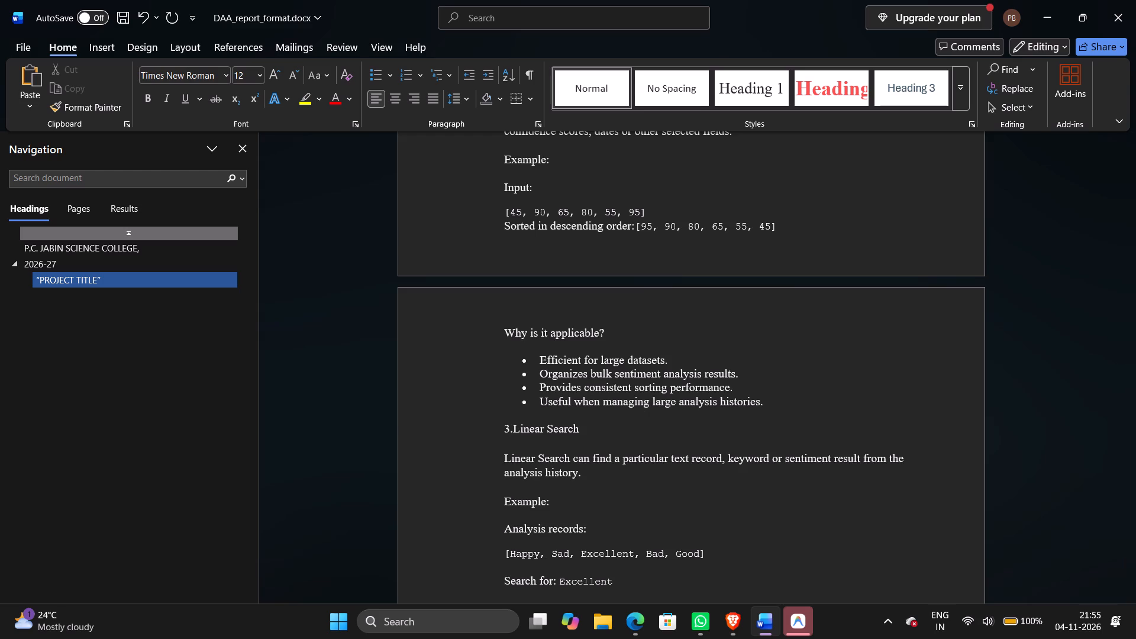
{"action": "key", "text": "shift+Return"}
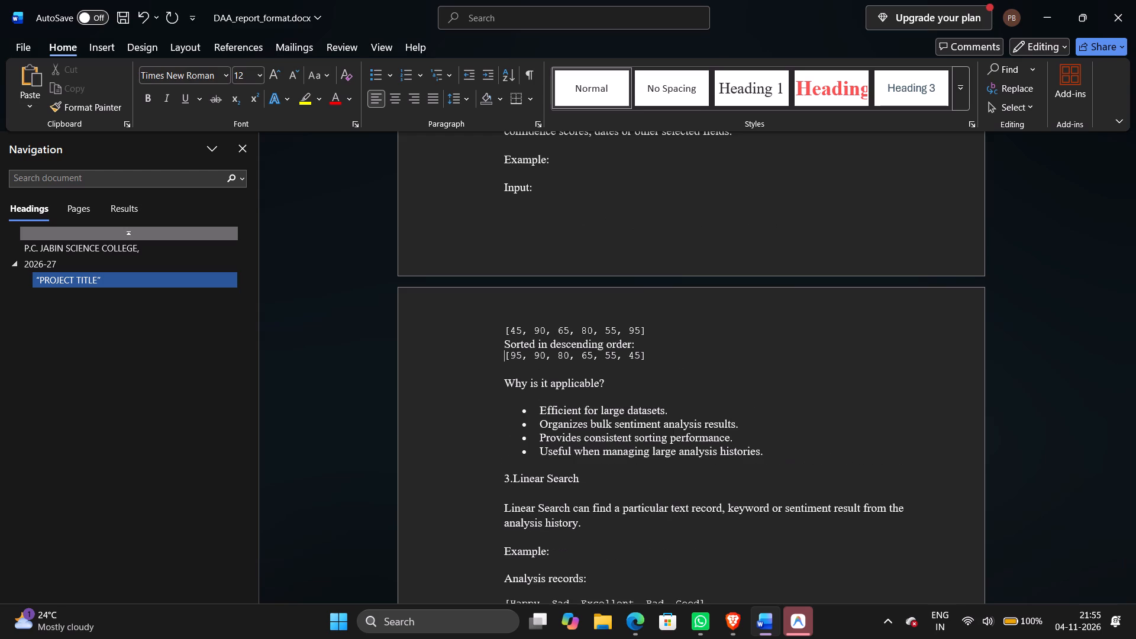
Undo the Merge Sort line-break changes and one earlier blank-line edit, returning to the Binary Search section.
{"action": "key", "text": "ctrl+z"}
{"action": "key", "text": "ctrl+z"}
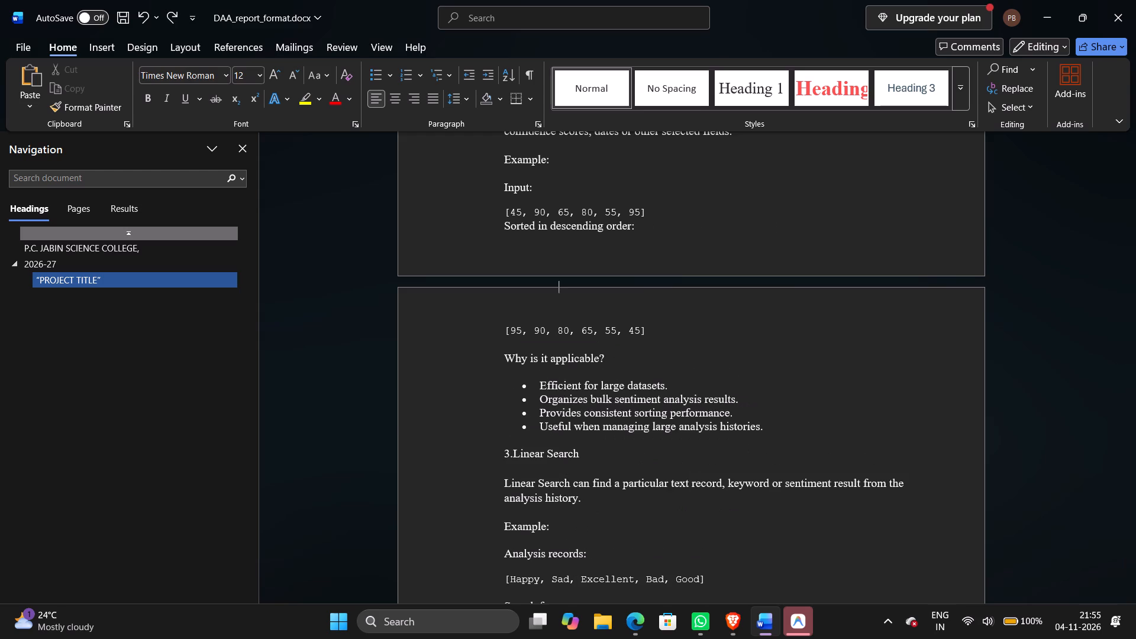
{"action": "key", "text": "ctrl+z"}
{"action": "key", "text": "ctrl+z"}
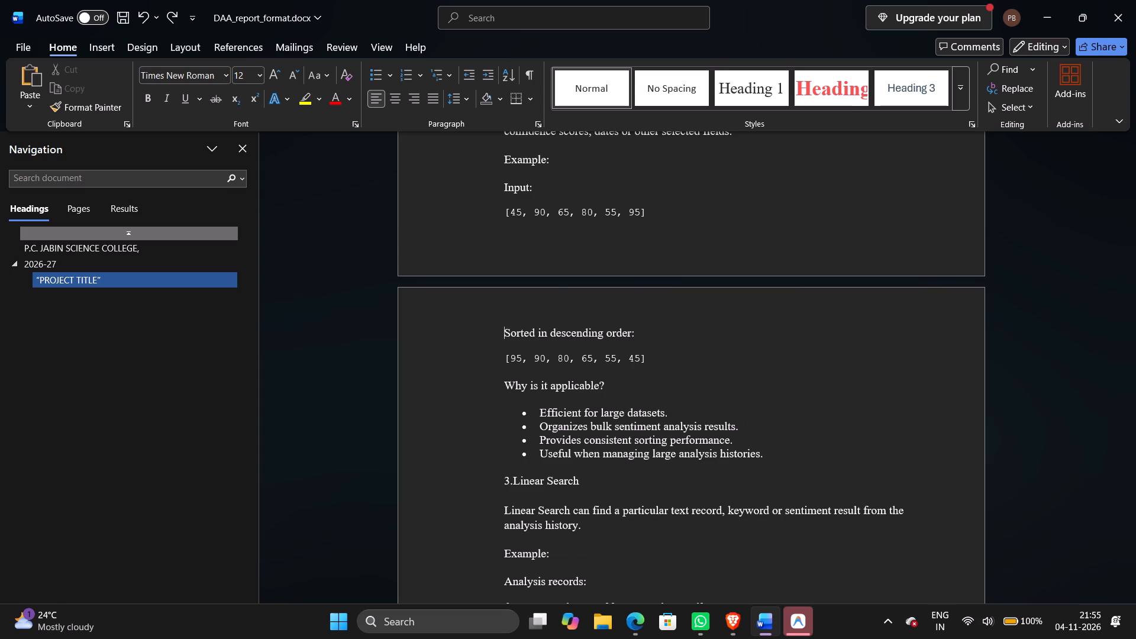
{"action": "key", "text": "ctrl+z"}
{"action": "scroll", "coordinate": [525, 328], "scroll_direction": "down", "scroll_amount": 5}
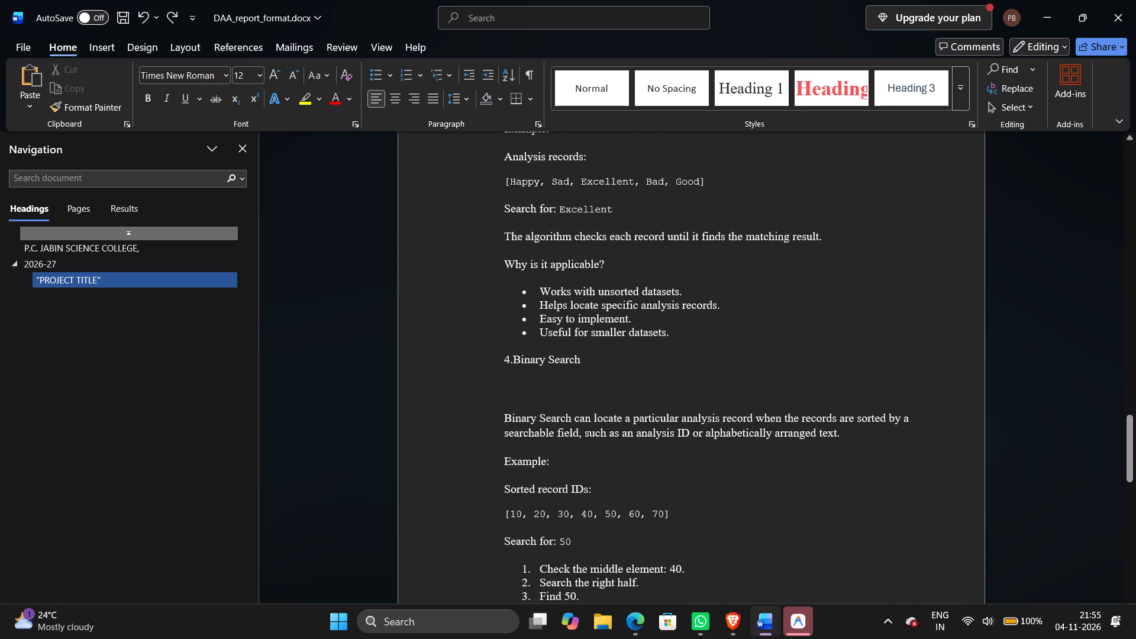
Remove the blank lines between the "4.Binary Search" heading and its introductory paragraph.
{"action": "scroll", "coordinate": [520, 396], "scroll_direction": "down", "scroll_amount": 6}
{"action": "scroll", "coordinate": [520, 396], "scroll_direction": "up", "scroll_amount": 3}
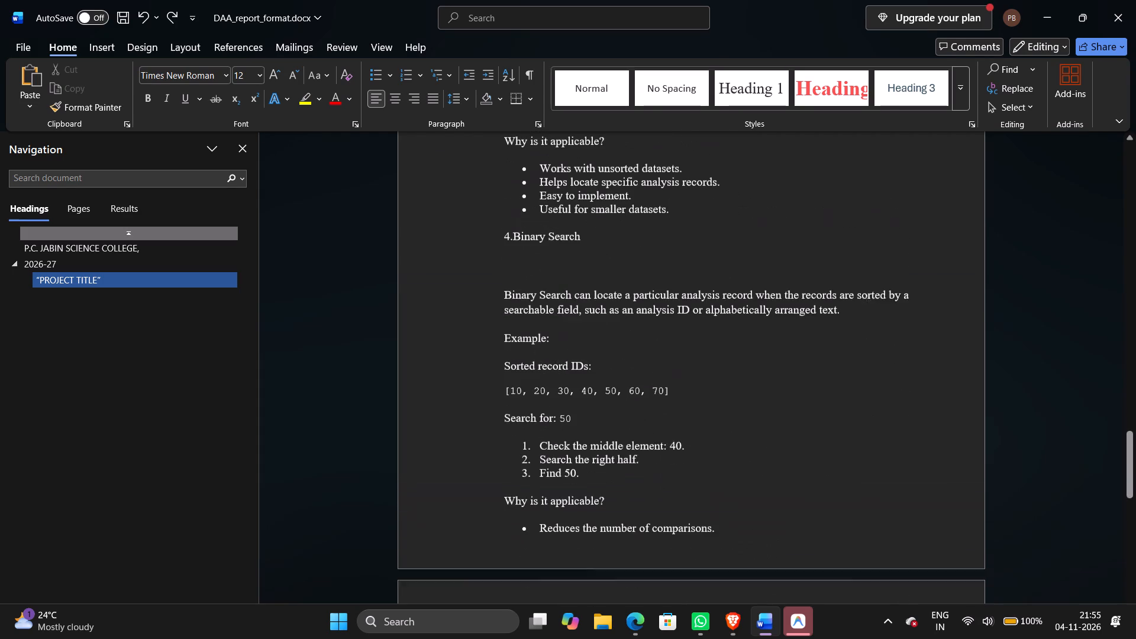
{"action": "key", "text": "shift+BackSpace"}
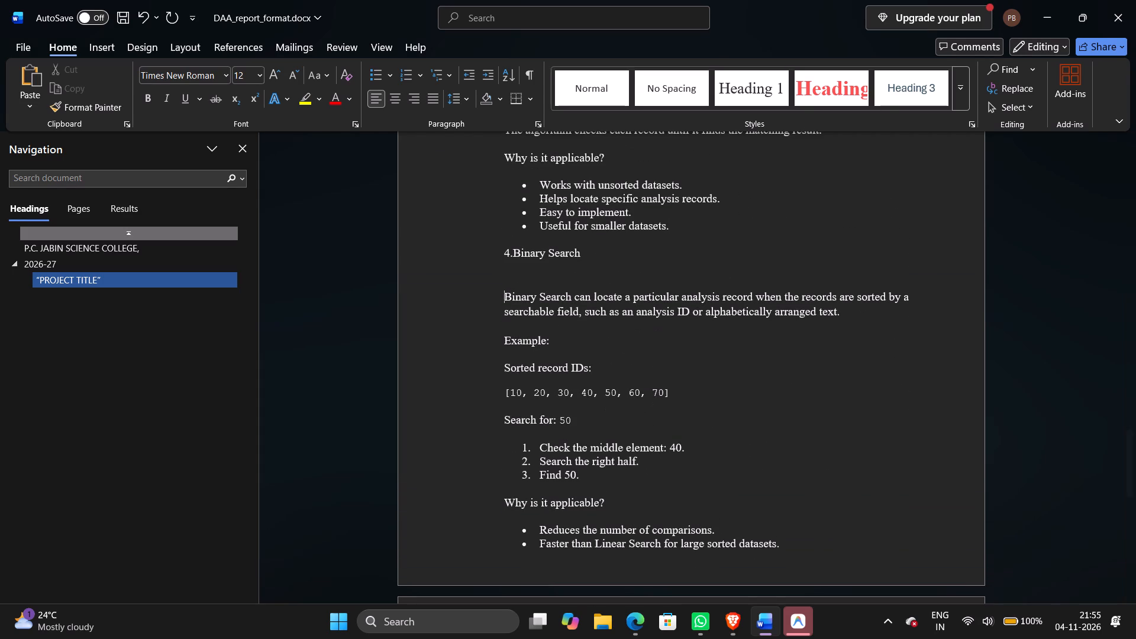
{"action": "key", "text": "shift+BackSpace"}
{"action": "key", "text": "shift+BackSpace"}
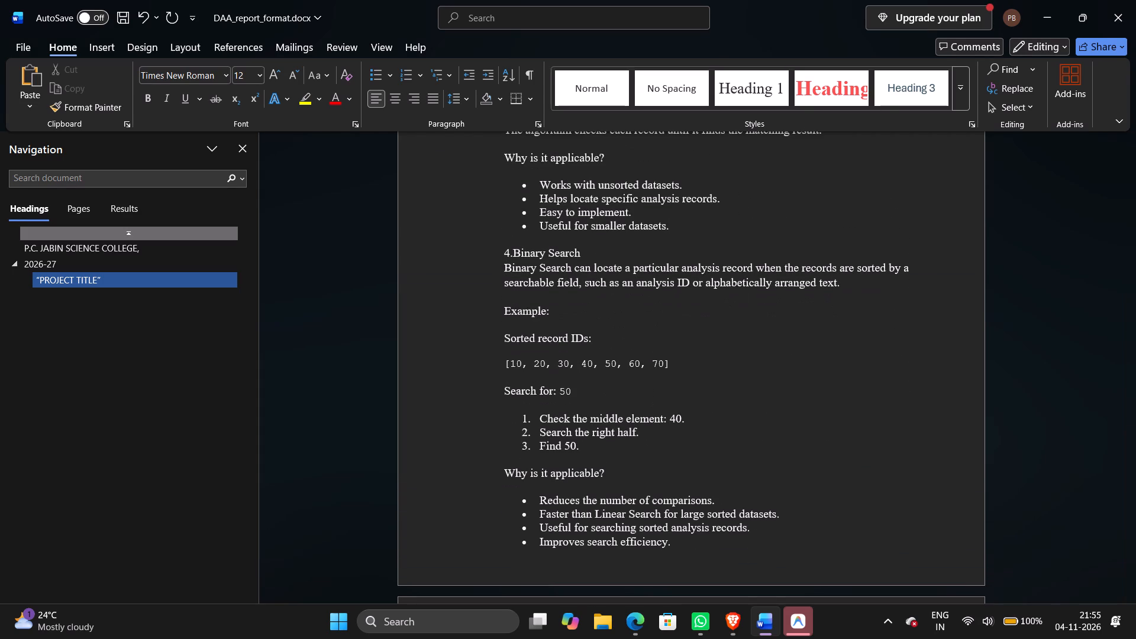
Remove the blank line beneath the "3.Linear Search" heading and make that heading bold.
{"action": "scroll", "coordinate": [519, 394], "scroll_direction": "up", "scroll_amount": 7}
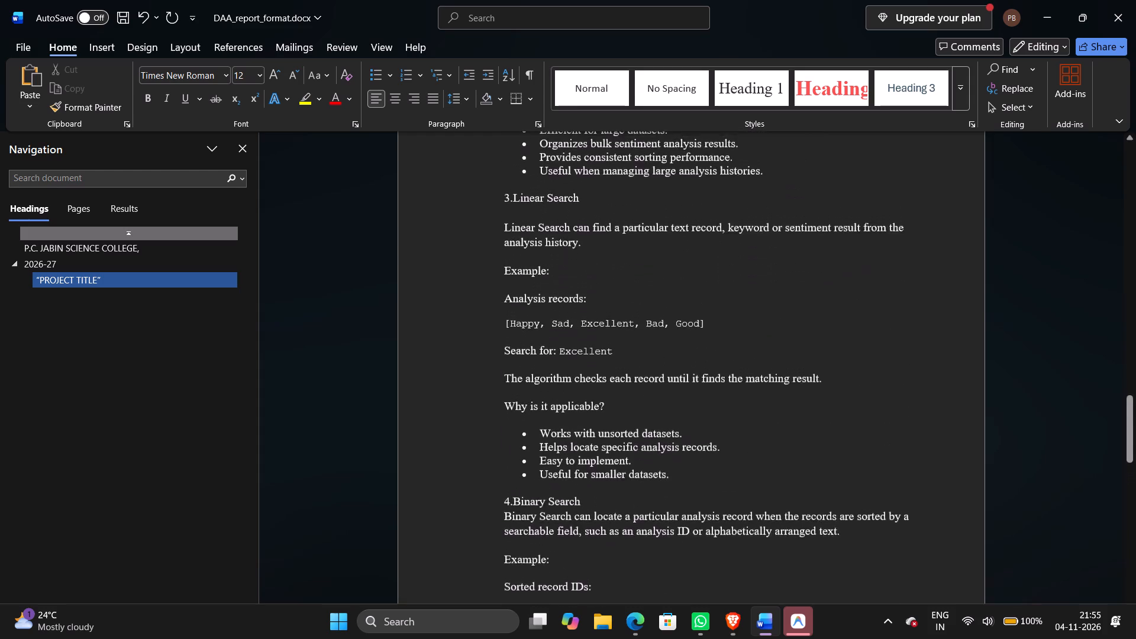
{"action": "scroll", "coordinate": [519, 394], "scroll_direction": "up", "scroll_amount": 2}
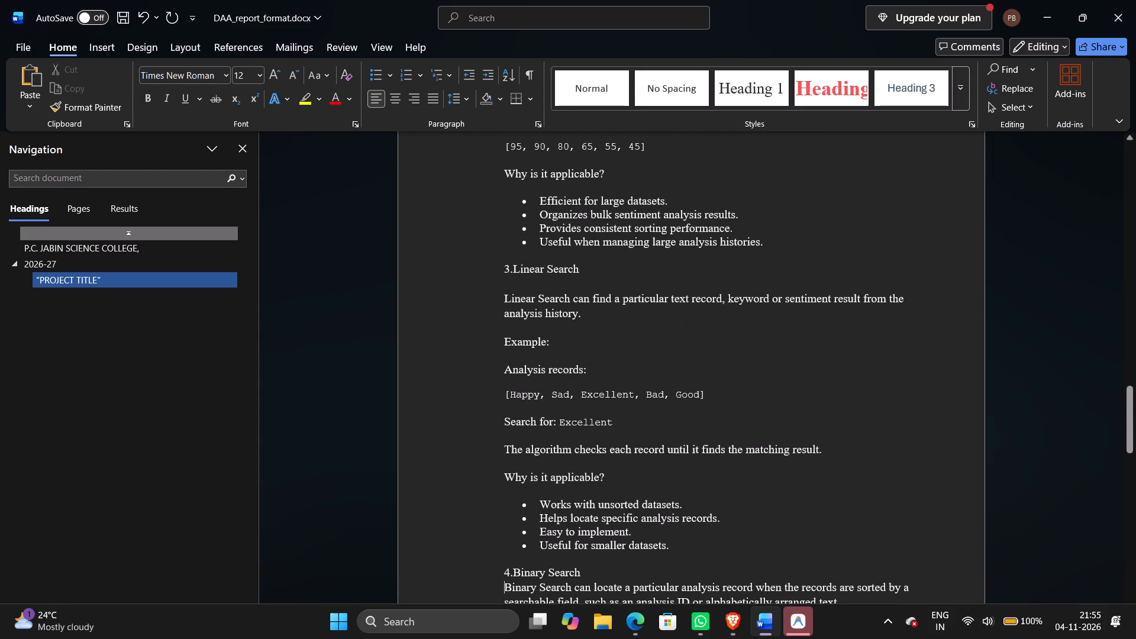
{"action": "left_click", "coordinate": [504, 298]}
{"action": "key", "text": "shift+BackSpace"}
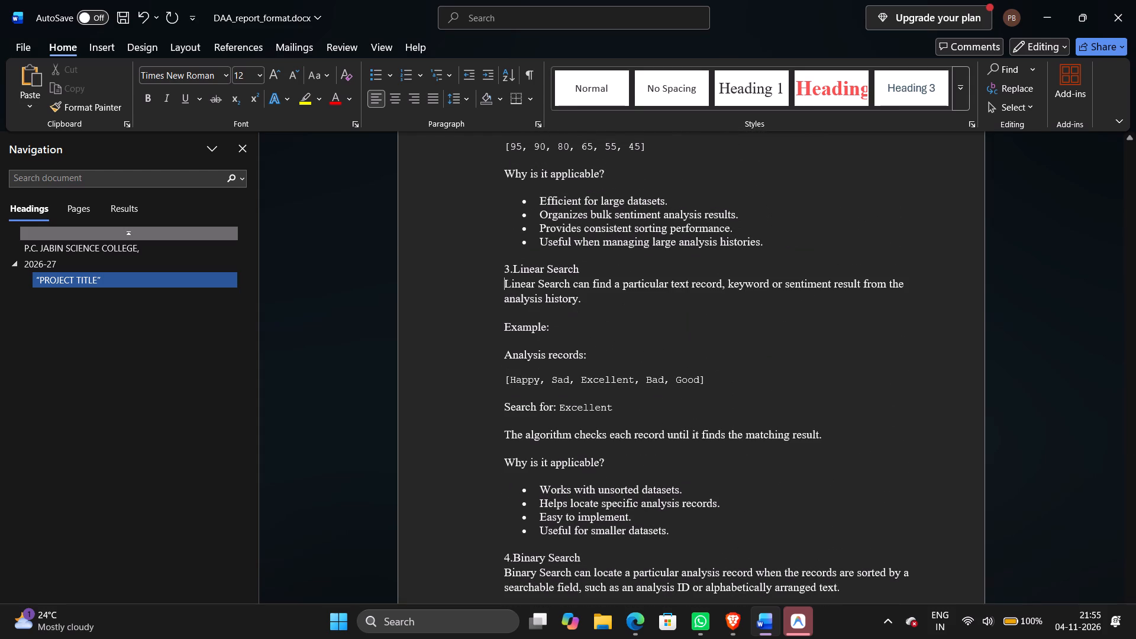
{"action": "scroll", "coordinate": [563, 292], "scroll_direction": "down", "scroll_amount": 2}
{"action": "scroll", "coordinate": [563, 292], "scroll_direction": "up", "scroll_amount": 5}
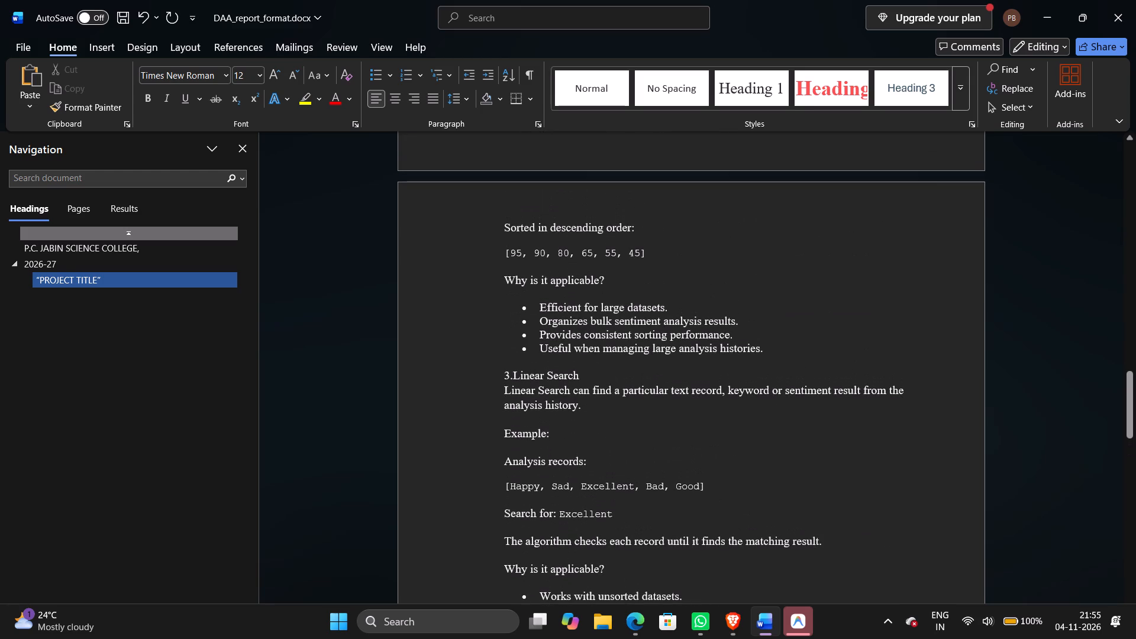
{"action": "left_click_drag", "start_coordinate": [583, 375], "coordinate": [502, 373]}
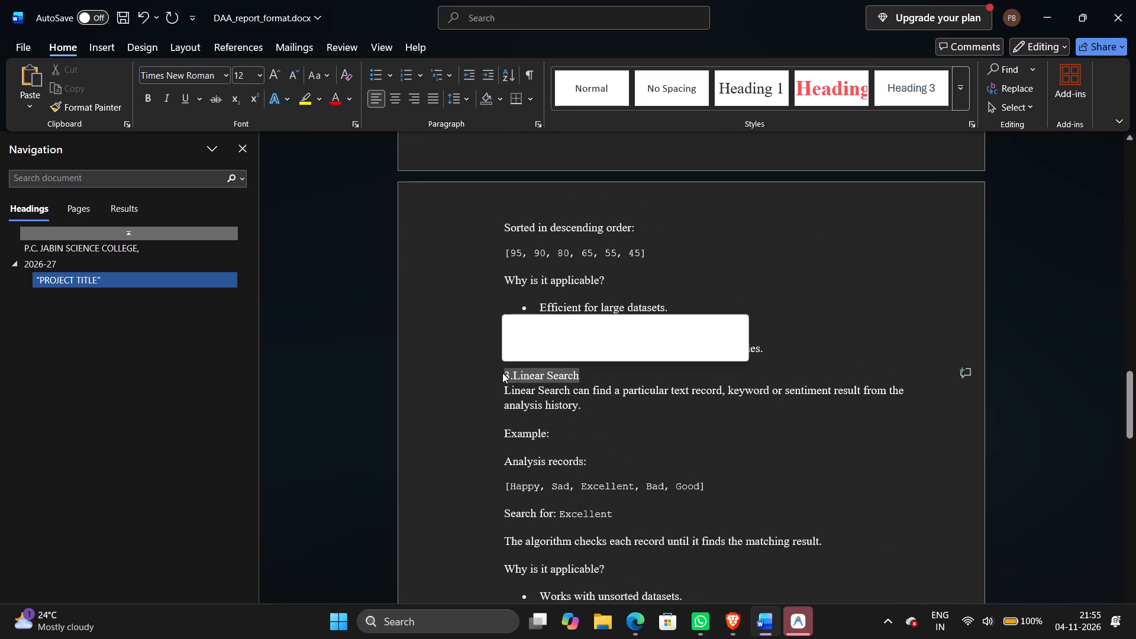
{"action": "left_click", "coordinate": [512, 351]}
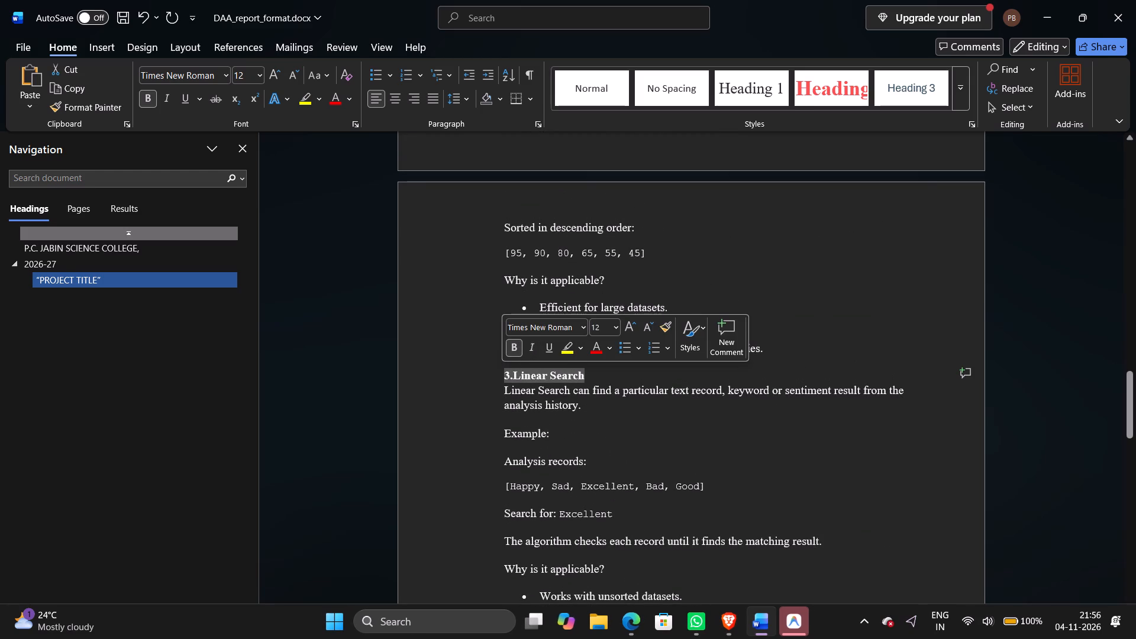
{"action": "left_click", "coordinate": [736, 483]}
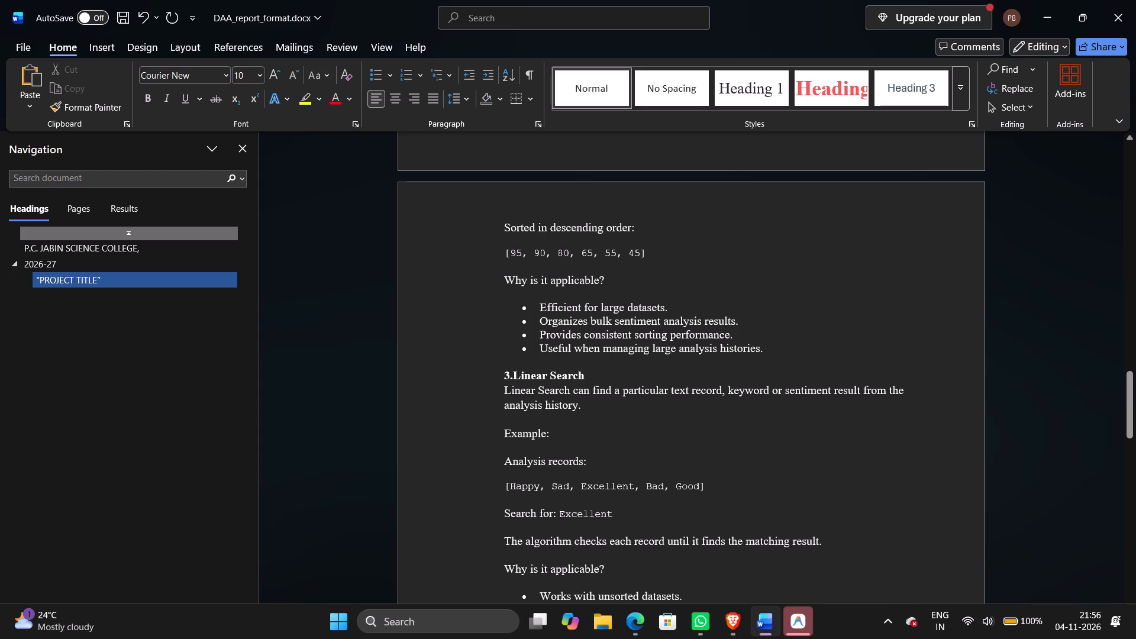
Remove the blank line beneath the "2.Merge Sort" heading and make that heading bold.
{"action": "scroll", "coordinate": [557, 396], "scroll_direction": "up", "scroll_amount": 6}
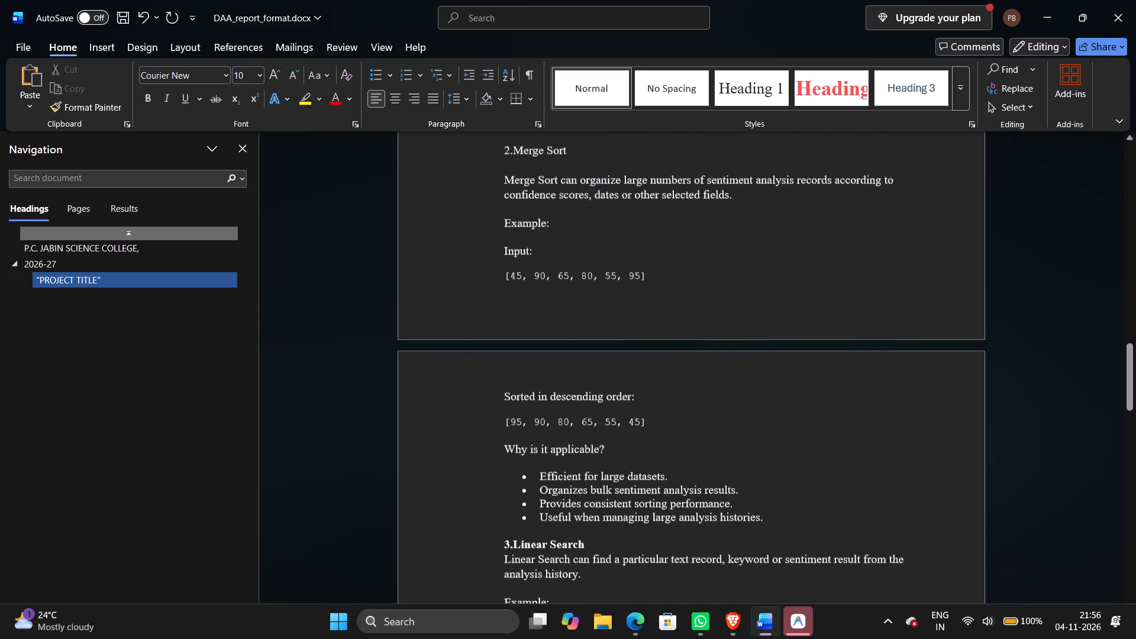
{"action": "scroll", "coordinate": [557, 396], "scroll_direction": "up", "scroll_amount": 4}
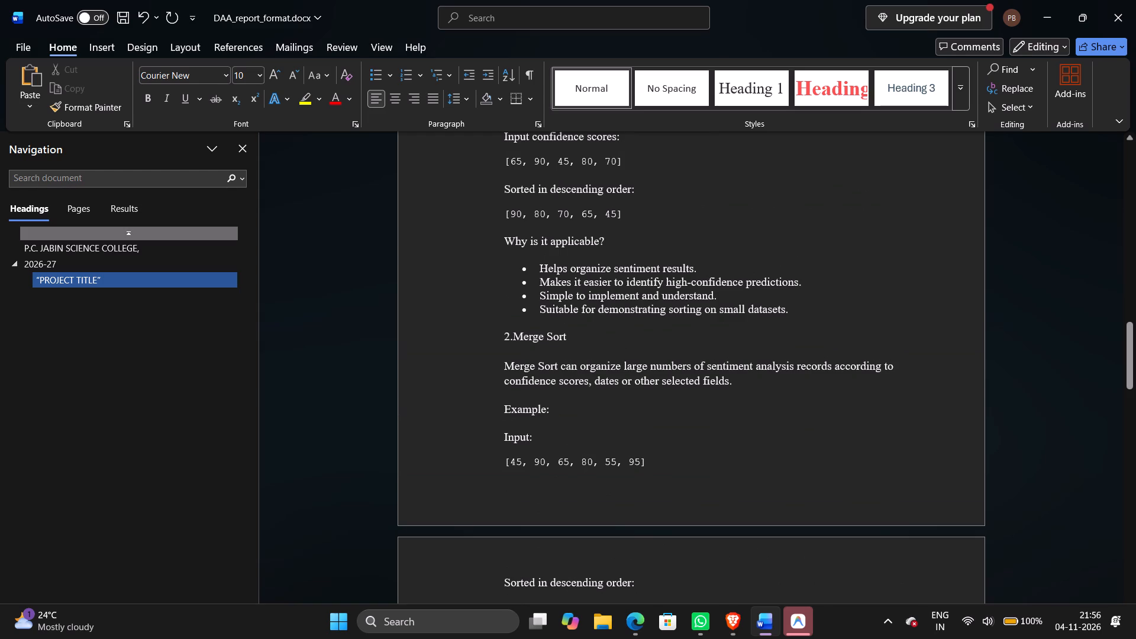
{"action": "left_click", "coordinate": [505, 360]}
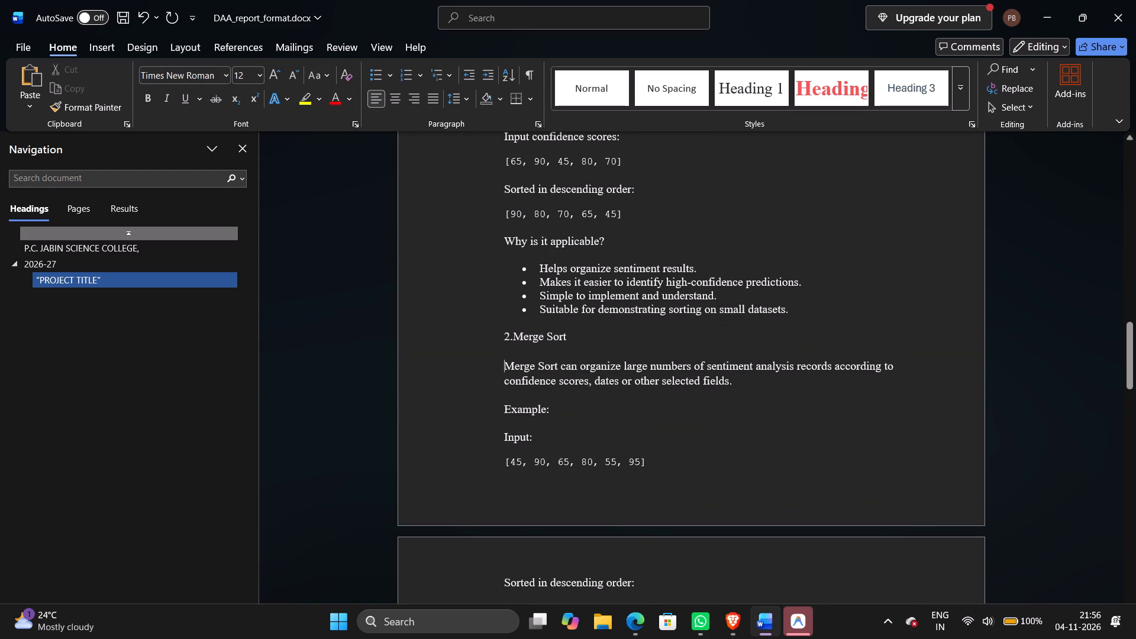
{"action": "key", "text": "shift+BackSpace"}
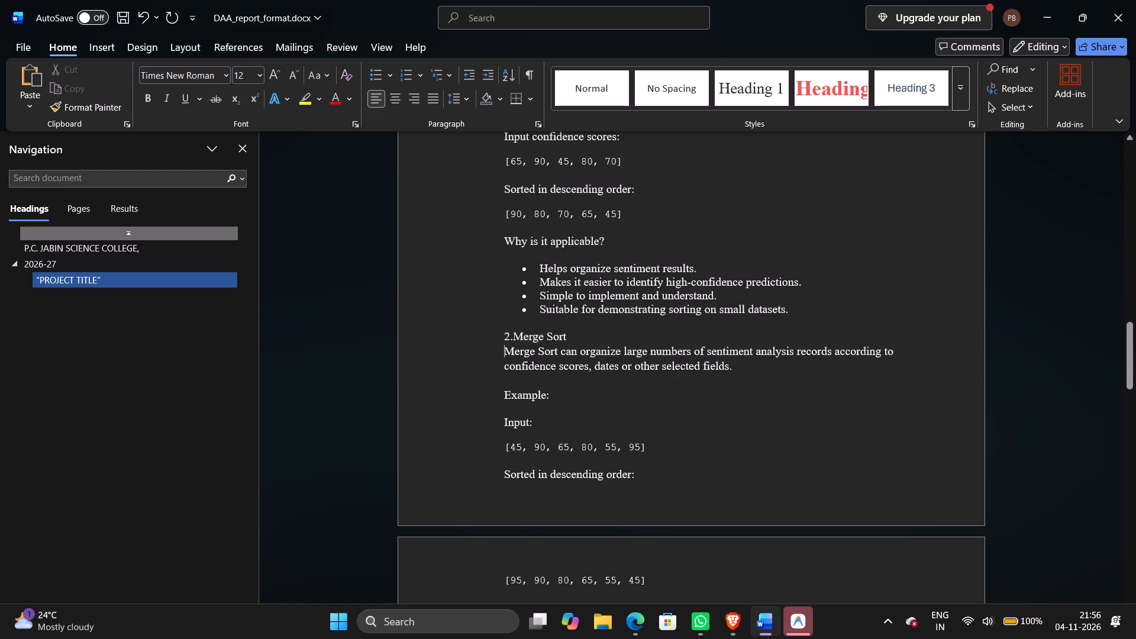
{"action": "left_click_drag", "start_coordinate": [584, 337], "coordinate": [505, 335]}
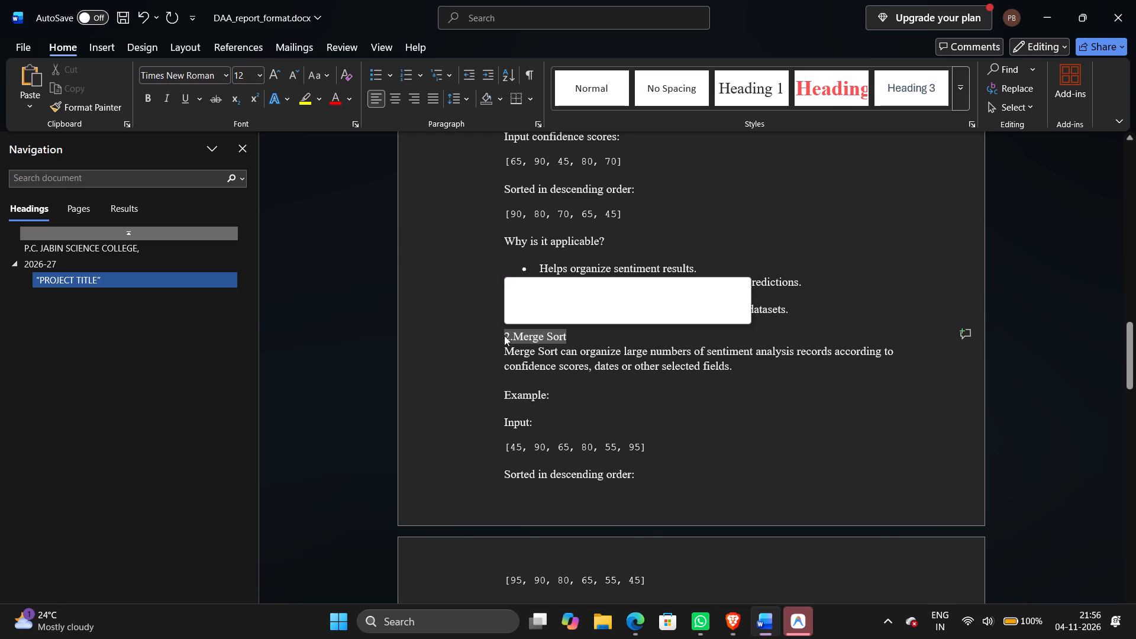
{"action": "left_click", "coordinate": [516, 312]}
Make the "1.Bubble Sort" heading bold and remove the blank line and stray space before its introductory paragraph.
{"action": "scroll", "coordinate": [516, 312], "scroll_direction": "up", "scroll_amount": 5}
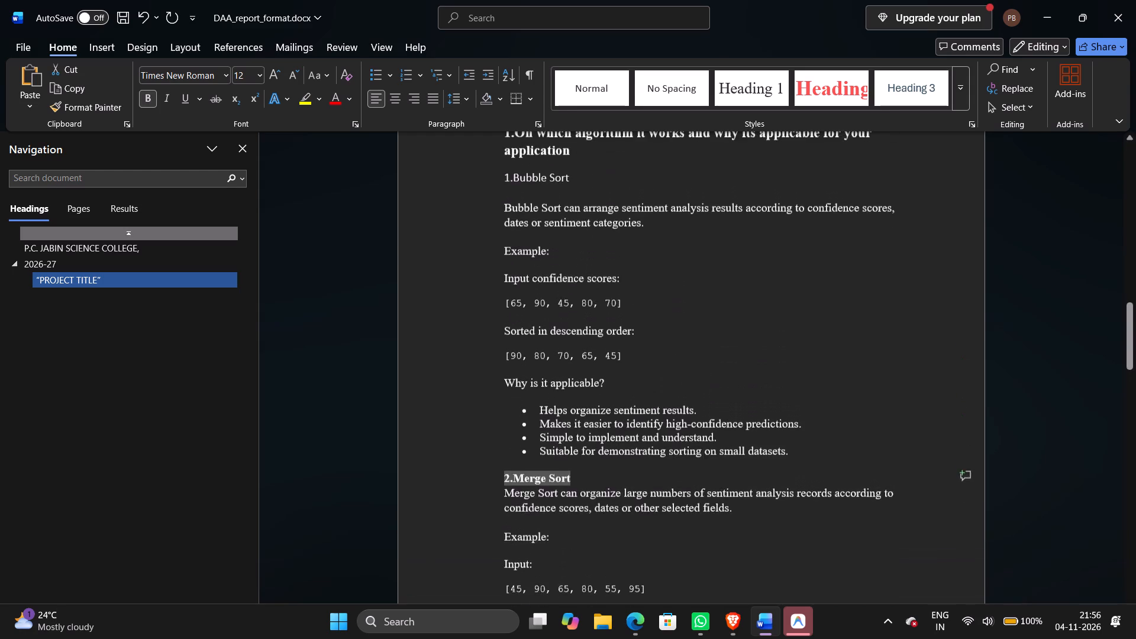
{"action": "scroll", "coordinate": [516, 312], "scroll_direction": "up", "scroll_amount": 3}
{"action": "left_click_drag", "start_coordinate": [576, 322], "coordinate": [496, 321]}
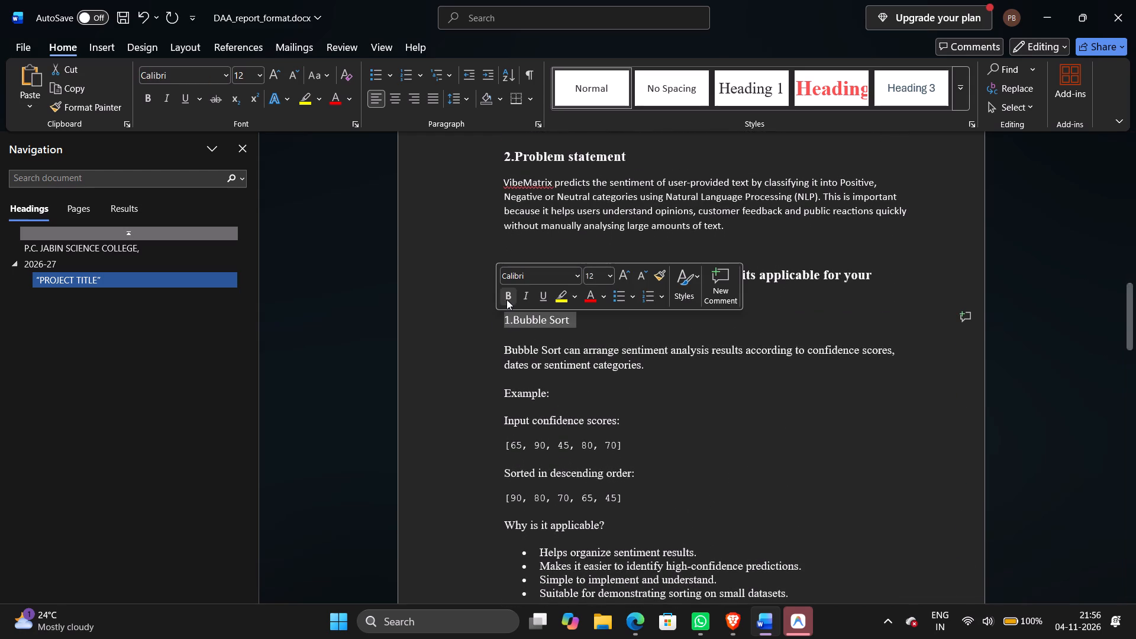
{"action": "left_click", "coordinate": [506, 299]}
{"action": "left_click", "coordinate": [566, 327]}
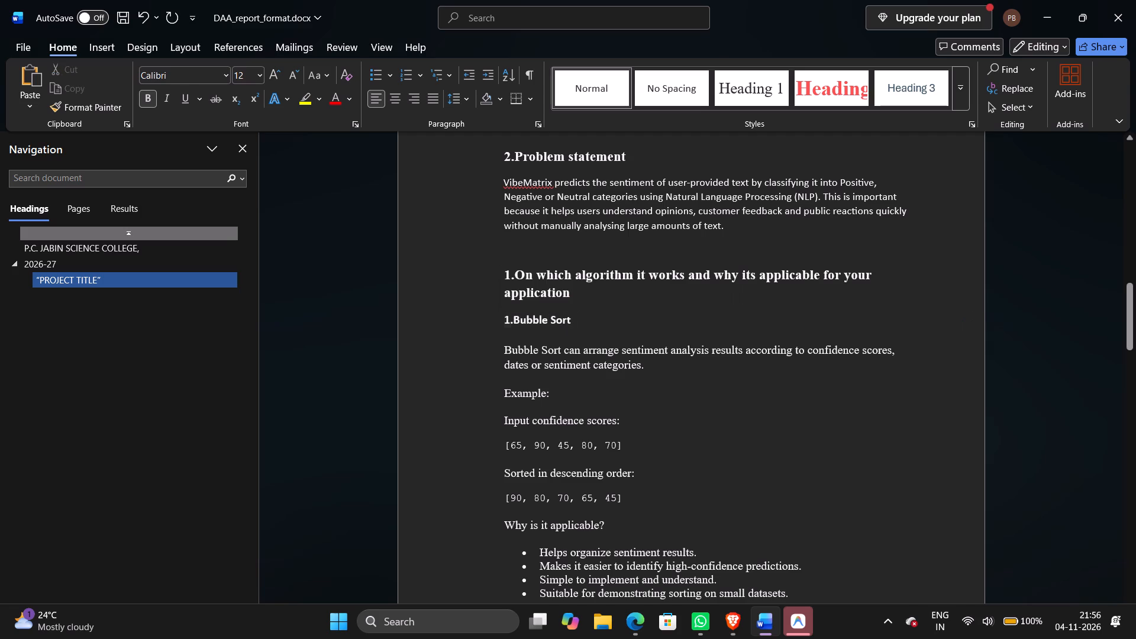
{"action": "left_click", "coordinate": [502, 350]}
{"action": "key", "text": "shift+BackSpace"}
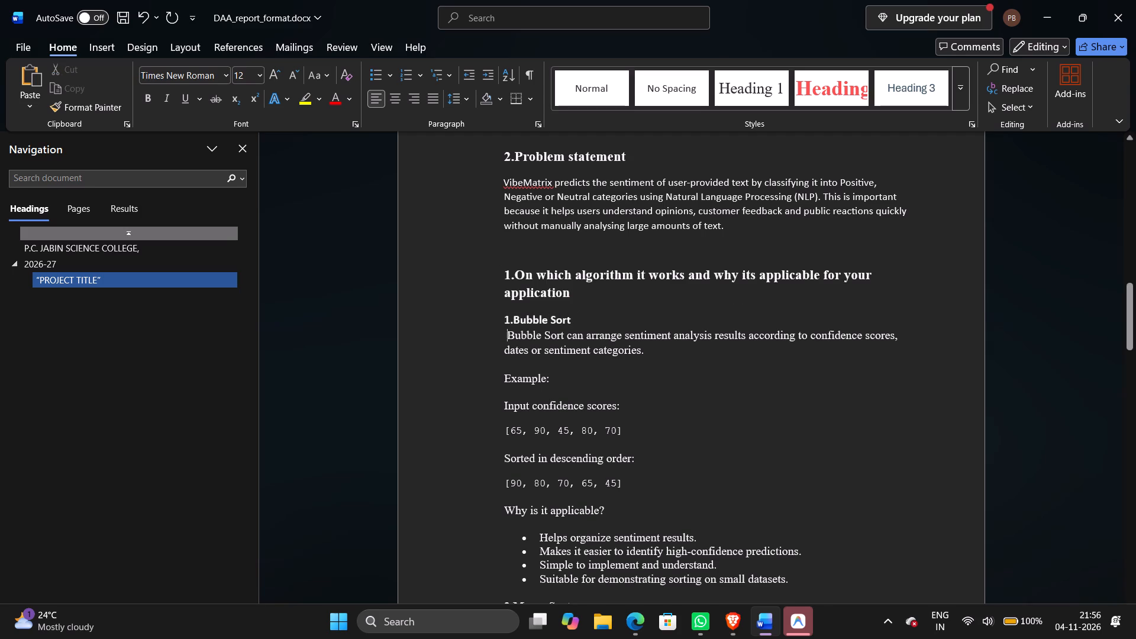
{"action": "key", "text": "shift+BackSpace"}
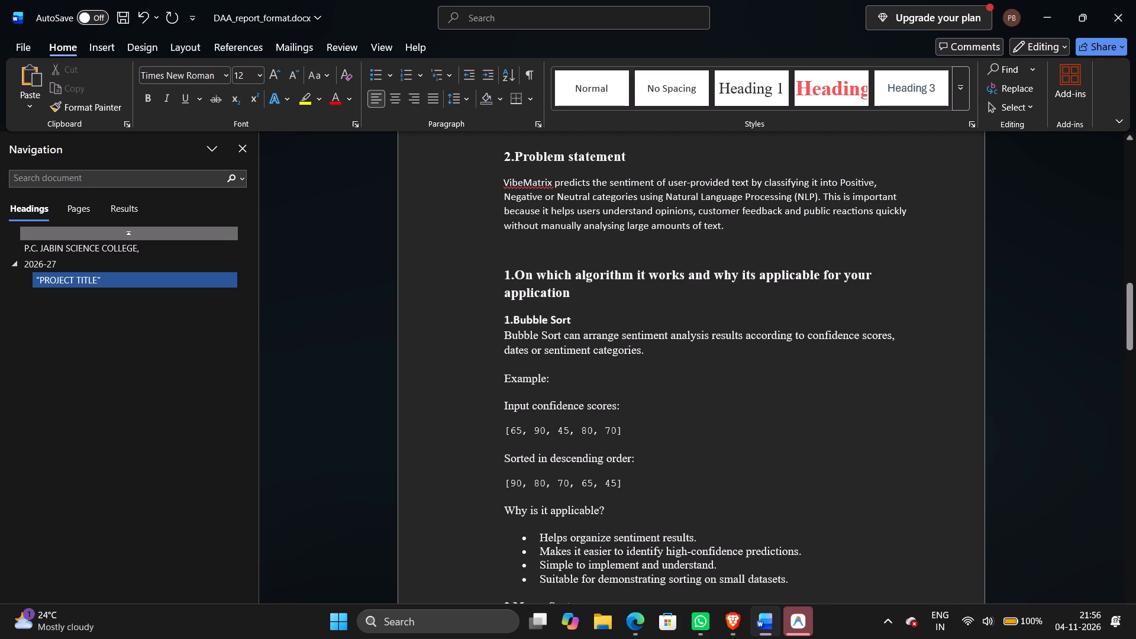
Review the headings, spacing and page breaks from the Bubble Sort section through Binary Search to the document's end.
{"action": "scroll", "coordinate": [496, 340], "scroll_direction": "down", "scroll_amount": 4}
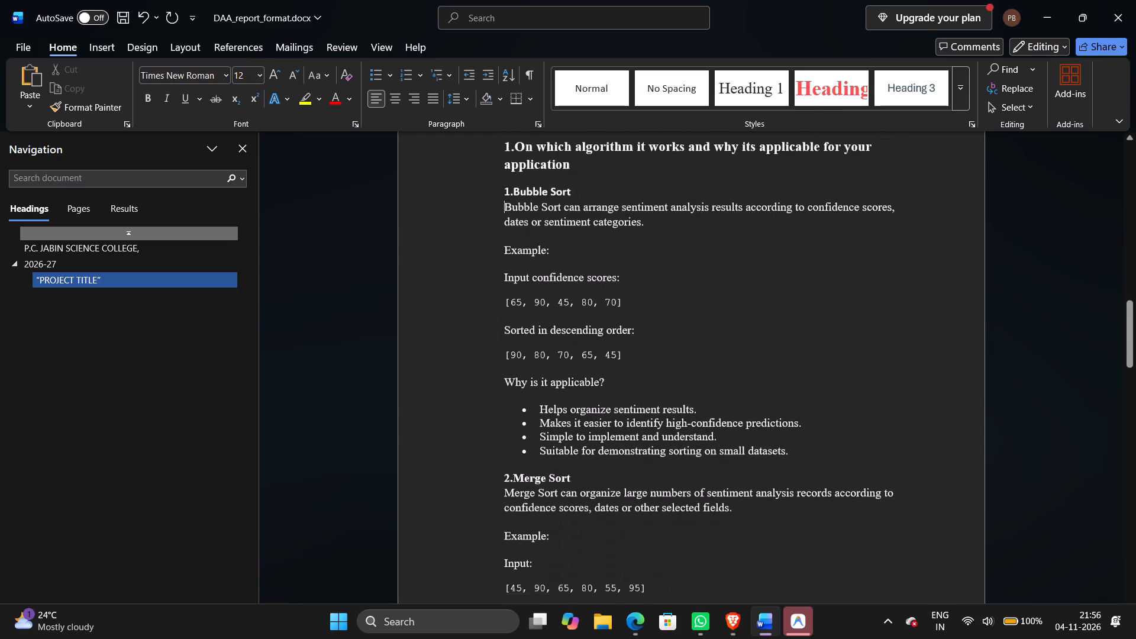
{"action": "scroll", "coordinate": [495, 339], "scroll_direction": "down", "scroll_amount": 7}
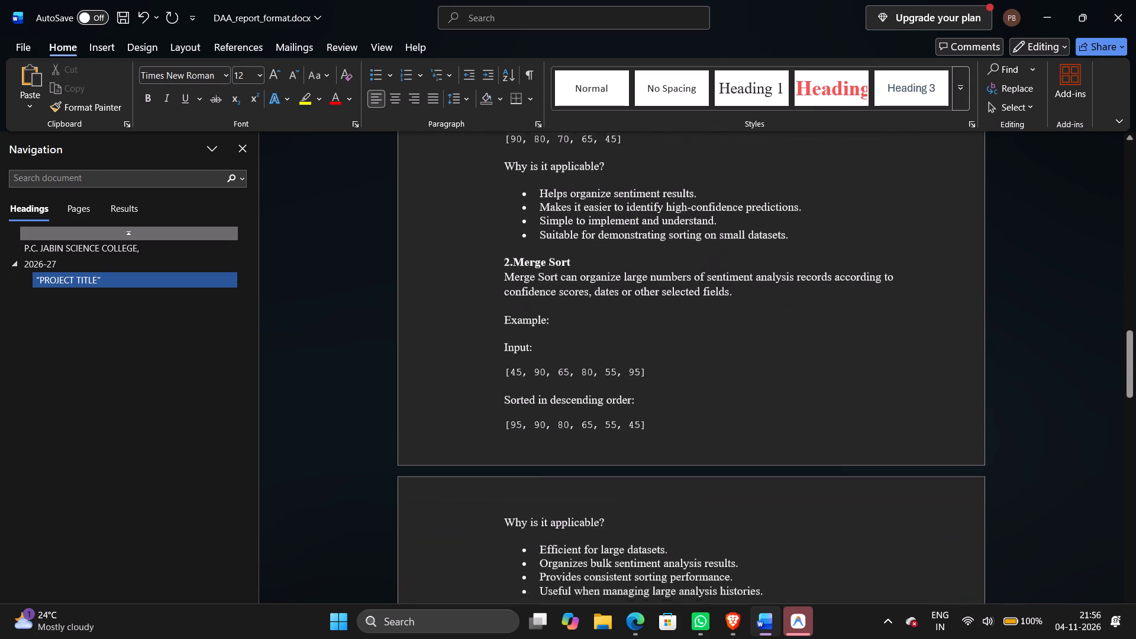
{"action": "scroll", "coordinate": [495, 339], "scroll_direction": "down", "scroll_amount": 5}
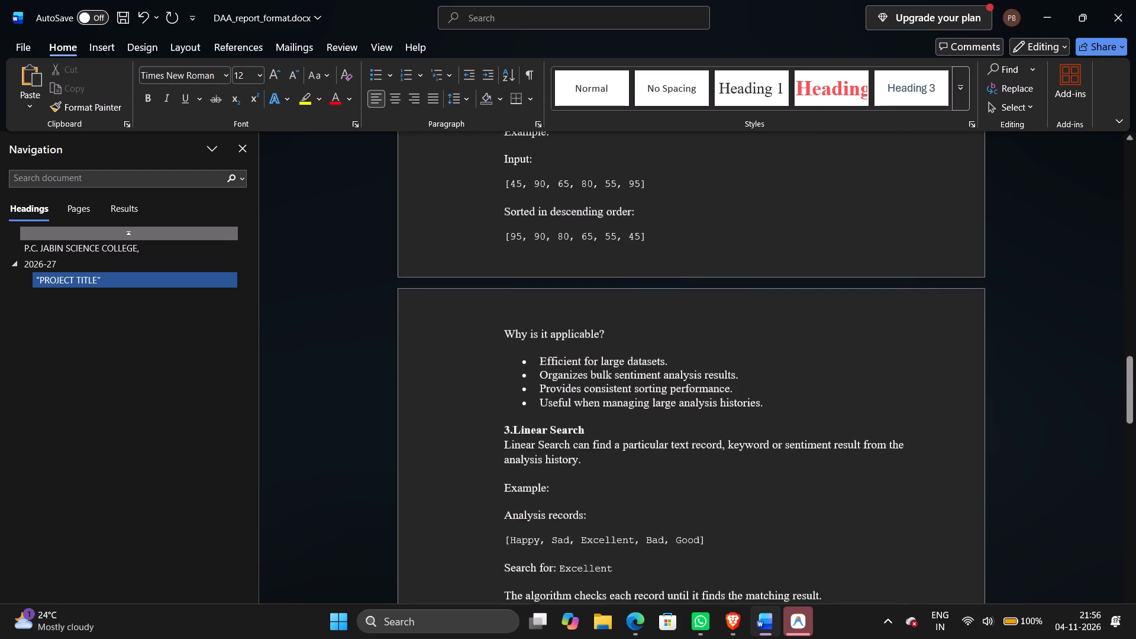
{"action": "scroll", "coordinate": [495, 339], "scroll_direction": "down", "scroll_amount": 15}
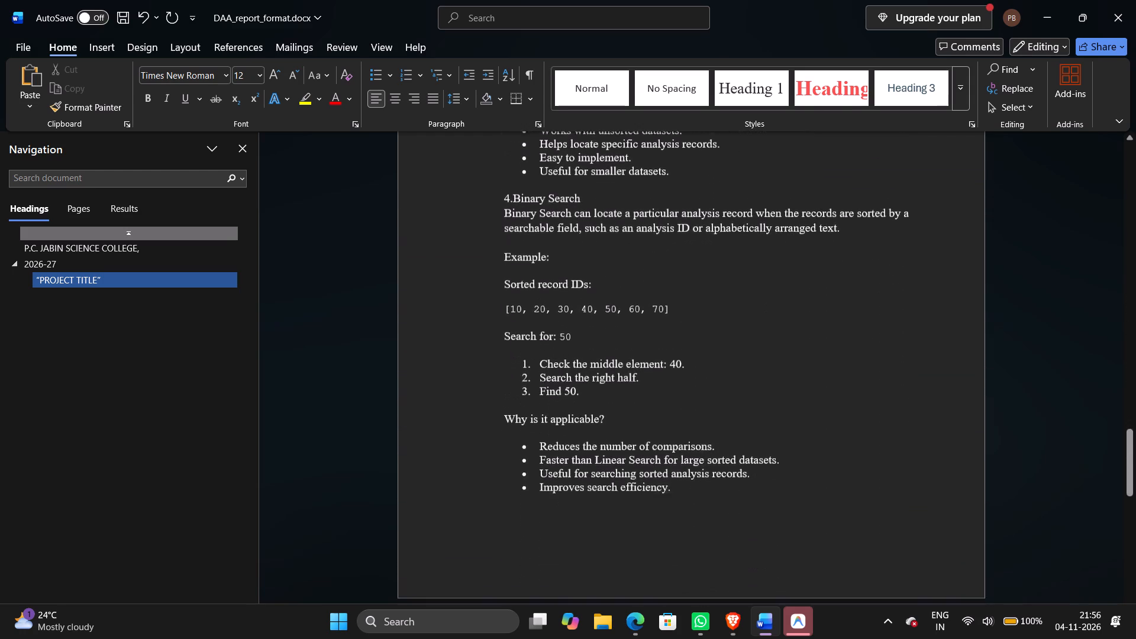
{"action": "scroll", "coordinate": [495, 339], "scroll_direction": "down", "scroll_amount": 9}
{"action": "scroll", "coordinate": [495, 339], "scroll_direction": "up", "scroll_amount": 11}
{"action": "scroll", "coordinate": [495, 339], "scroll_direction": "down", "scroll_amount": 6}
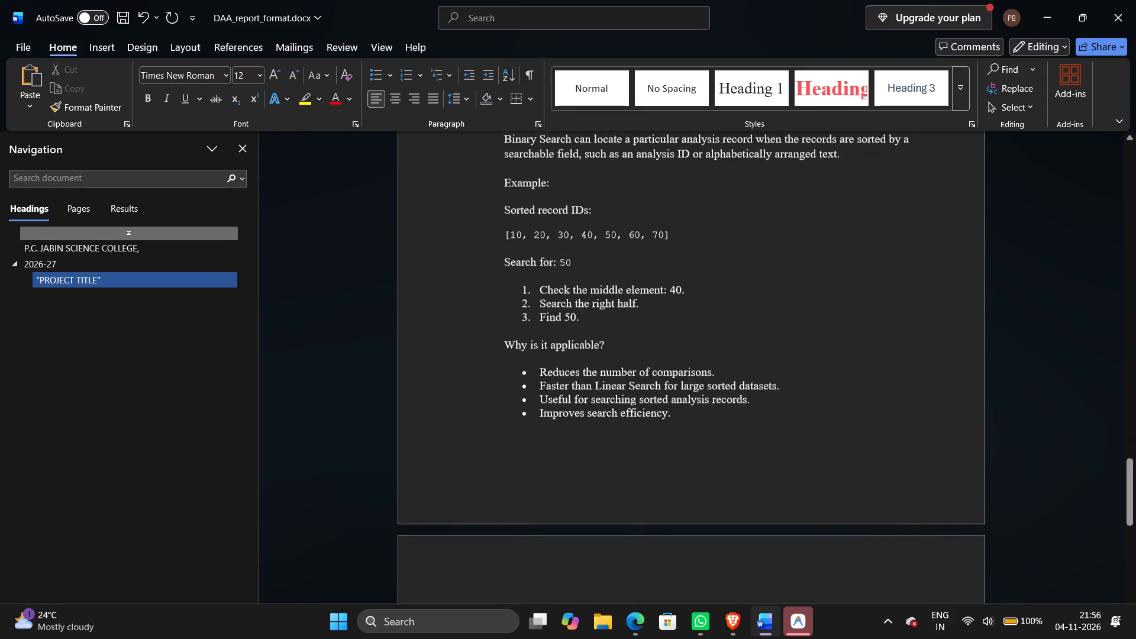
{"action": "scroll", "coordinate": [495, 339], "scroll_direction": "down", "scroll_amount": 20}
{"action": "scroll", "coordinate": [495, 339], "scroll_direction": "down", "scroll_amount": 15}
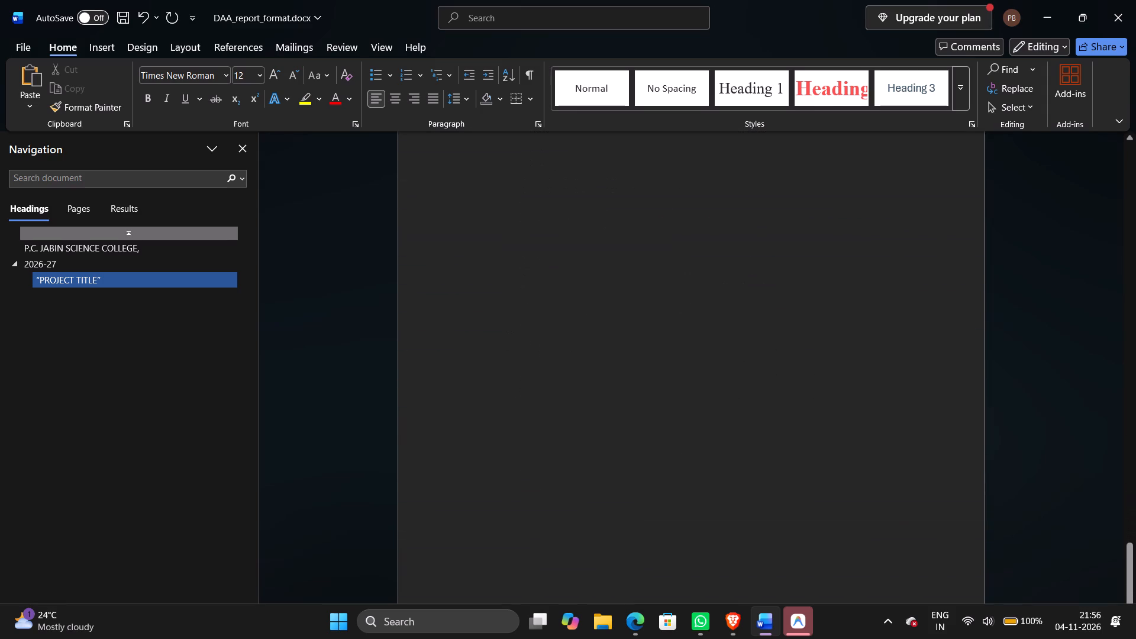
{"action": "scroll", "coordinate": [495, 339], "scroll_direction": "down", "scroll_amount": 6}
{"action": "scroll", "coordinate": [495, 339], "scroll_direction": "up", "scroll_amount": 20}
{"action": "scroll", "coordinate": [495, 339], "scroll_direction": "up", "scroll_amount": 6}
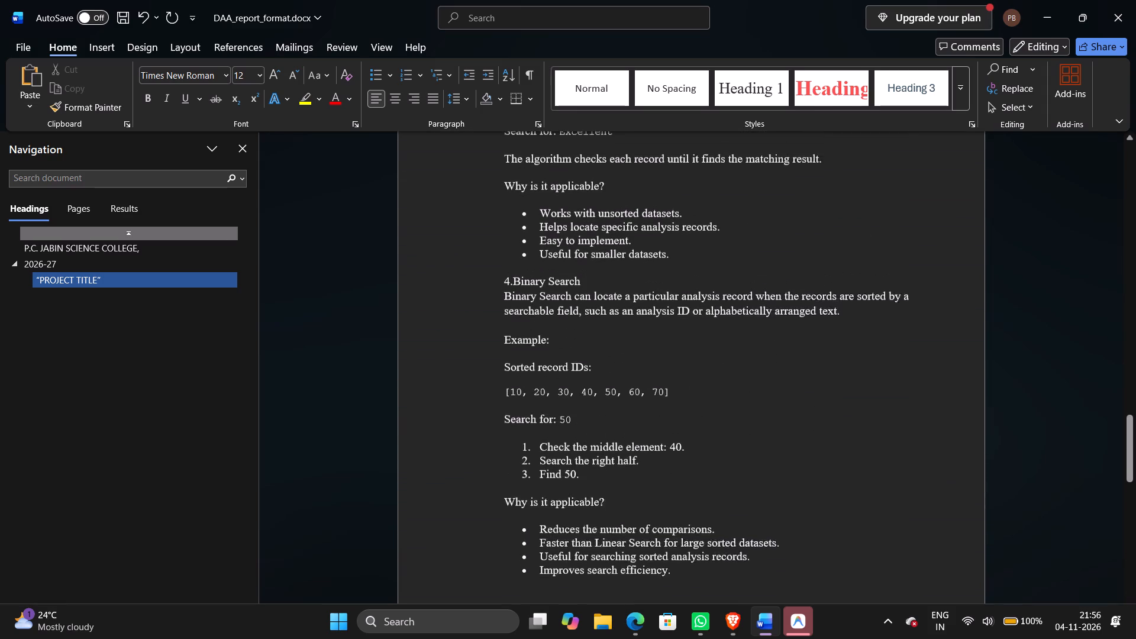
{"action": "scroll", "coordinate": [495, 339], "scroll_direction": "down", "scroll_amount": 2}
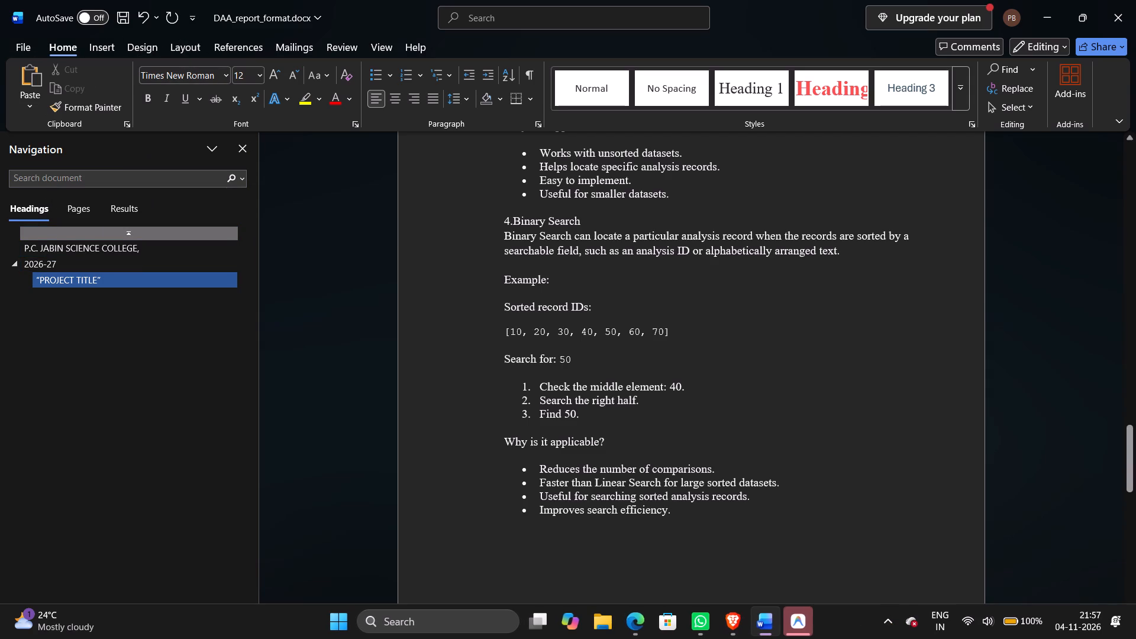
Replace the "PROJECT TITLE" placeholder on the cover page with "Sentiment Analysis", keeping the surrounding quotation marks.
{"action": "scroll", "coordinate": [464, 228], "scroll_direction": "up", "scroll_amount": 20}
{"action": "scroll", "coordinate": [464, 228], "scroll_direction": "up", "scroll_amount": 8}
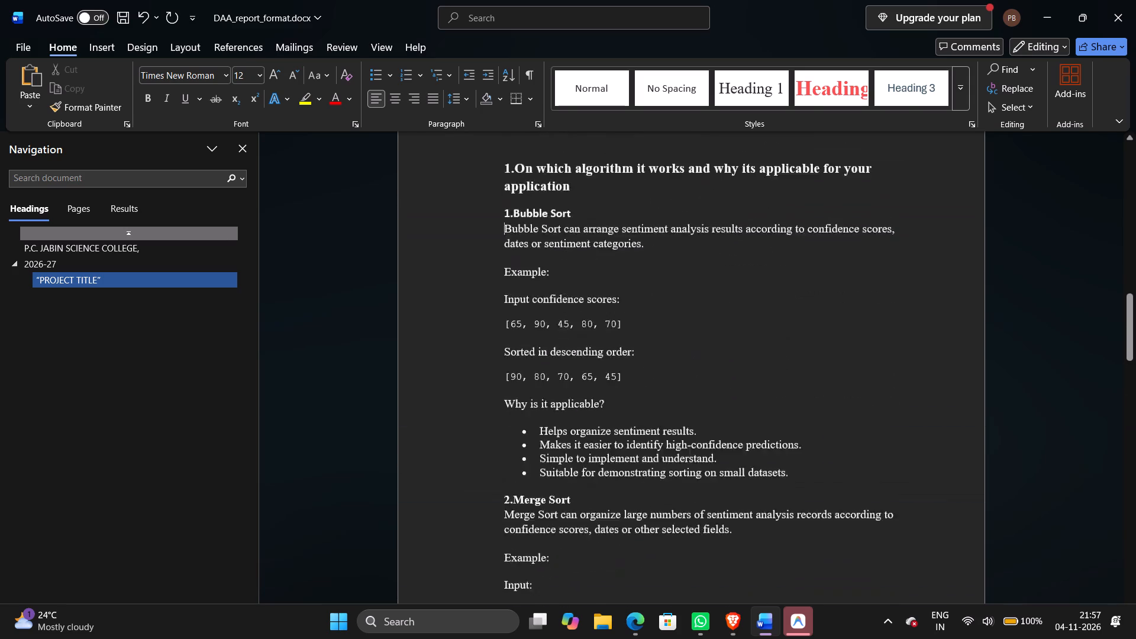
{"action": "scroll", "coordinate": [460, 224], "scroll_direction": "up", "scroll_amount": 14}
{"action": "scroll", "coordinate": [457, 224], "scroll_direction": "down", "scroll_amount": 3}
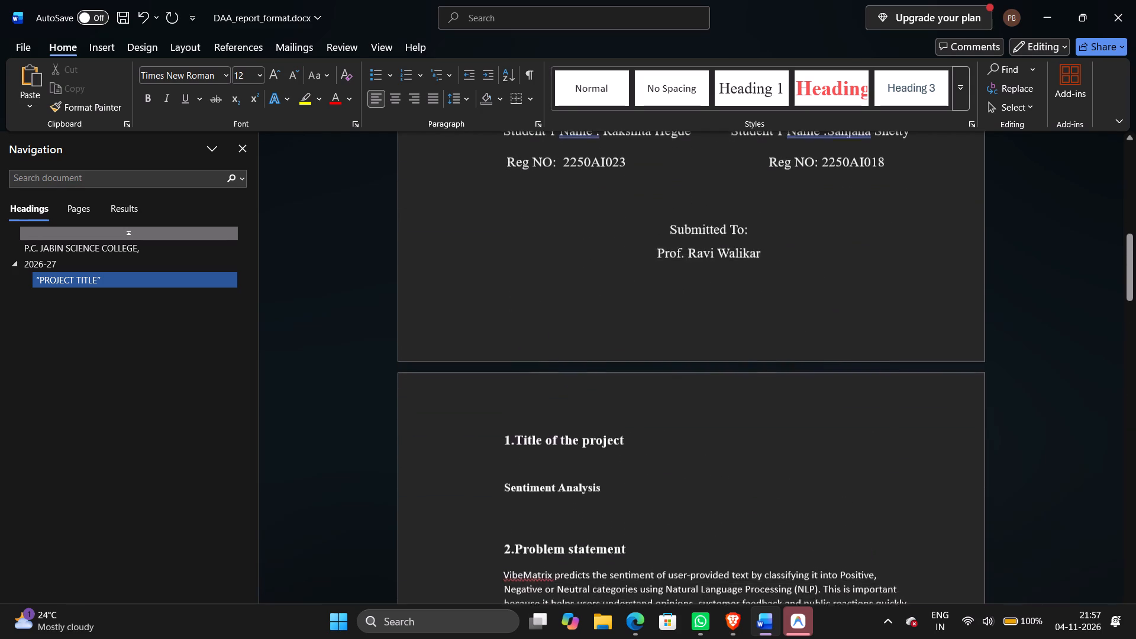
{"action": "scroll", "coordinate": [457, 224], "scroll_direction": "up", "scroll_amount": 5}
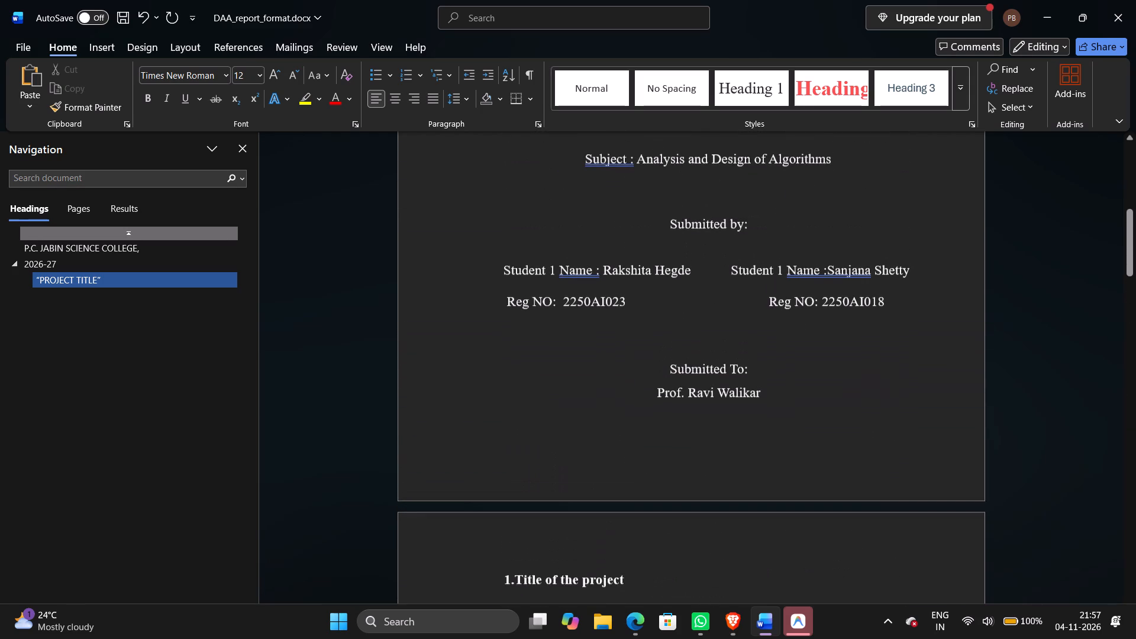
{"action": "scroll", "coordinate": [457, 224], "scroll_direction": "up", "scroll_amount": 4}
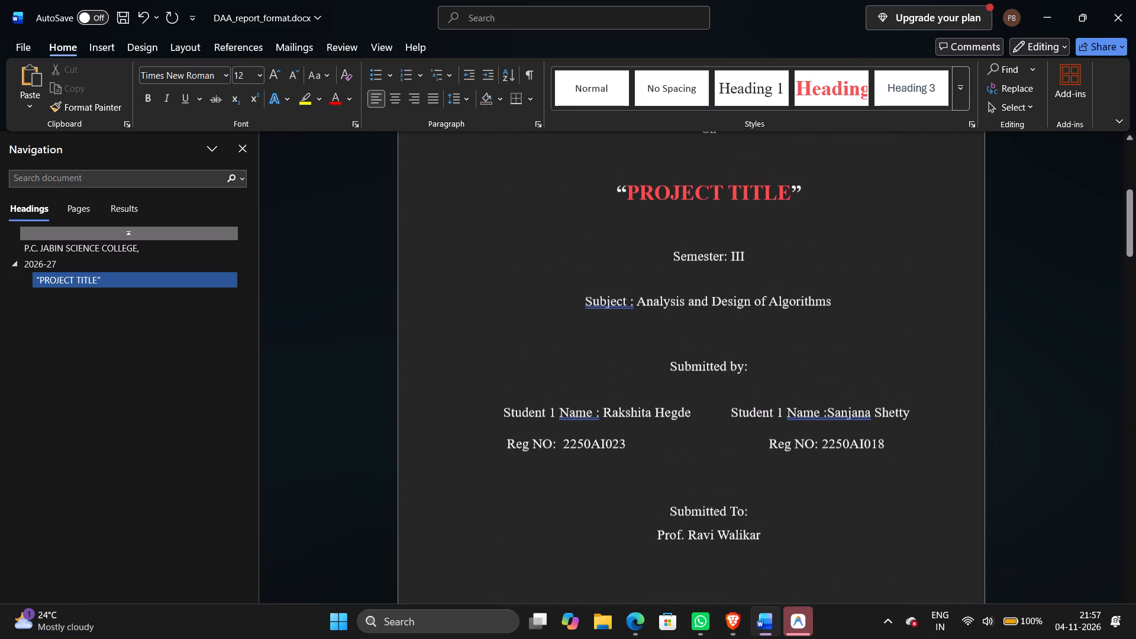
{"action": "scroll", "coordinate": [457, 224], "scroll_direction": "up", "scroll_amount": 3}
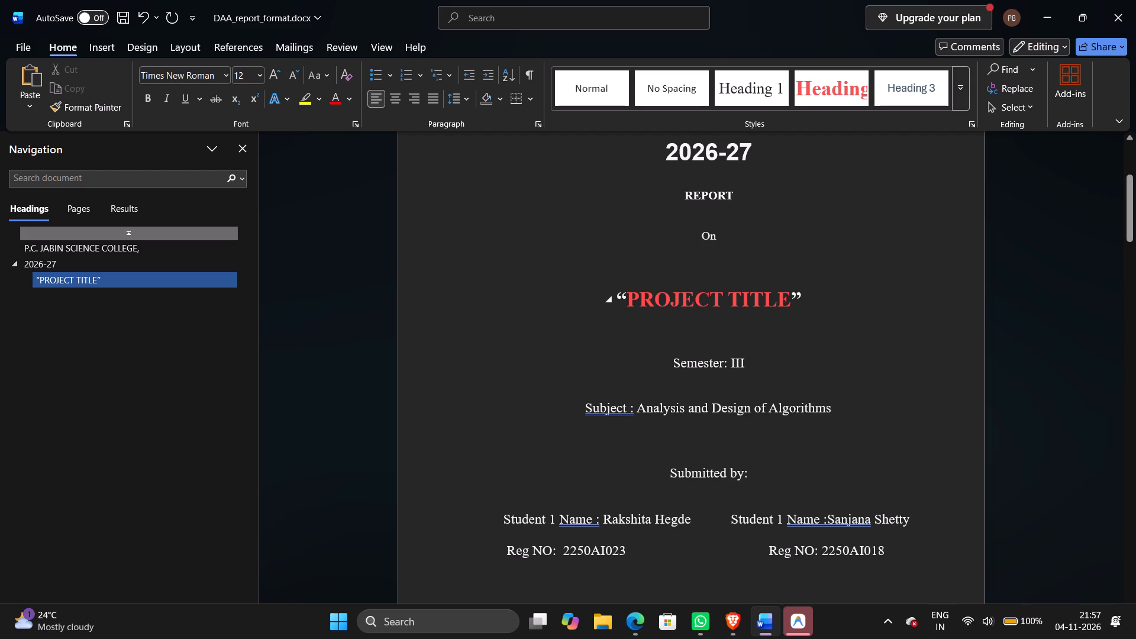
{"action": "left_click", "coordinate": [791, 302]}
{"action": "key", "text": "BackSpace"}
{"action": "key", "text": "BackSpace"}
{"action": "key", "text": "BackSpace"}
{"action": "key", "text": "BackSpace"}
{"action": "key", "text": "BackSpace"}
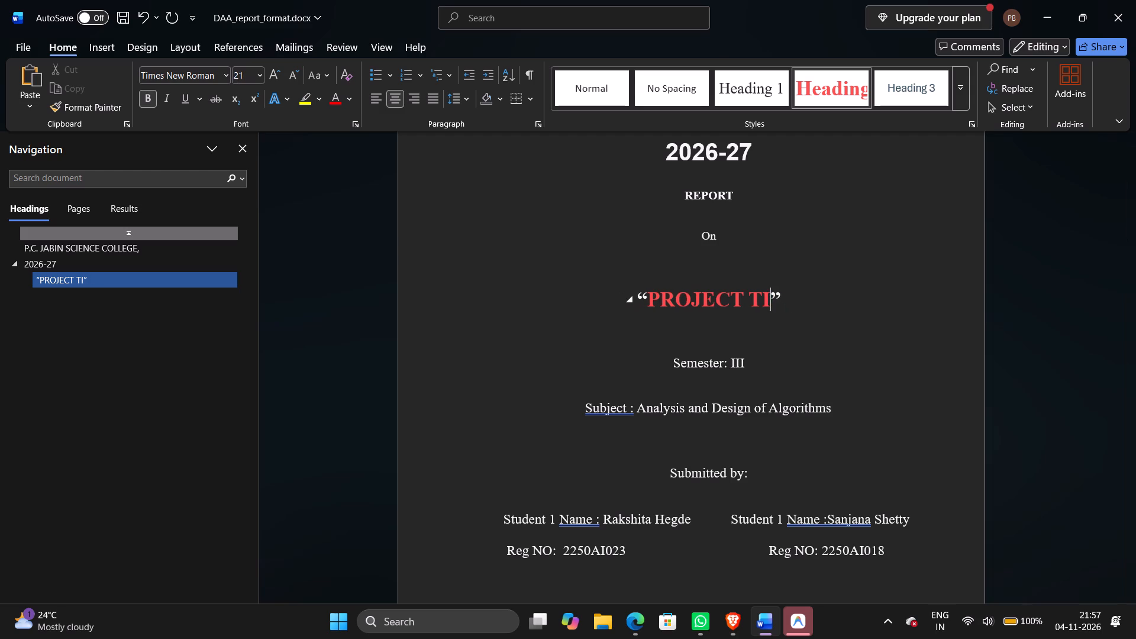
{"action": "key", "text": "BackSpace"}
{"action": "key", "text": "BackSpace"}
{"action": "key", "text": "BackSpace"}
{"action": "key", "text": "BackSpace"}
{"action": "key", "text": "BackSpace"}
{"action": "key", "text": "BackSpace"}
{"action": "key", "text": "BackSpace"}
{"action": "key", "text": "BackSpace"}
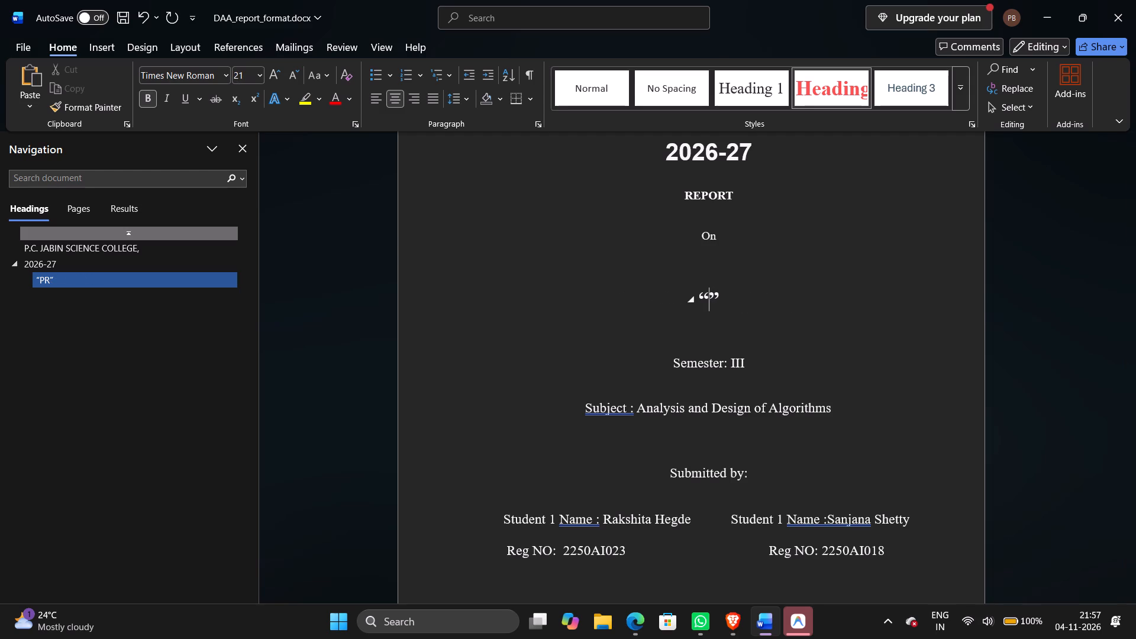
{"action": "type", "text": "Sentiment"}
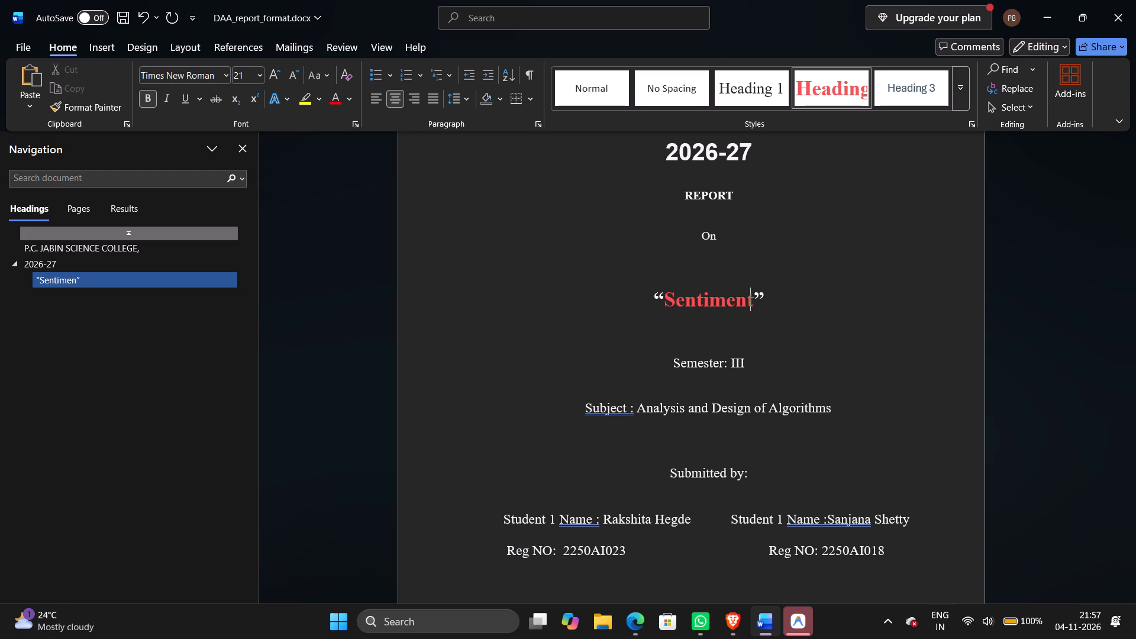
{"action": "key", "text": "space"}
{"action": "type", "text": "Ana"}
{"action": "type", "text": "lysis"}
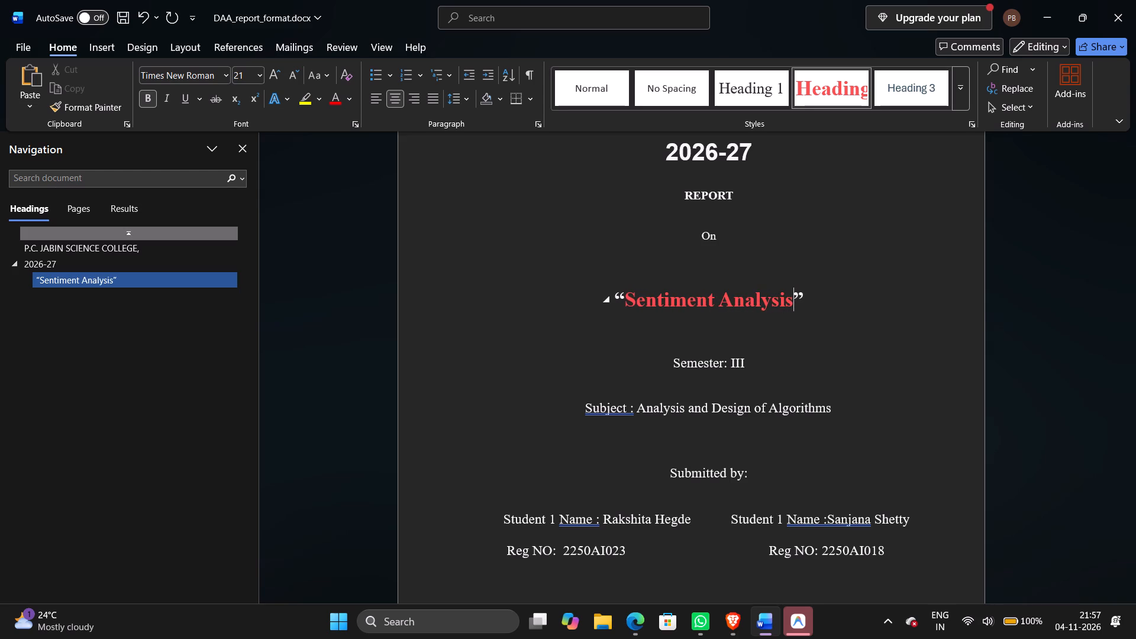
Save the document as a Word file named "daa report sentiment analysis" in the 3rd sem notes folder.
{"action": "scroll", "coordinate": [715, 250], "scroll_direction": "down", "scroll_amount": 9}
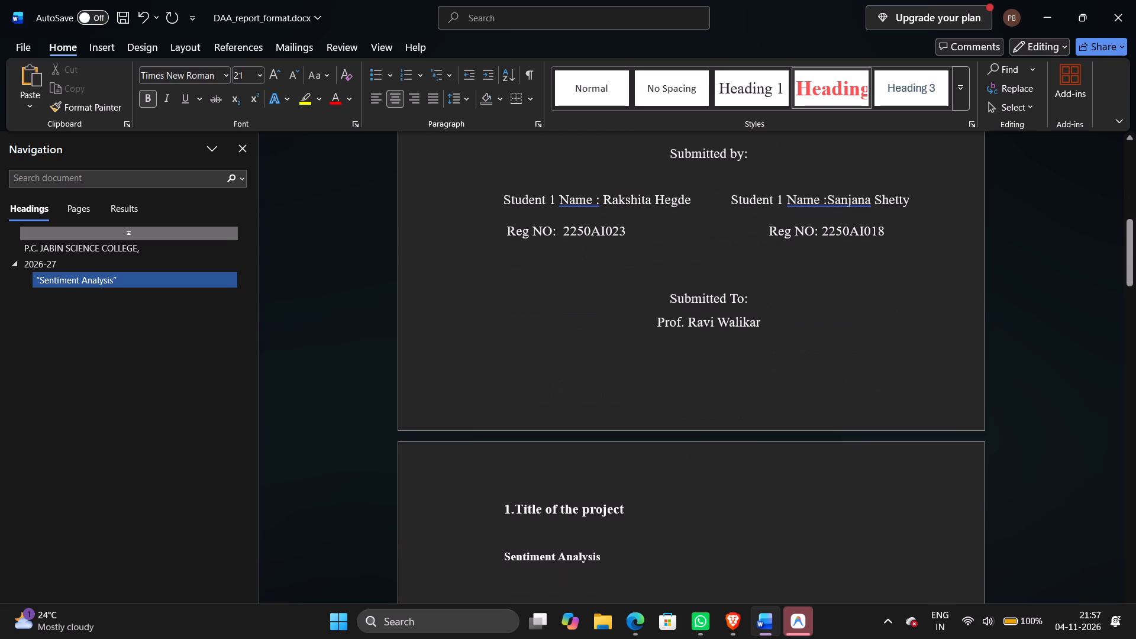
{"action": "scroll", "coordinate": [714, 250], "scroll_direction": "down", "scroll_amount": 14}
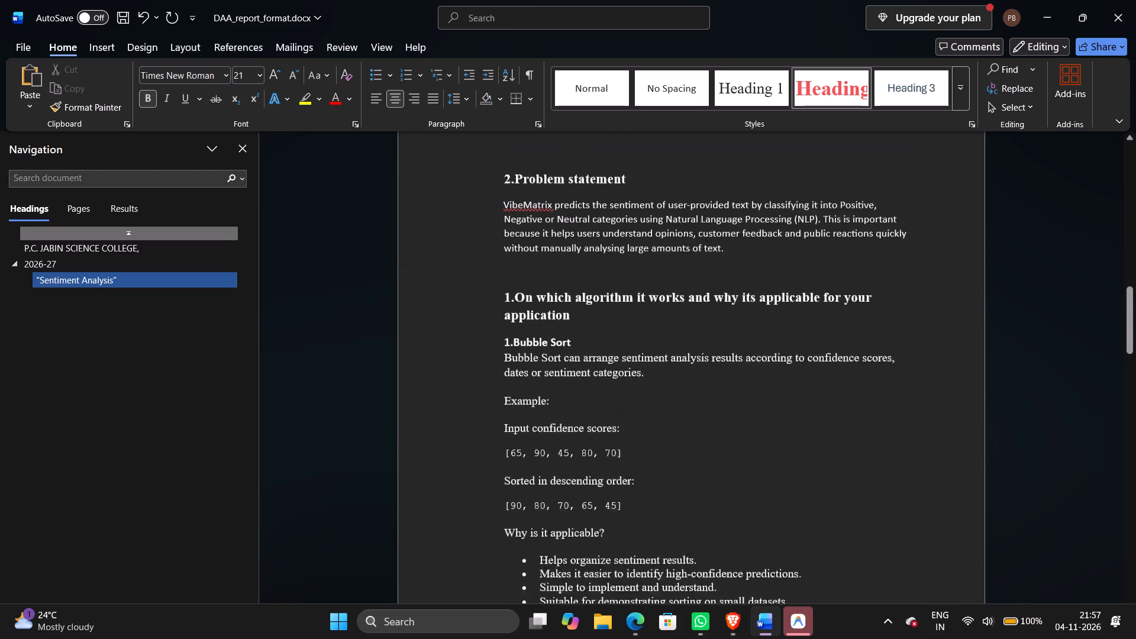
{"action": "scroll", "coordinate": [714, 250], "scroll_direction": "up", "scroll_amount": 12}
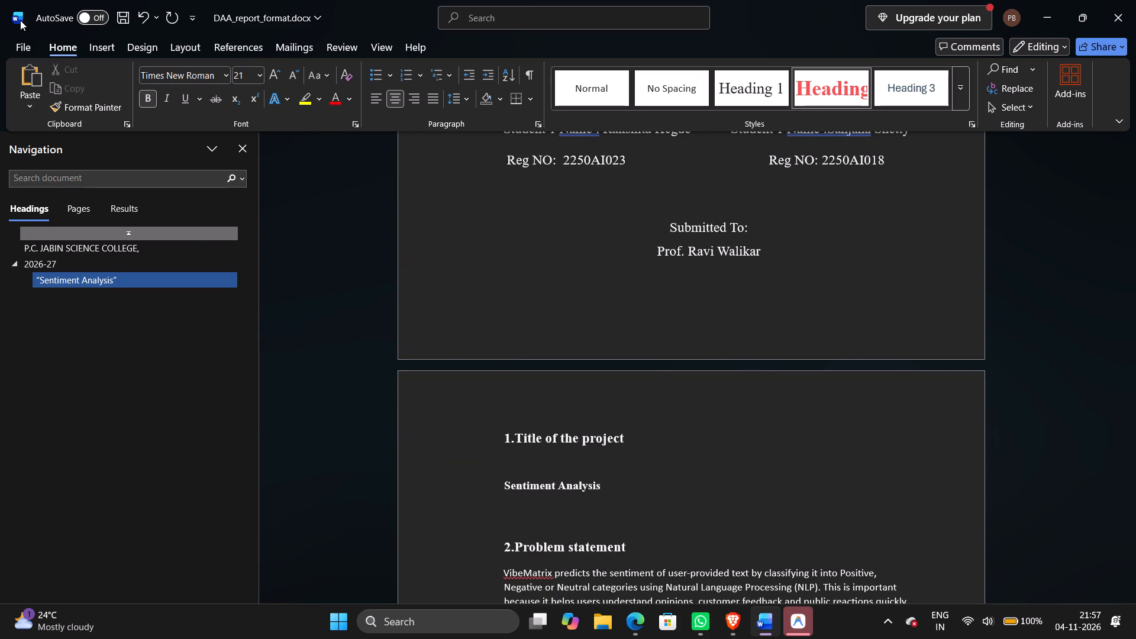
{"action": "left_click", "coordinate": [127, 19]}
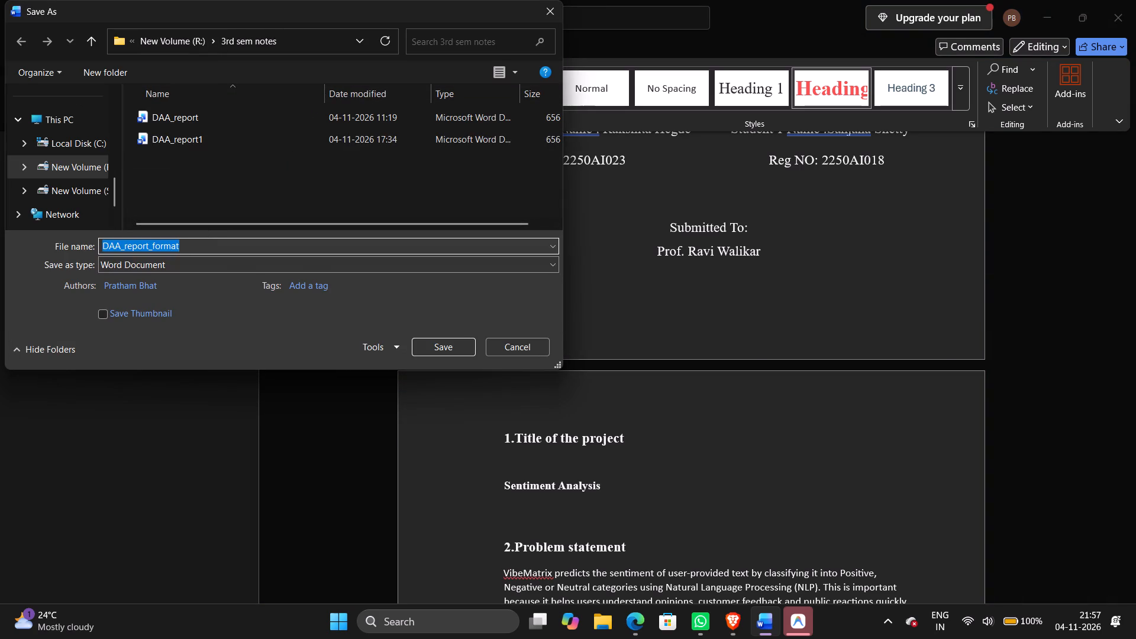
{"action": "key", "text": "BackSpace"}
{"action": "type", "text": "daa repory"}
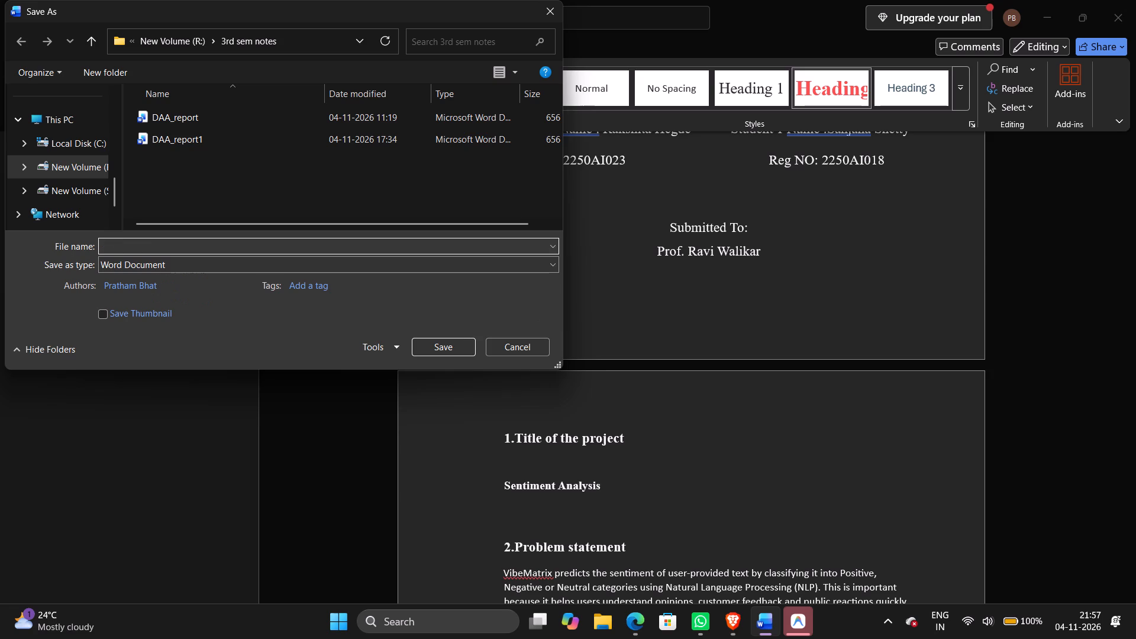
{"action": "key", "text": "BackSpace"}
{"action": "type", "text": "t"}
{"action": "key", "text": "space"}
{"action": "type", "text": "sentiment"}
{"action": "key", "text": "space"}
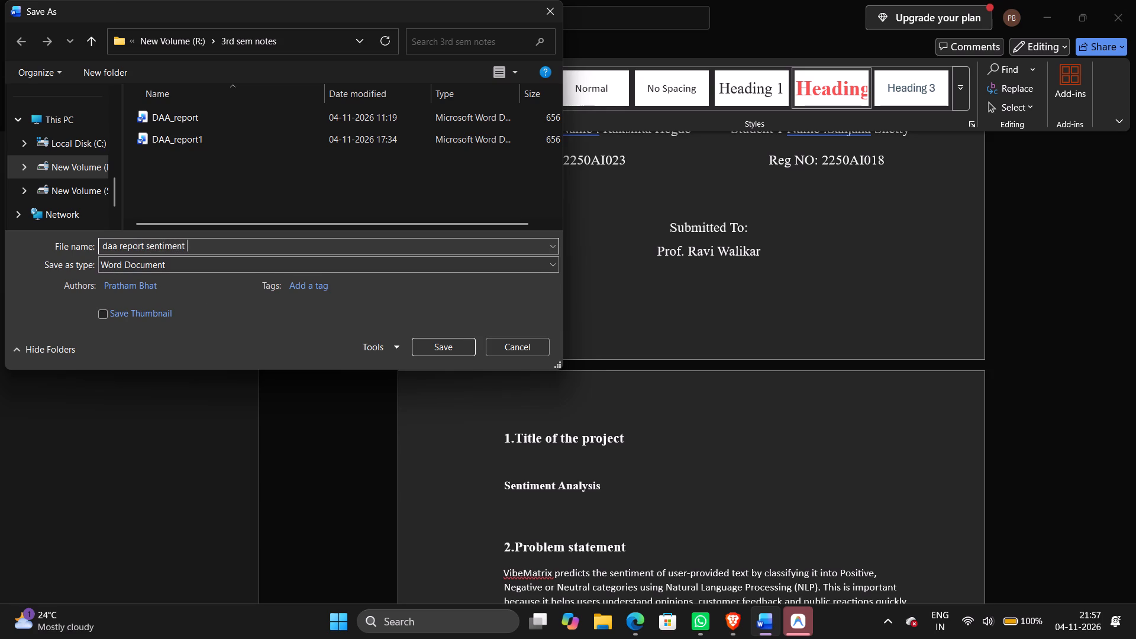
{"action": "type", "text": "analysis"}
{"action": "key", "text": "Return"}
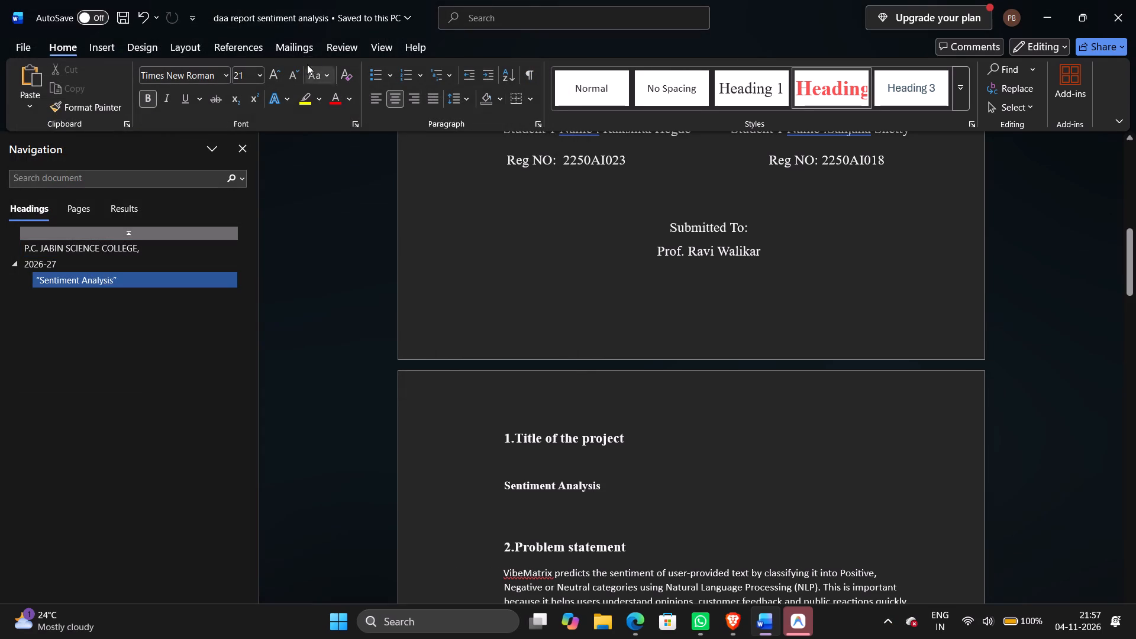
Check the saved document's file name and location, and save it again.
{"action": "left_click", "coordinate": [351, 20]}
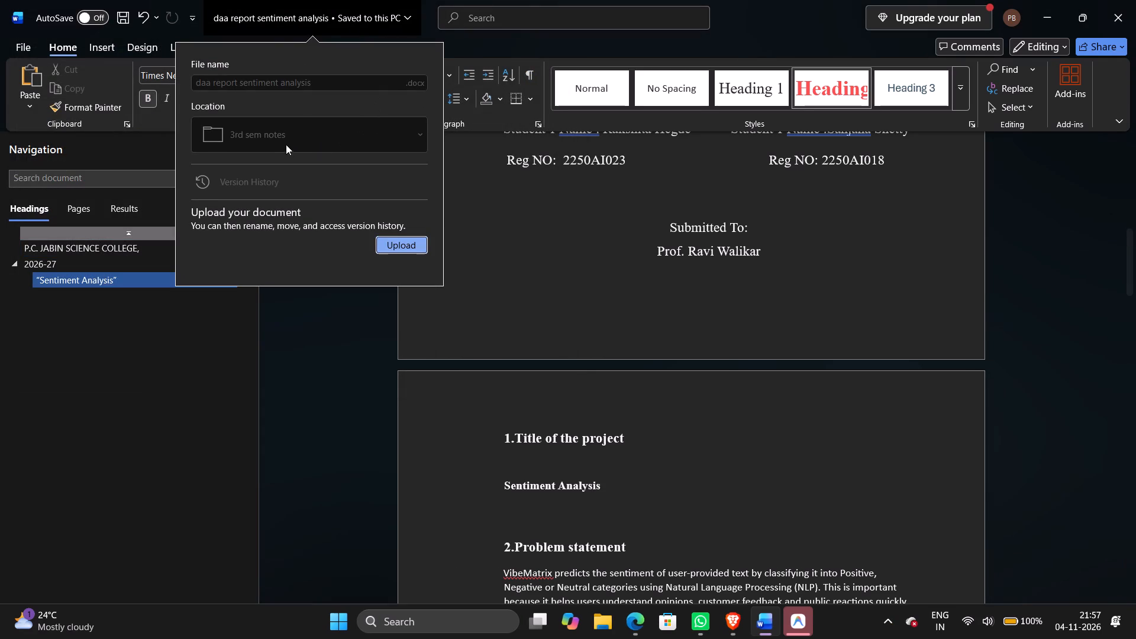
{"action": "left_click", "coordinate": [314, 302]}
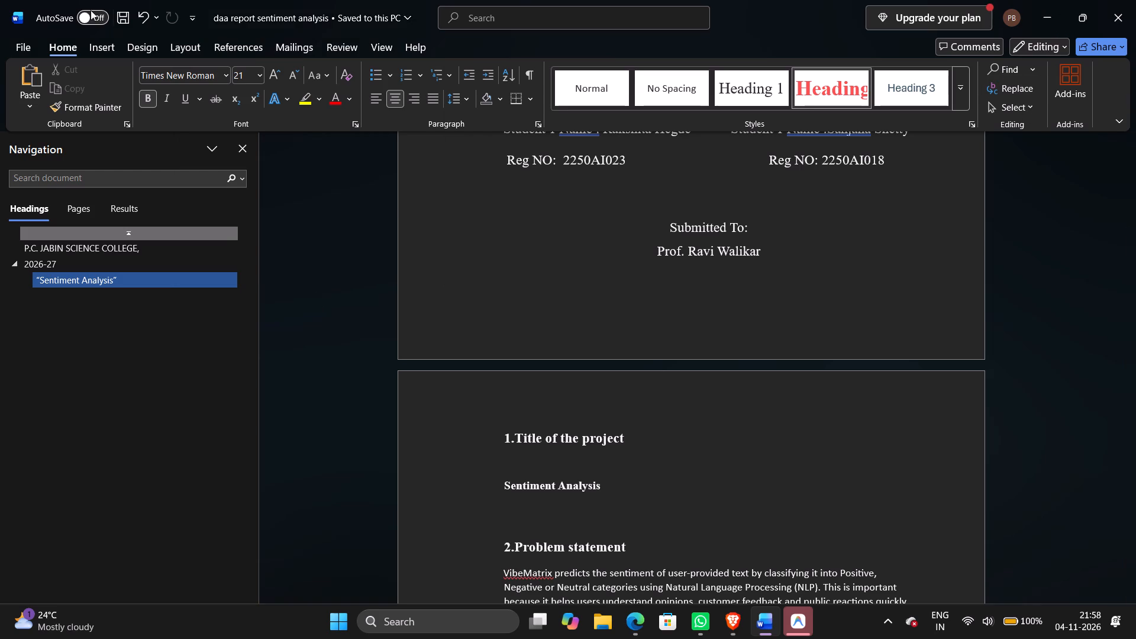
{"action": "left_click", "coordinate": [122, 21]}
{"action": "double_click", "coordinate": [122, 21]}
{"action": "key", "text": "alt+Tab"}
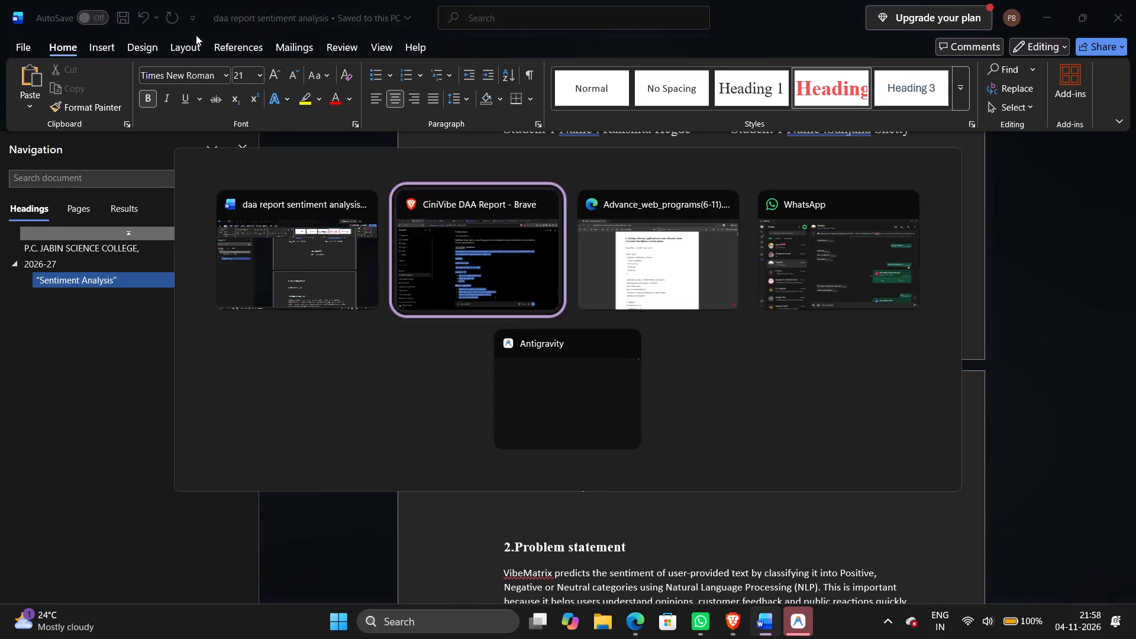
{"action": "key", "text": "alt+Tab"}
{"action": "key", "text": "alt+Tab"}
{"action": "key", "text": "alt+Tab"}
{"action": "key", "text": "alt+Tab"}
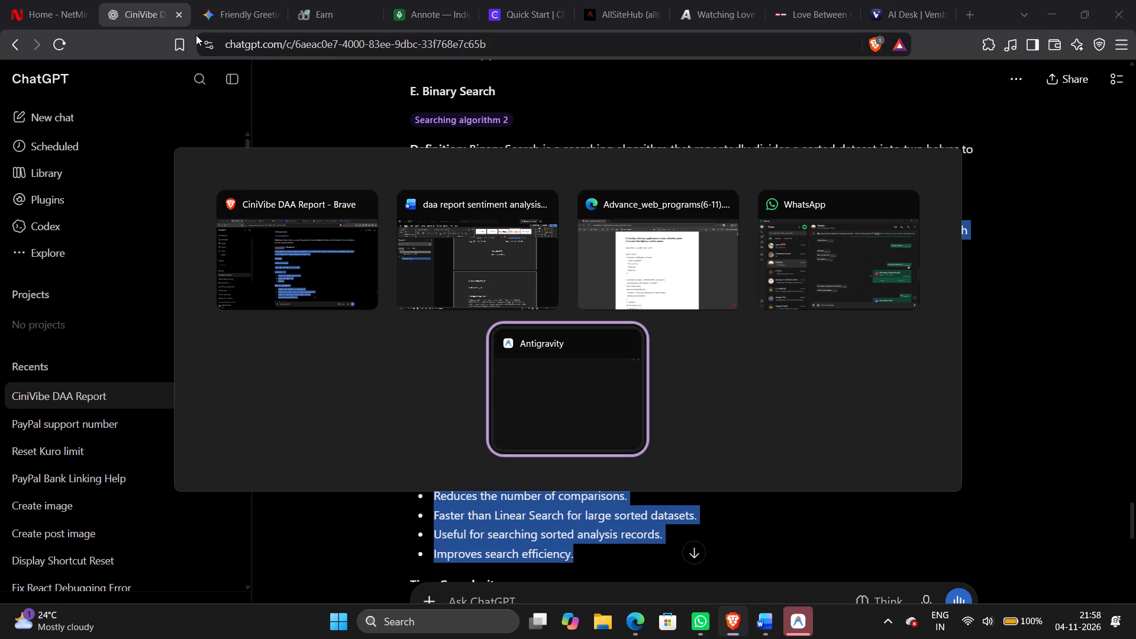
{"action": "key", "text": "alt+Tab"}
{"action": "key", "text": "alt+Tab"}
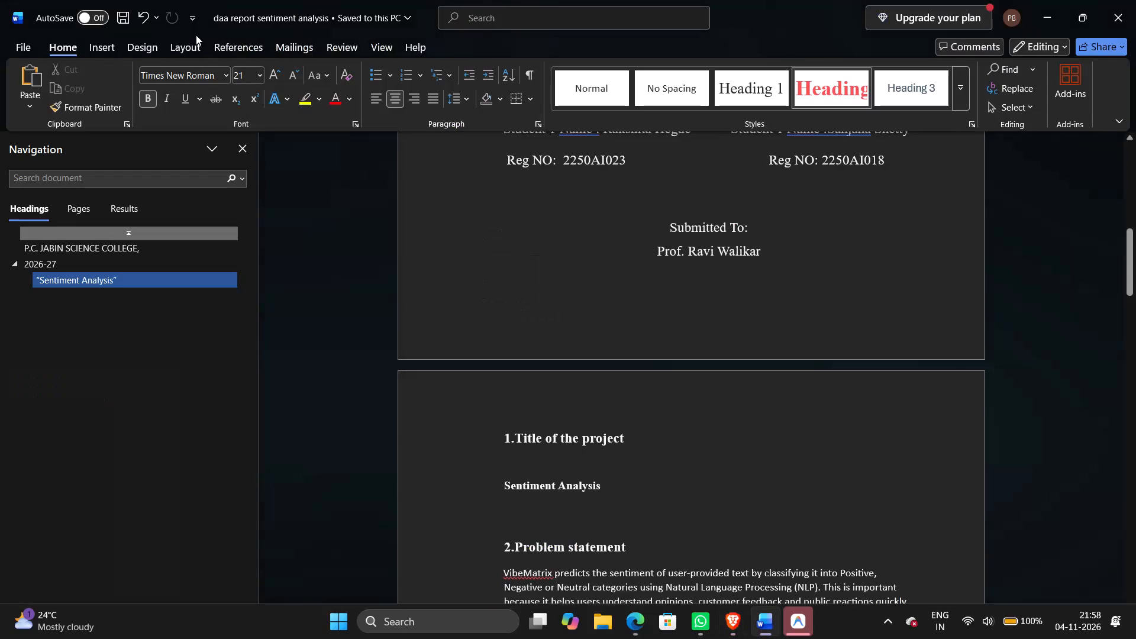
Open "daa report sentiment analysis" from File Explorer's recent files and check its cover and first content page.
{"action": "key", "text": "super+e"}
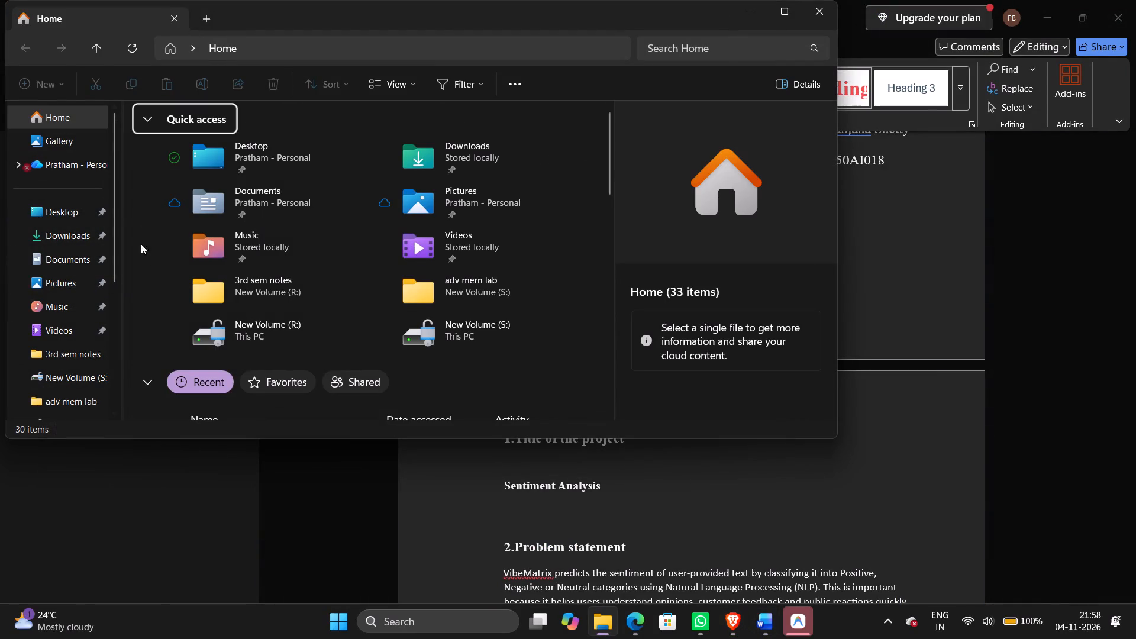
{"action": "scroll", "coordinate": [226, 298], "scroll_direction": "down", "scroll_amount": 3}
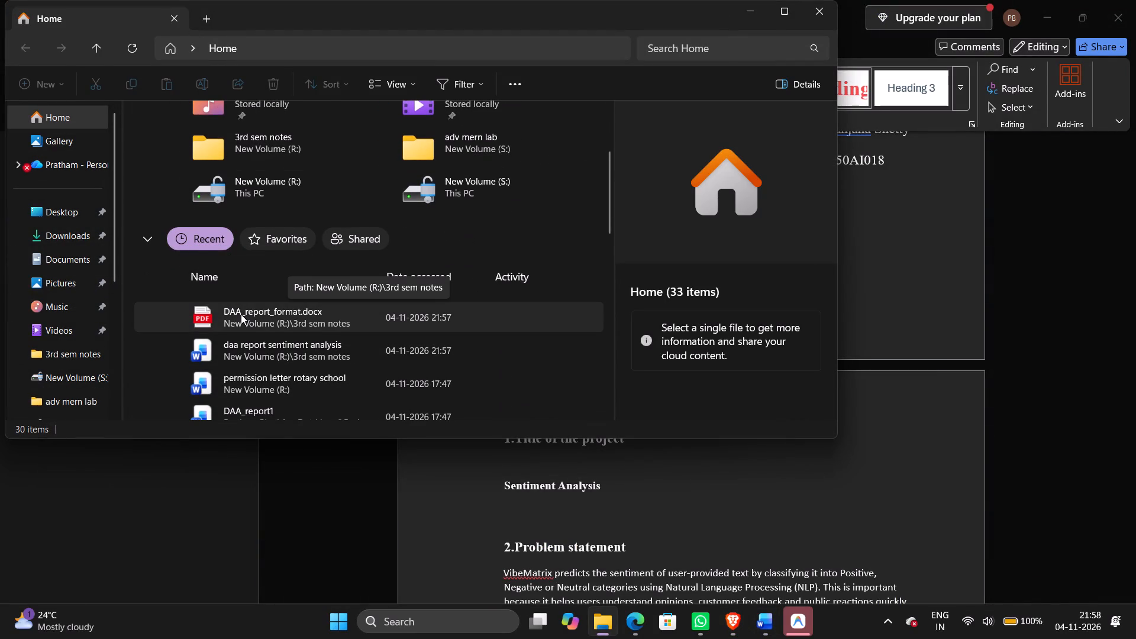
{"action": "scroll", "coordinate": [241, 314], "scroll_direction": "down", "scroll_amount": 1}
{"action": "double_click", "coordinate": [241, 301]}
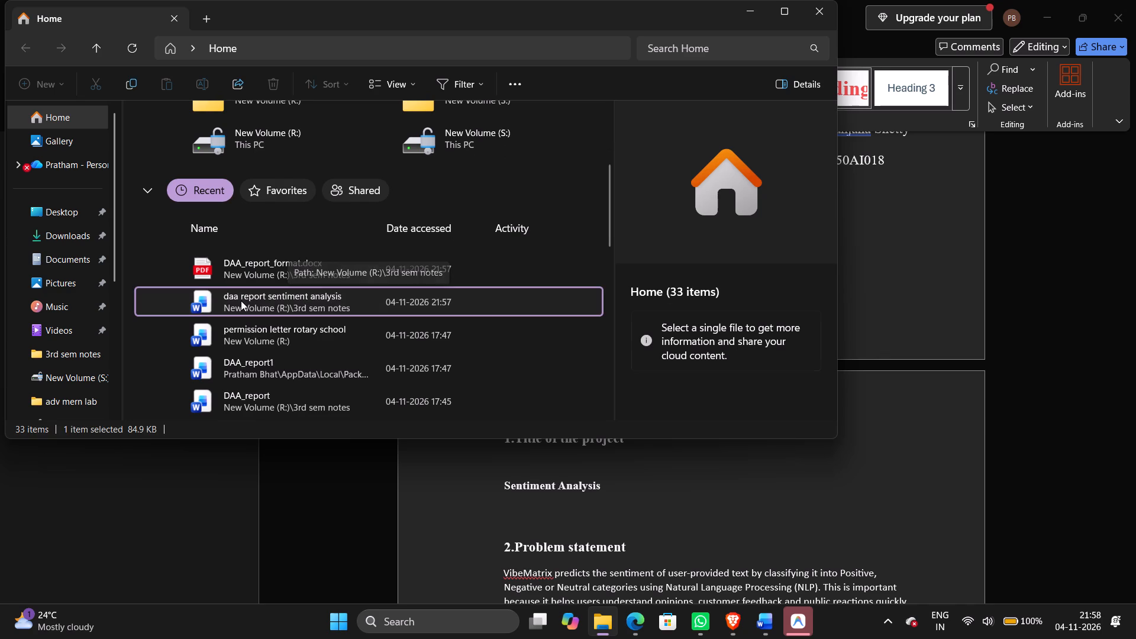
{"action": "scroll", "coordinate": [551, 230], "scroll_direction": "down", "scroll_amount": 5}
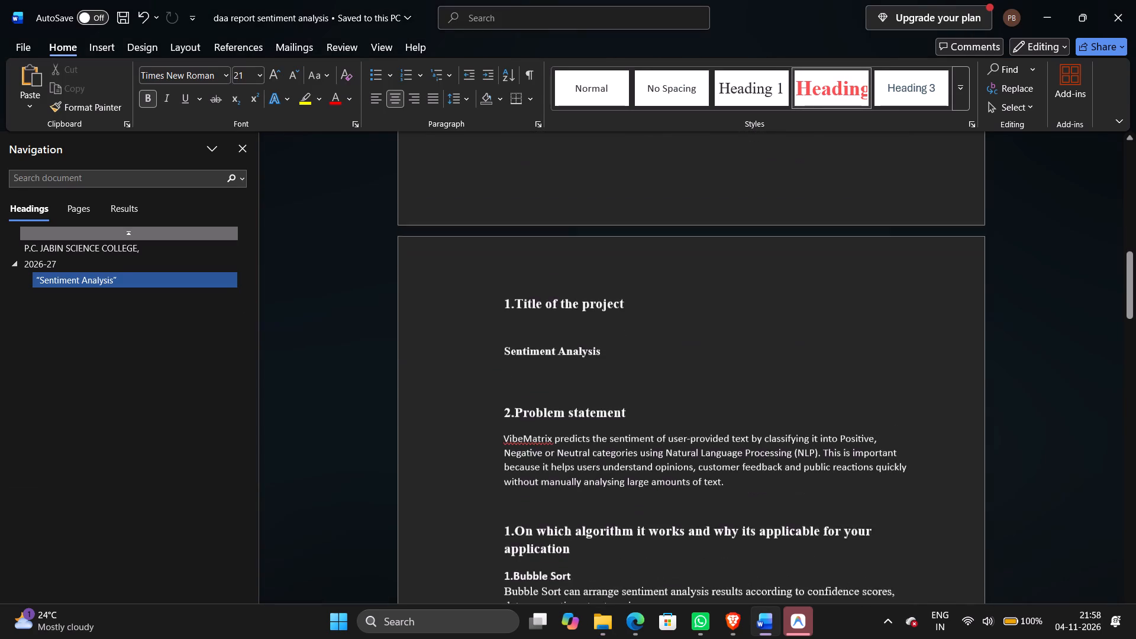
{"action": "scroll", "coordinate": [551, 230], "scroll_direction": "up", "scroll_amount": 11}
Switch back to File Explorer and share the "daa report sentiment analysis" file through WhatsApp.
{"action": "key", "text": "alt+Tab"}
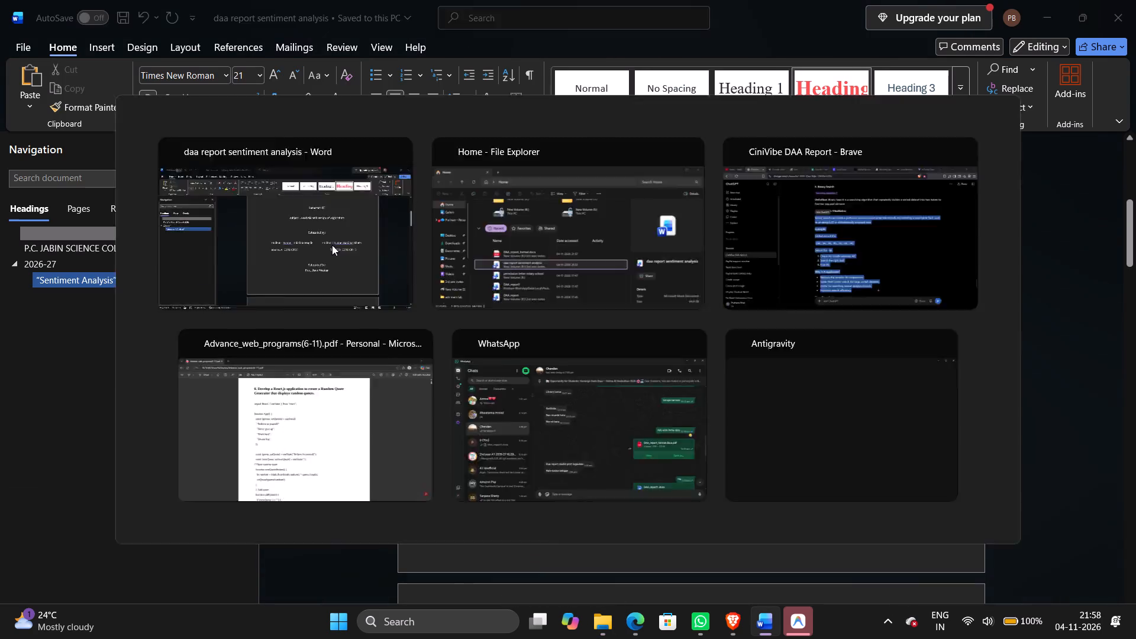
{"action": "right_click", "coordinate": [296, 305]}
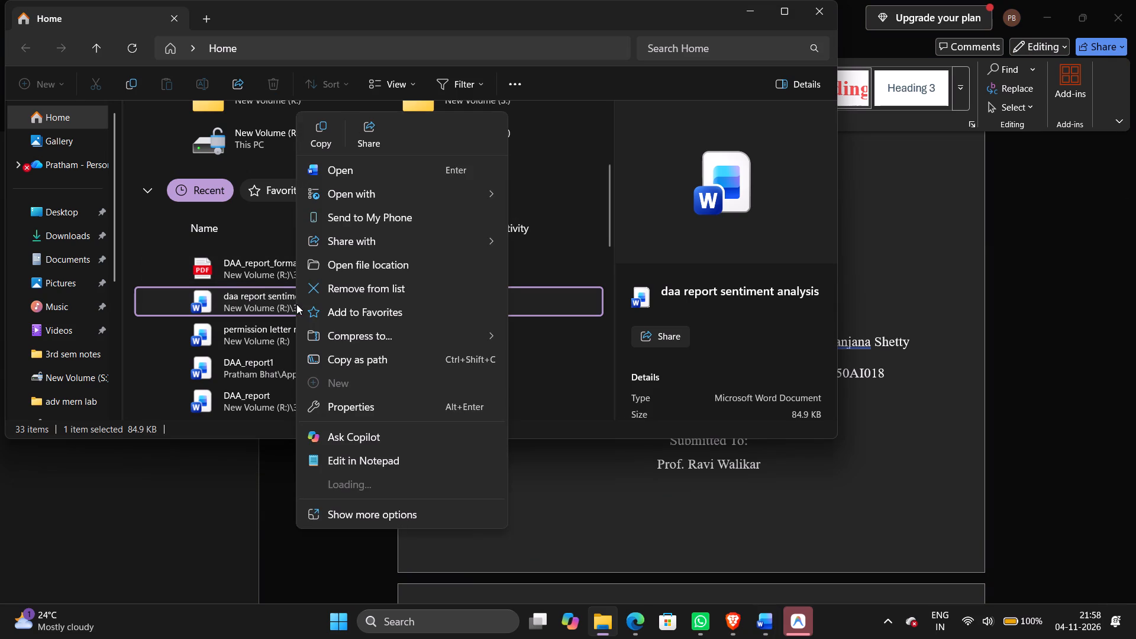
{"action": "left_click", "coordinate": [366, 138]}
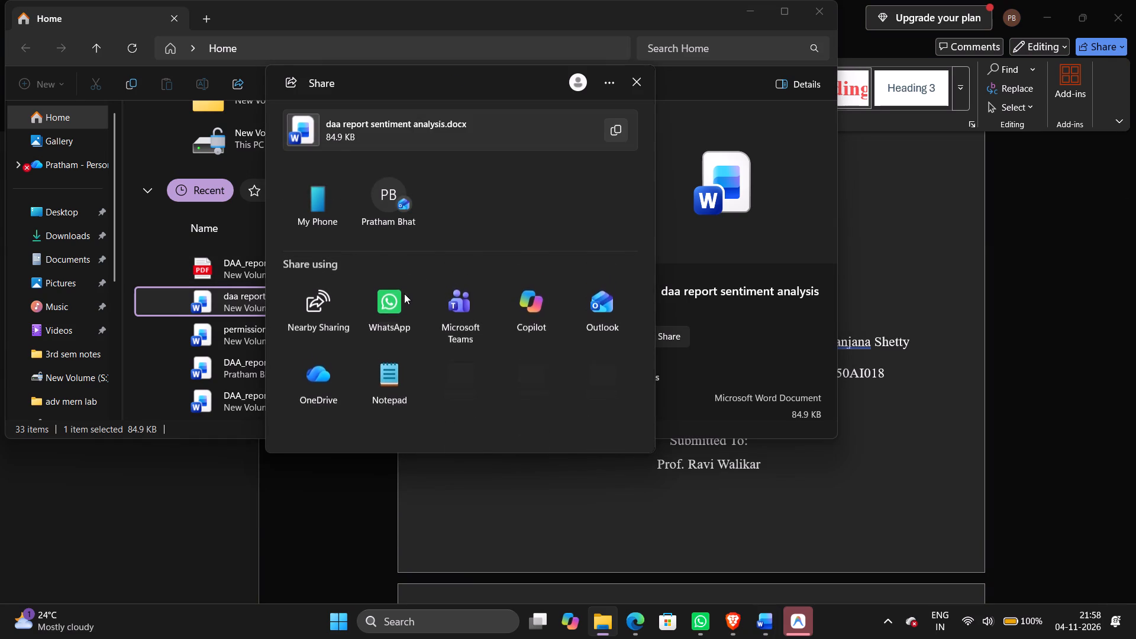
{"action": "left_click", "coordinate": [401, 302]}
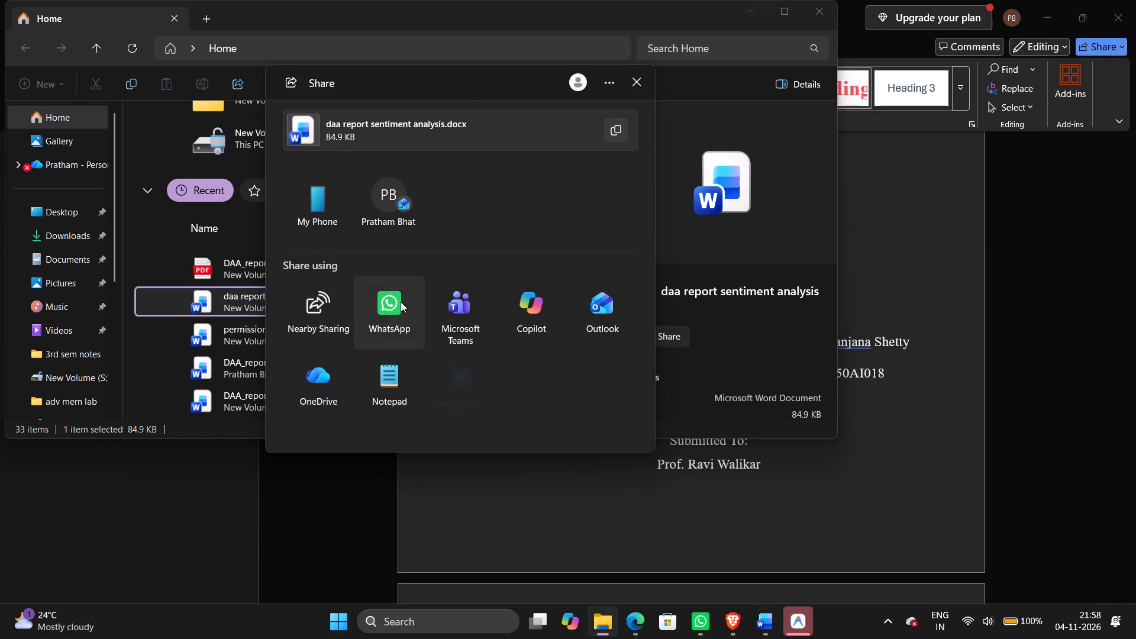
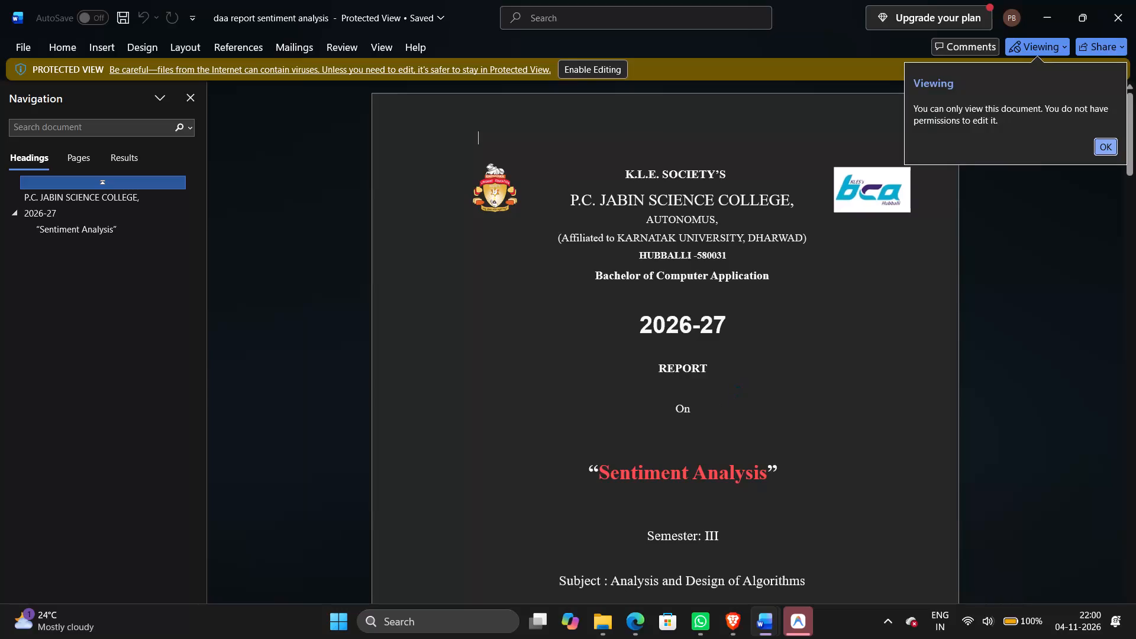
Review the cover page of the "daa report sentiment analysis" document in Word, from the college heading to the submission details.
{"action": "scroll", "coordinate": [705, 457], "scroll_direction": "down", "scroll_amount": 14}
{"action": "scroll", "coordinate": [705, 457], "scroll_direction": "up", "scroll_amount": 6}
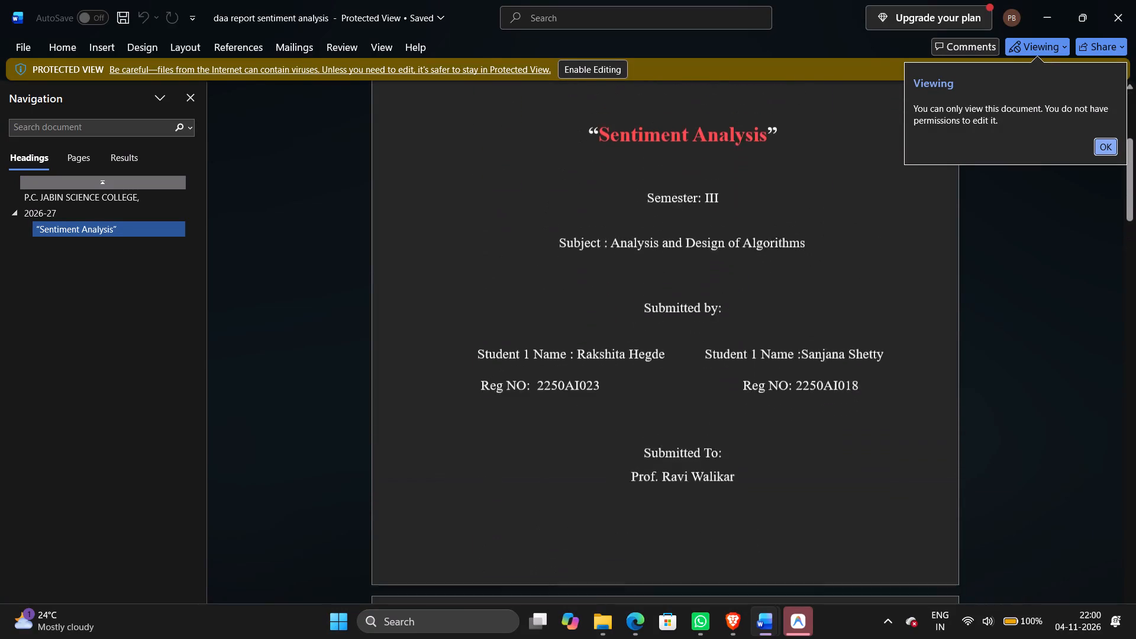
{"action": "scroll", "coordinate": [705, 457], "scroll_direction": "up", "scroll_amount": 7}
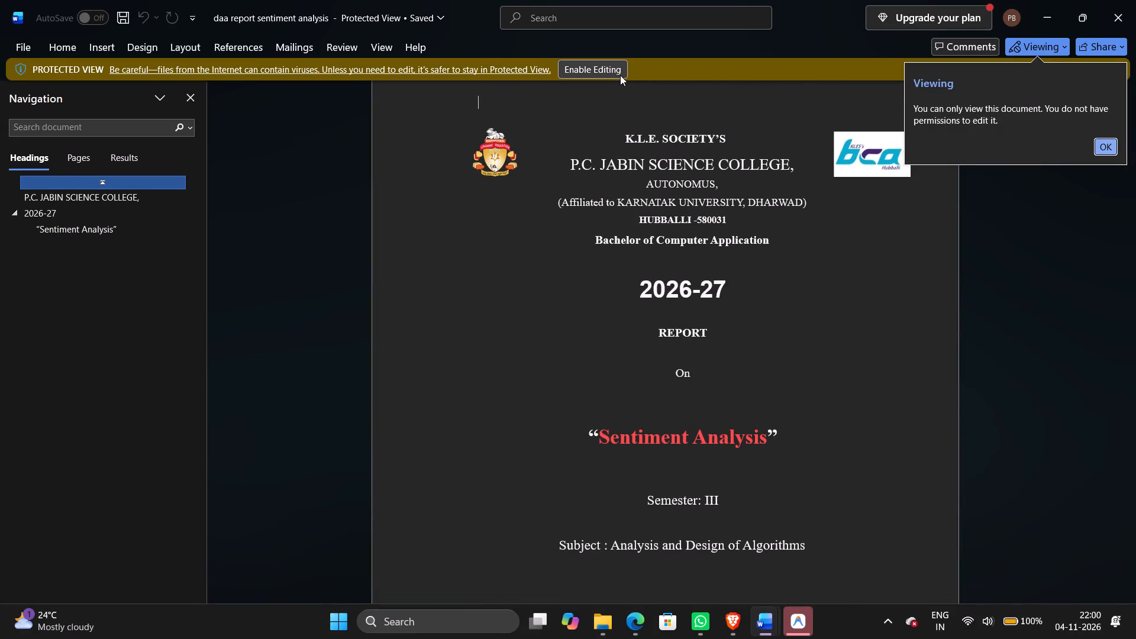
Enable editing for the "daa report sentiment analysis" document and check the submission details on its cover page.
{"action": "left_click", "coordinate": [620, 75]}
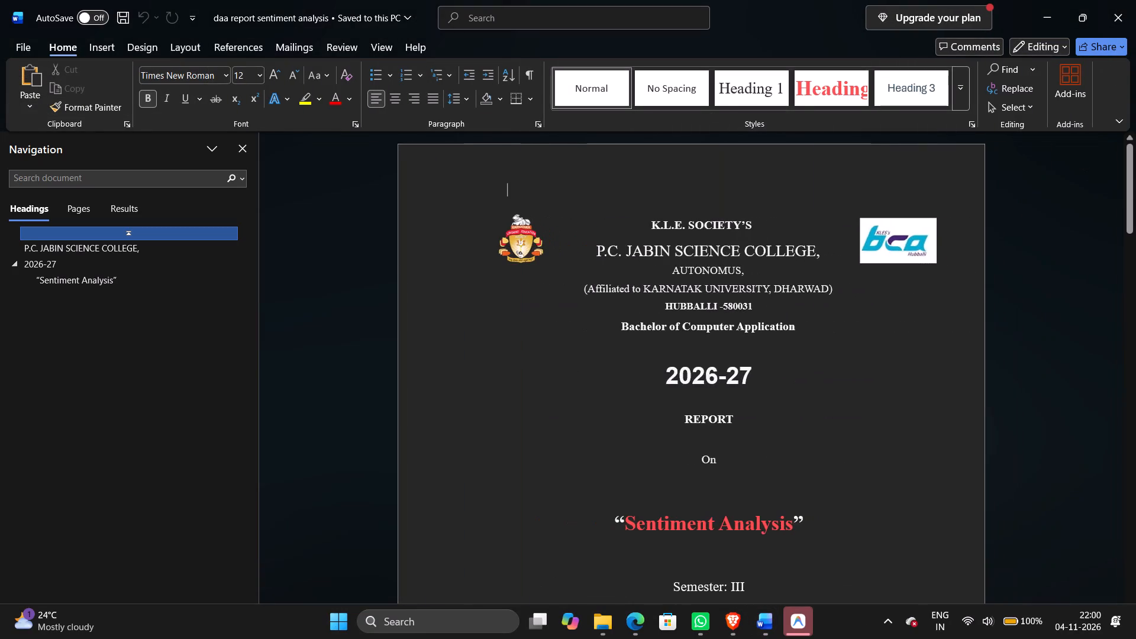
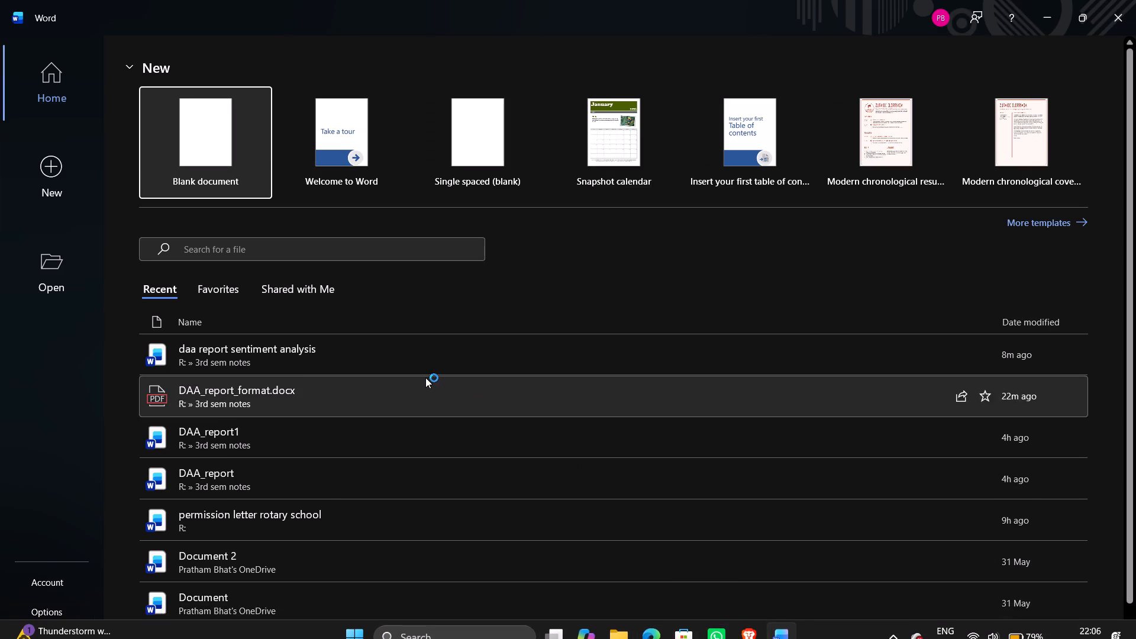
{"action": "double_click", "coordinate": [417, 358]}
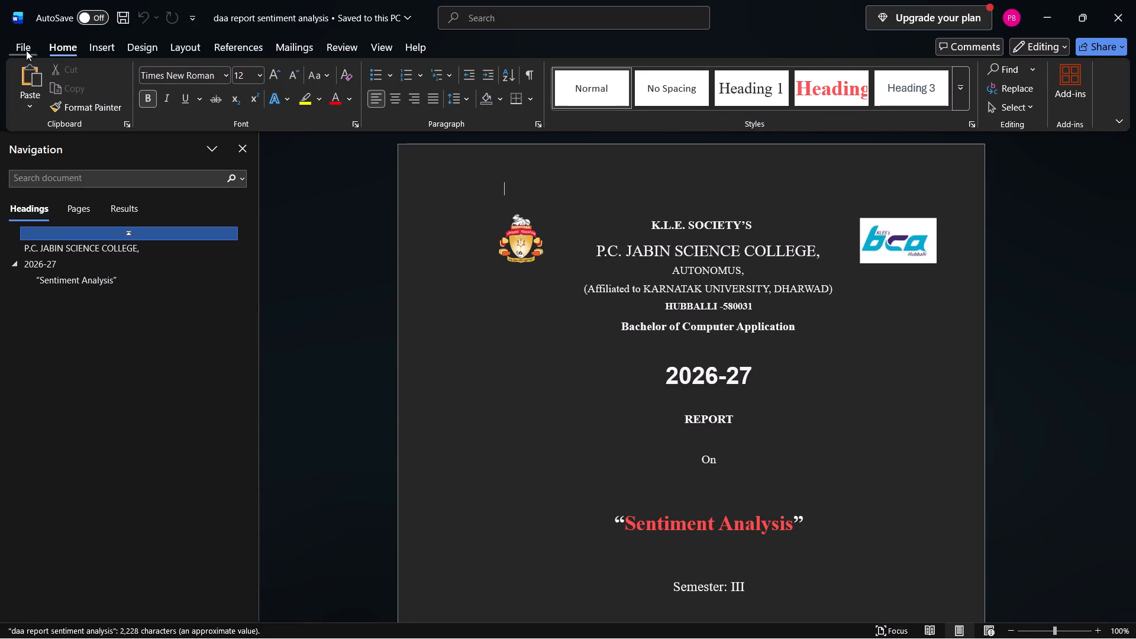
{"action": "left_click", "coordinate": [125, 15]}
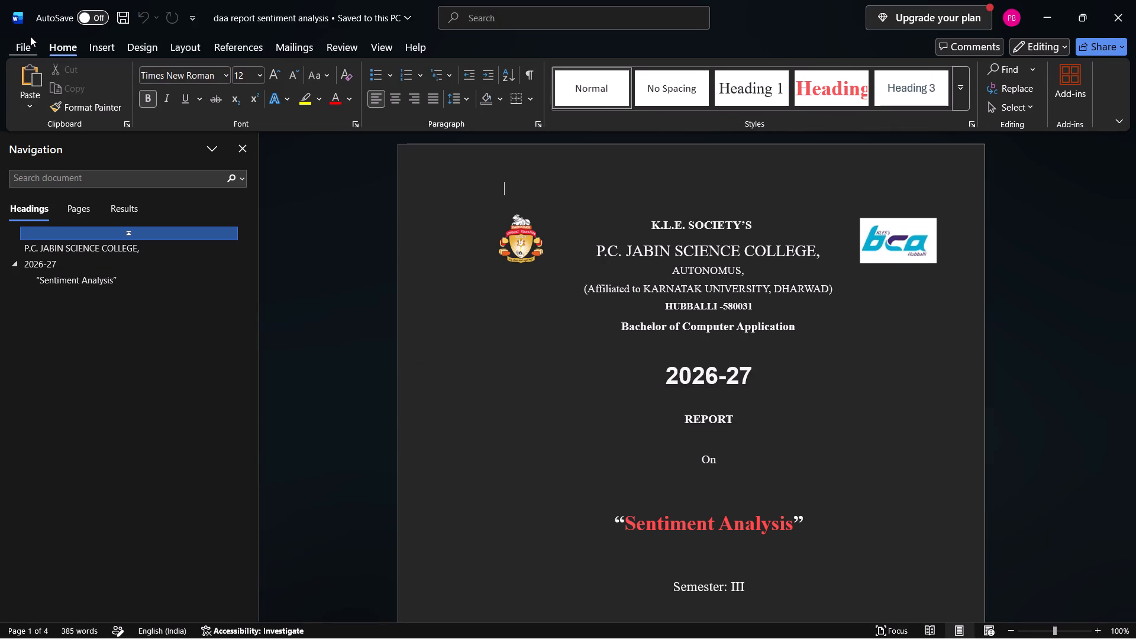
Bring up the Save As locations on This PC for the sentiment analysis report.
{"action": "left_click", "coordinate": [30, 36]}
{"action": "left_click", "coordinate": [67, 279]}
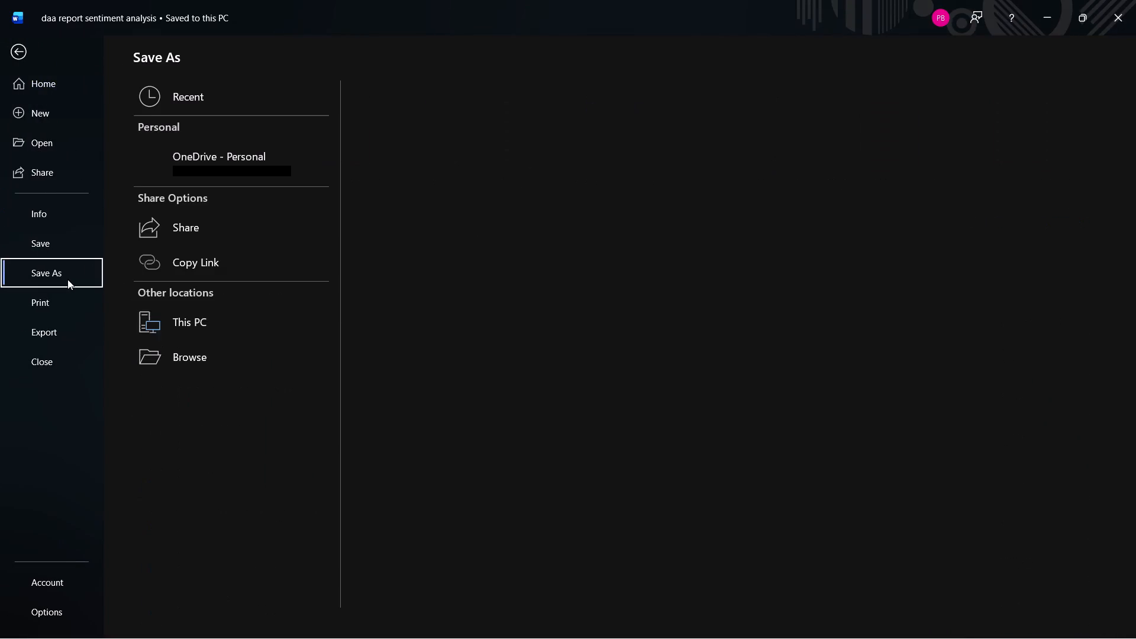
{"action": "left_click", "coordinate": [235, 329]}
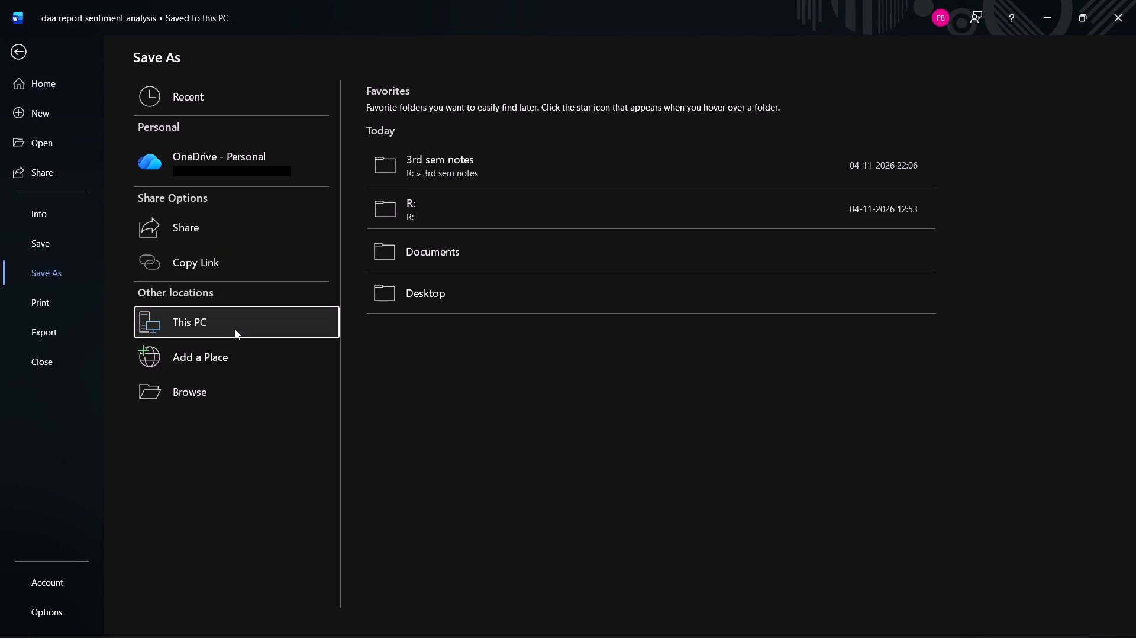
{"action": "left_click", "coordinate": [235, 329]}
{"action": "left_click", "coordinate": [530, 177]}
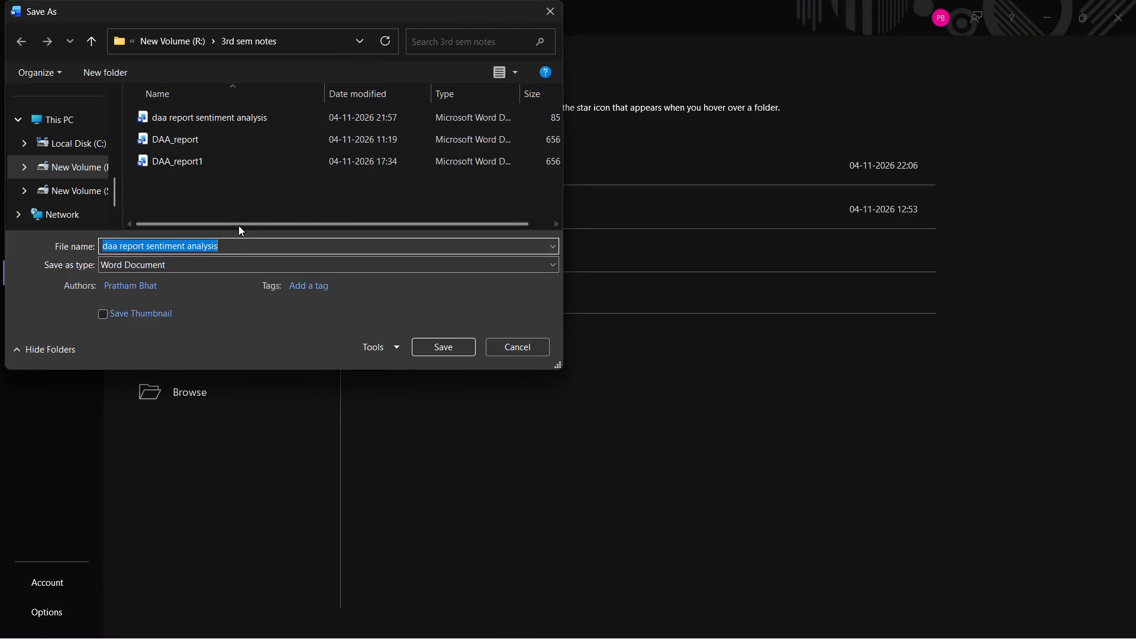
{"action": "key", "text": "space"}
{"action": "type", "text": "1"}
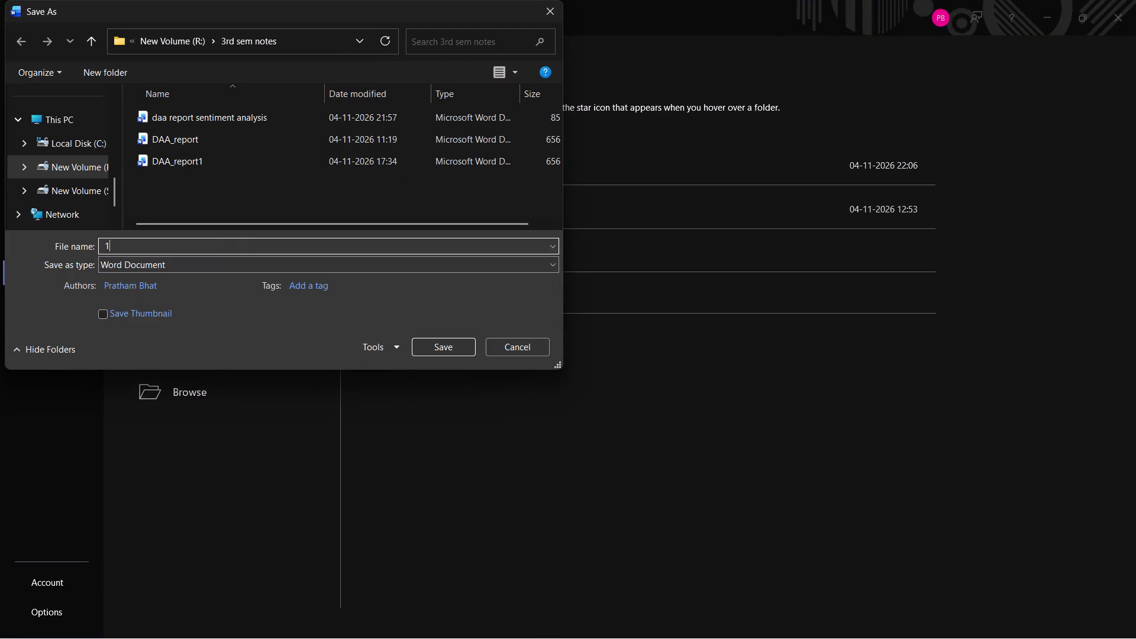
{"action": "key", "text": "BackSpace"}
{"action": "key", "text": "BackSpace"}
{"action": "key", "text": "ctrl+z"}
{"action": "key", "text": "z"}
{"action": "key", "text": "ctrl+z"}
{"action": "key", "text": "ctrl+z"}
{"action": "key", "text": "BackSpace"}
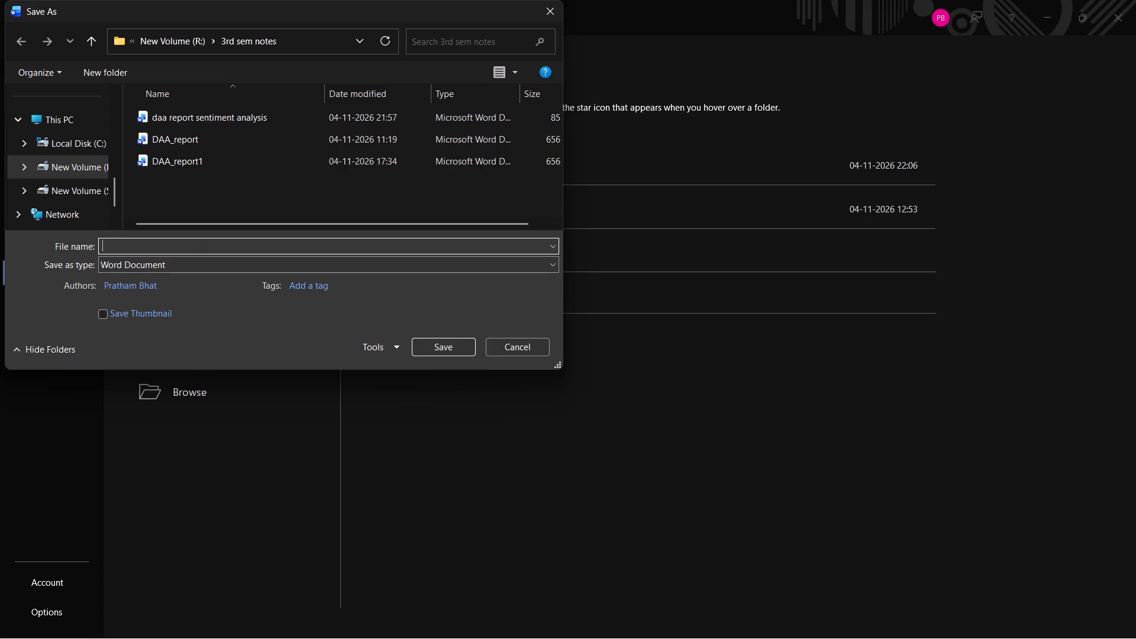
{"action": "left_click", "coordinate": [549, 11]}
Save the report as a PDF named "daa report sentiment analysis 1" in the root of New Volume (R:).
{"action": "double_click", "coordinate": [479, 171]}
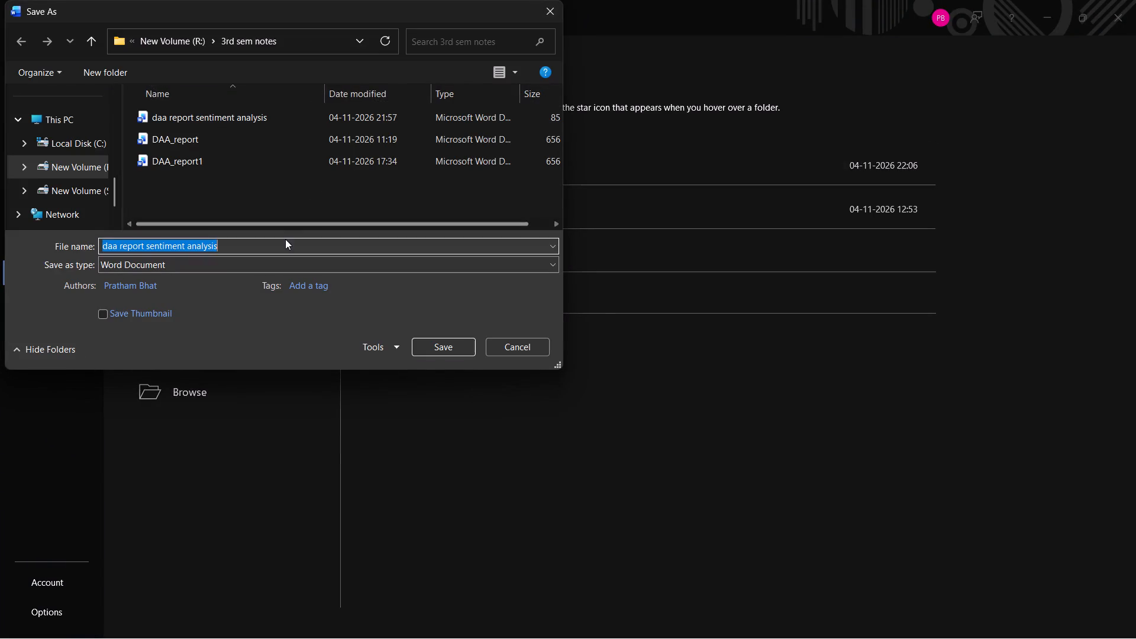
{"action": "left_click", "coordinate": [282, 251]}
{"action": "key", "text": "space"}
{"action": "type", "text": "1"}
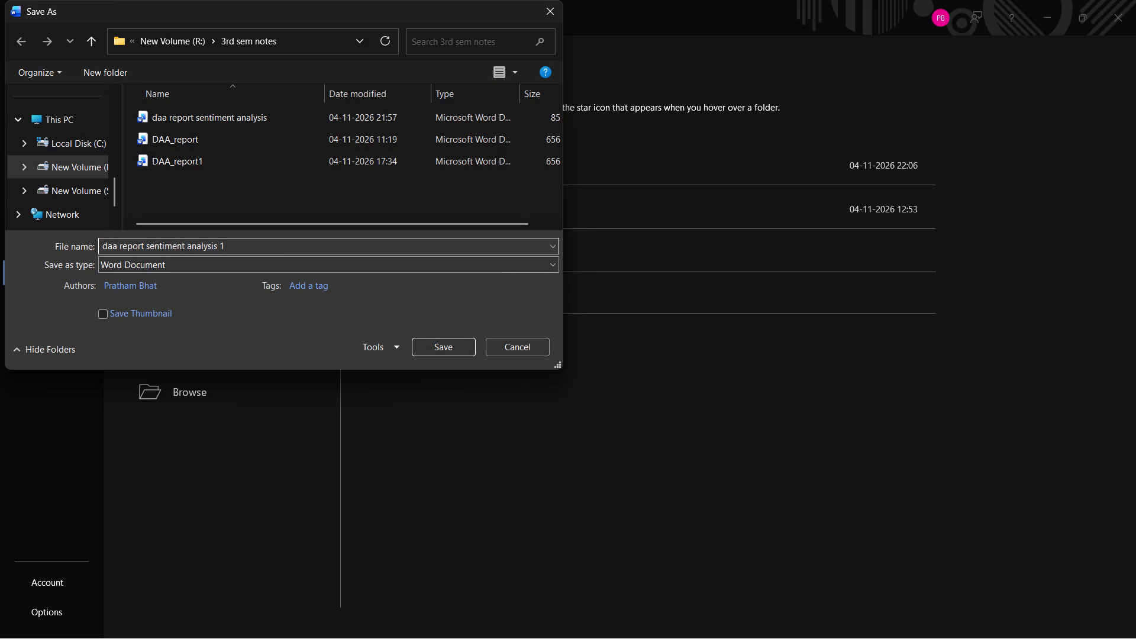
{"action": "left_click", "coordinate": [380, 266]}
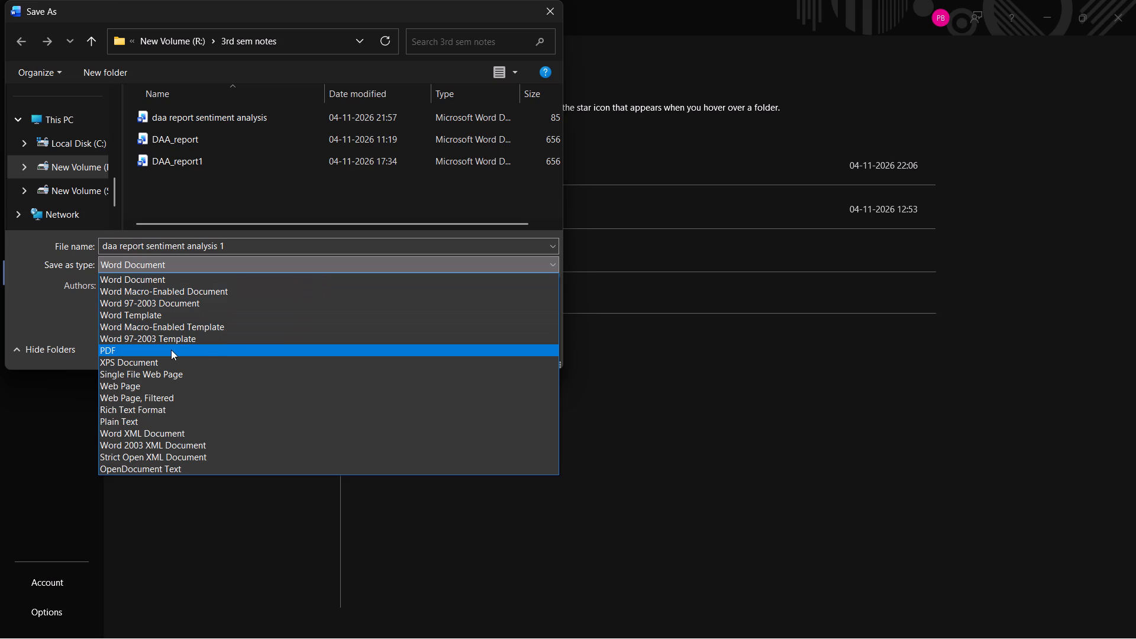
{"action": "left_click", "coordinate": [171, 350]}
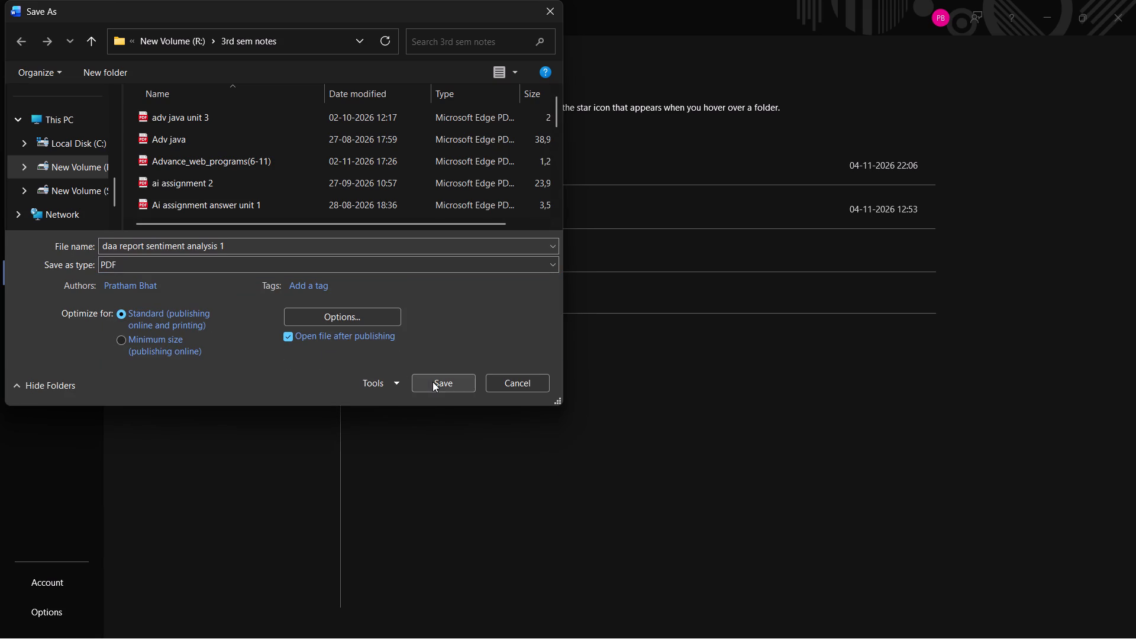
{"action": "scroll", "coordinate": [353, 173], "scroll_direction": "down", "scroll_amount": 5}
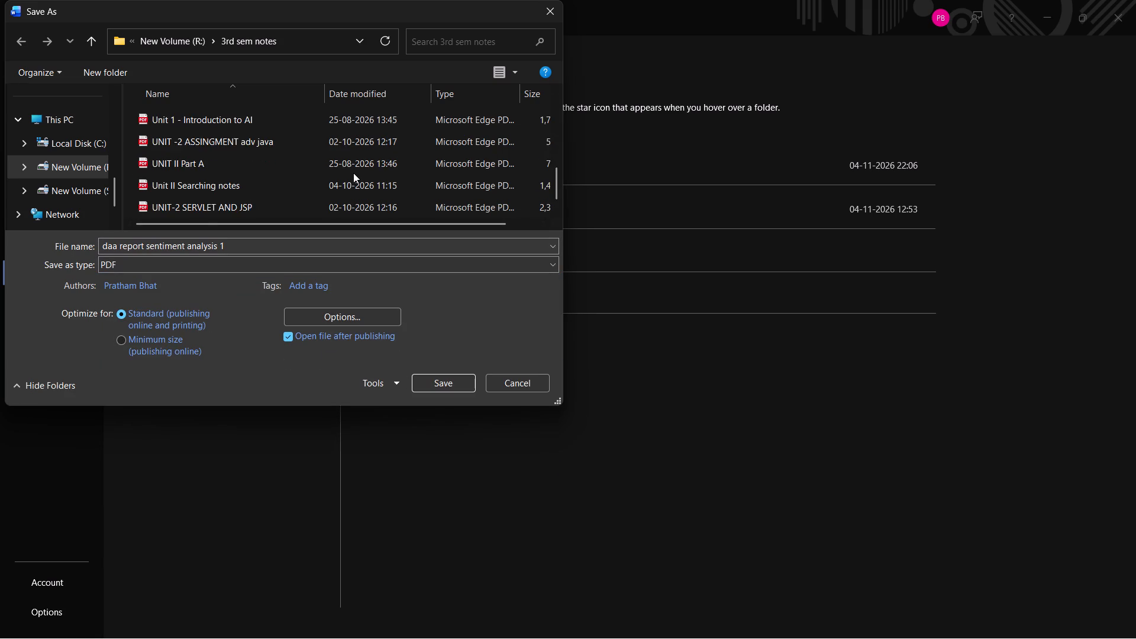
{"action": "scroll", "coordinate": [353, 173], "scroll_direction": "down", "scroll_amount": 5}
{"action": "scroll", "coordinate": [285, 143], "scroll_direction": "down", "scroll_amount": 4}
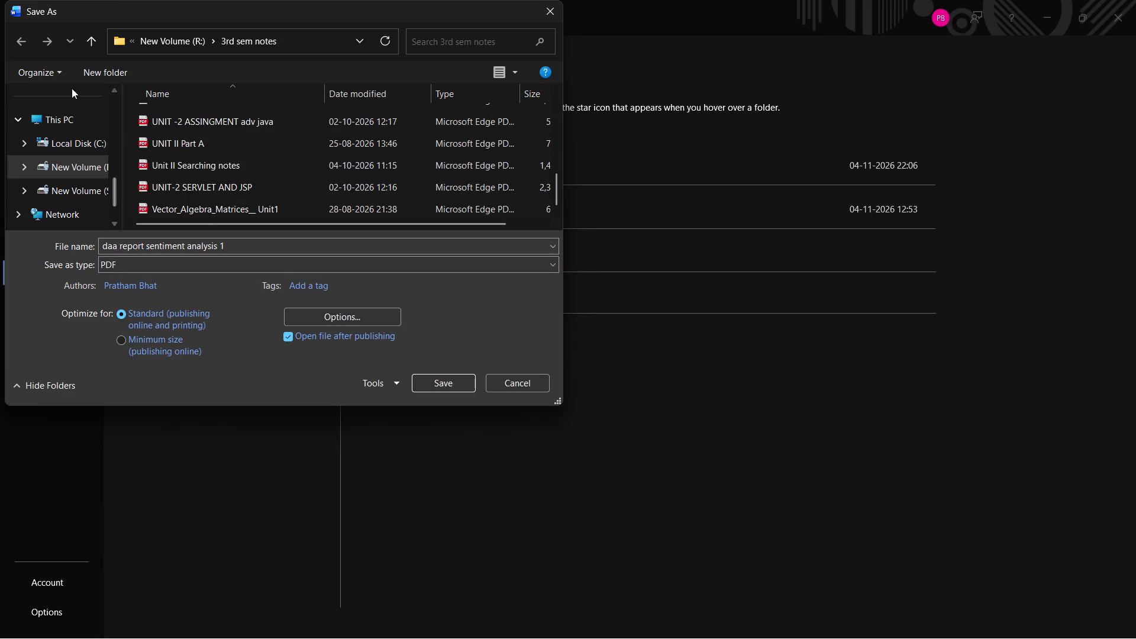
{"action": "left_click", "coordinate": [183, 43]}
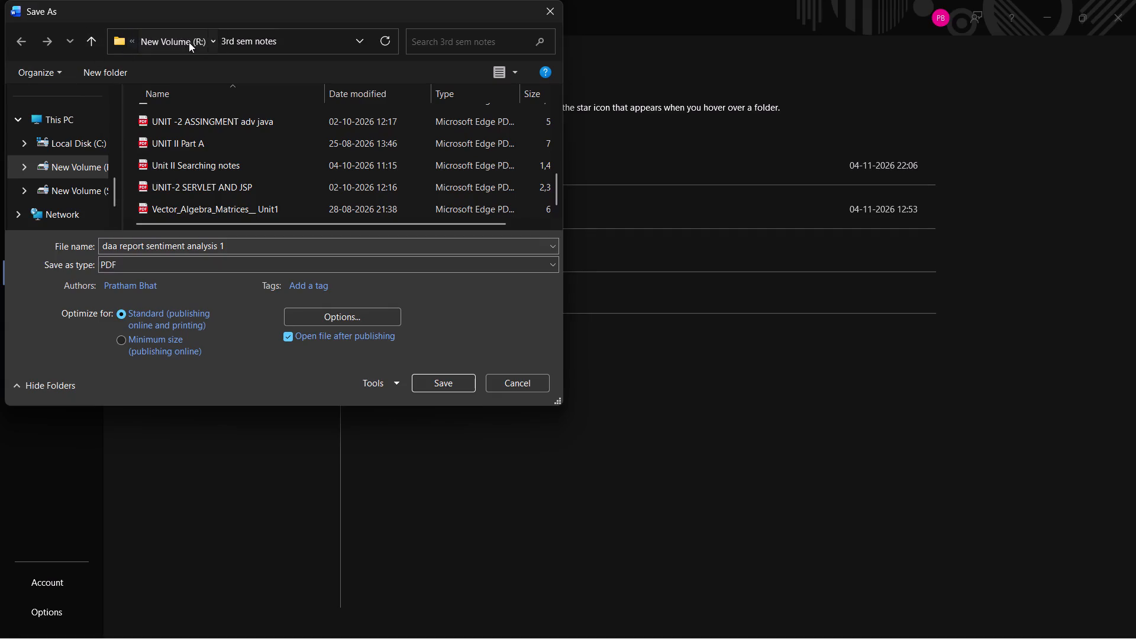
{"action": "scroll", "coordinate": [238, 176], "scroll_direction": "down", "scroll_amount": 10}
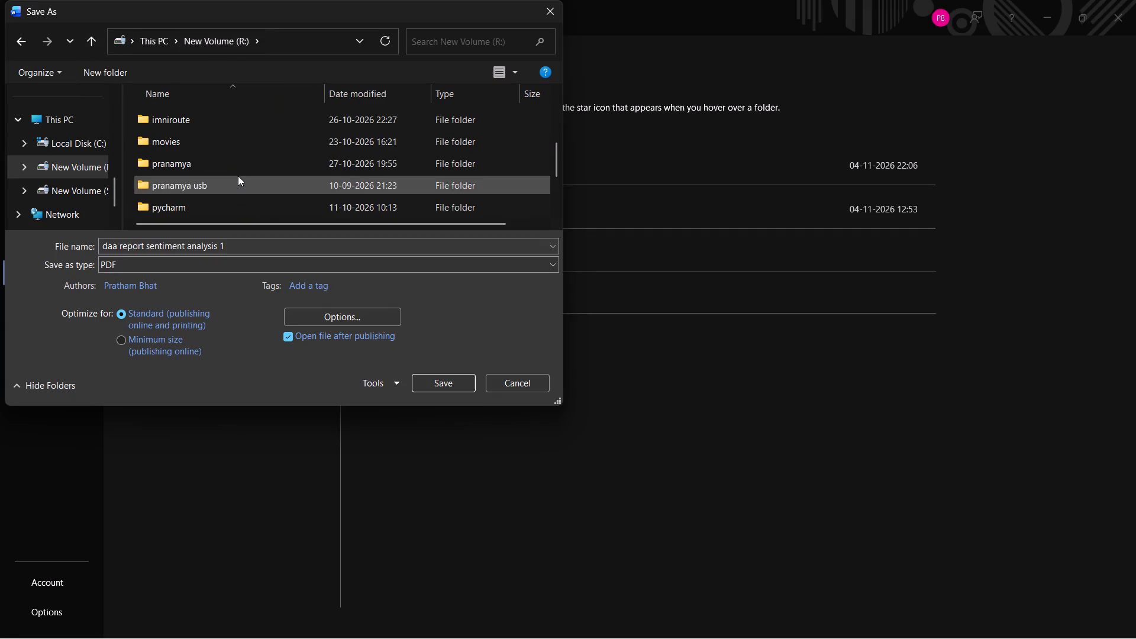
{"action": "scroll", "coordinate": [238, 176], "scroll_direction": "down", "scroll_amount": 3}
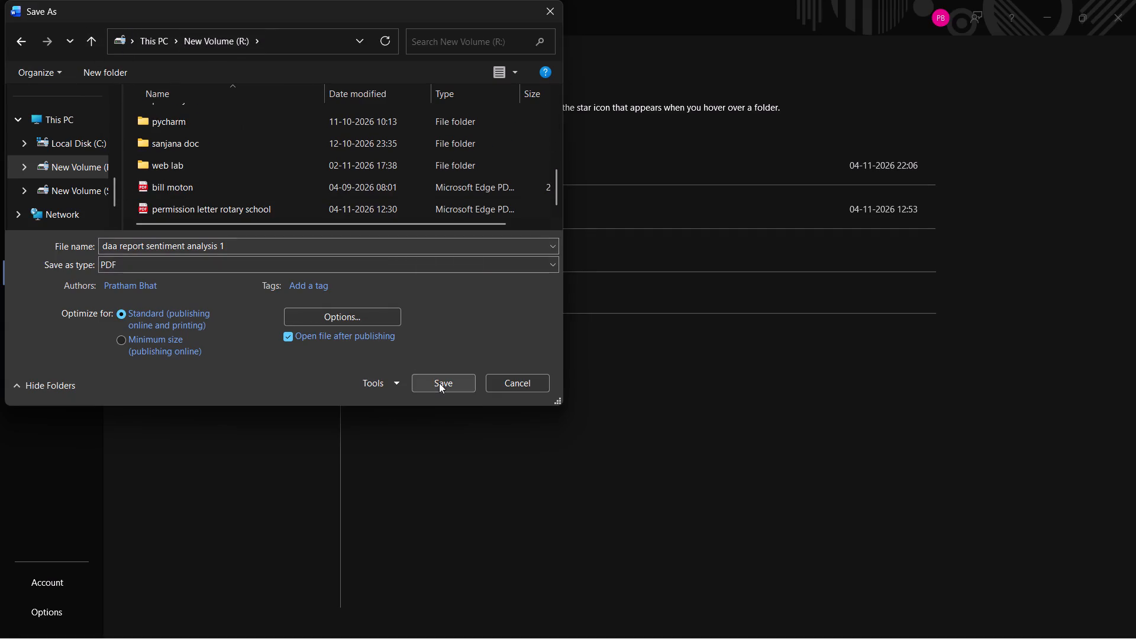
{"action": "left_click", "coordinate": [439, 383]}
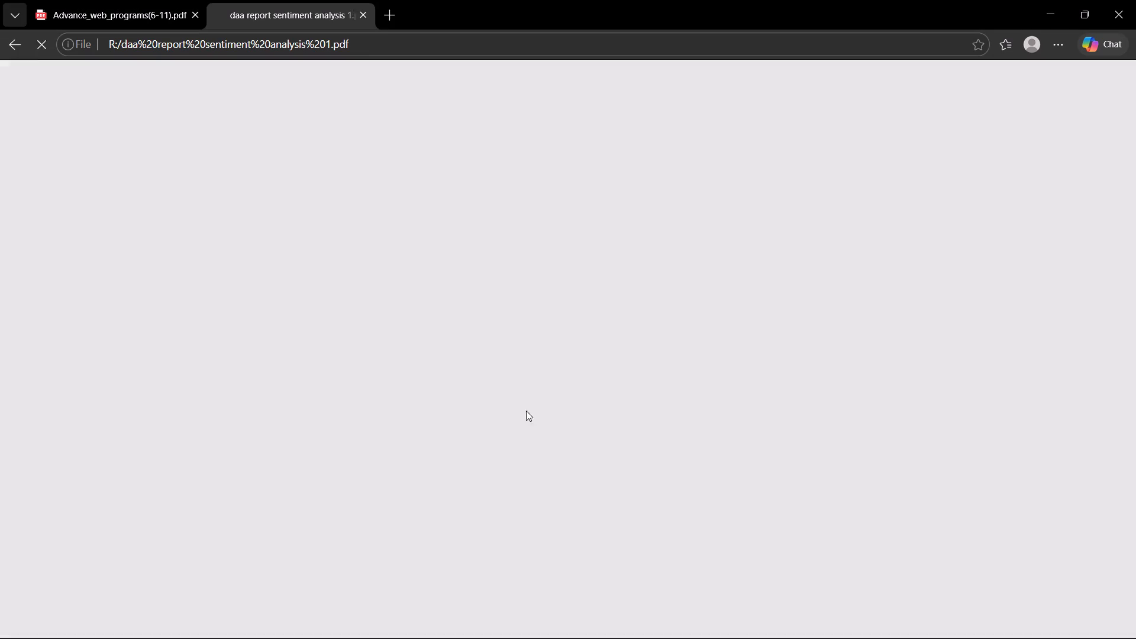
{"action": "scroll", "coordinate": [733, 344], "scroll_direction": "down", "scroll_amount": 9}
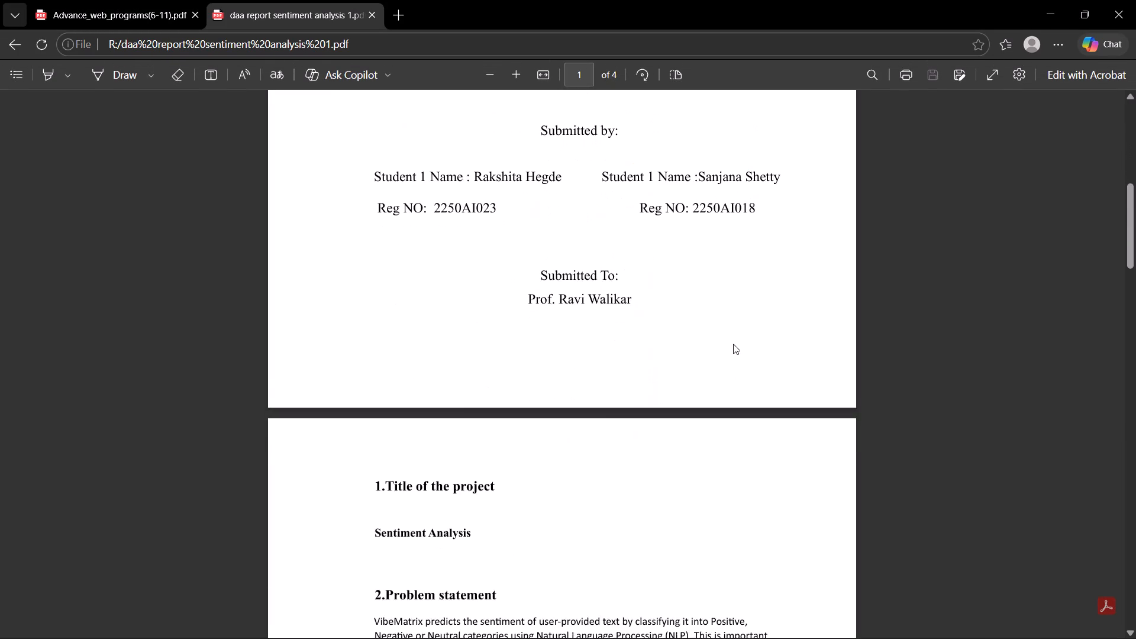
{"action": "scroll", "coordinate": [733, 344], "scroll_direction": "down", "scroll_amount": 11}
{"action": "scroll", "coordinate": [733, 344], "scroll_direction": "down", "scroll_amount": 20}
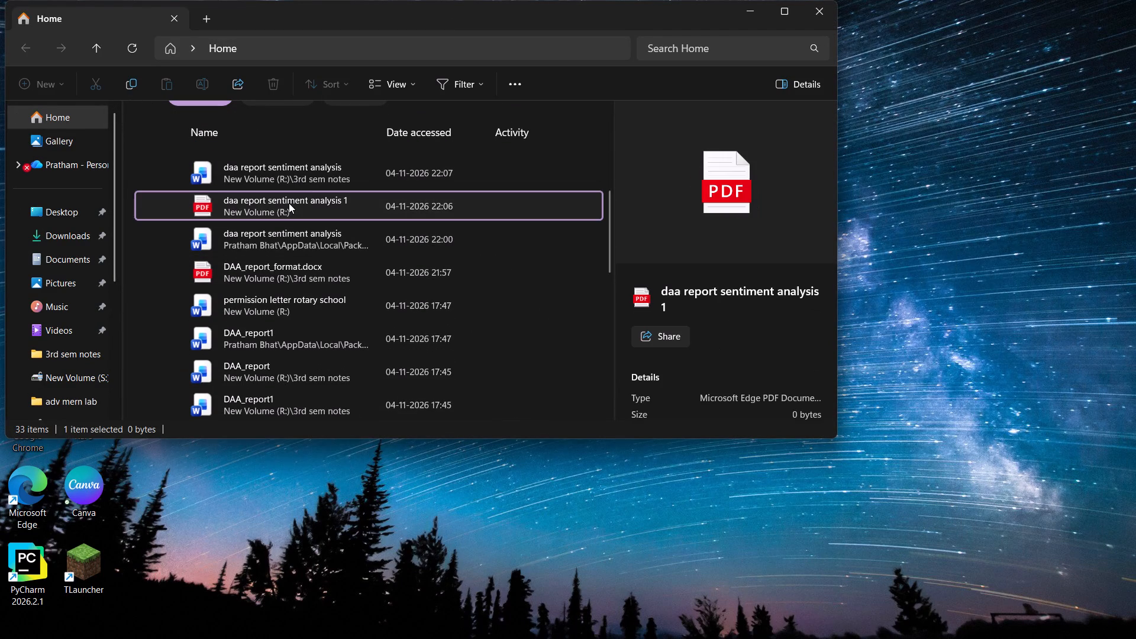
{"action": "right_click", "coordinate": [289, 203]}
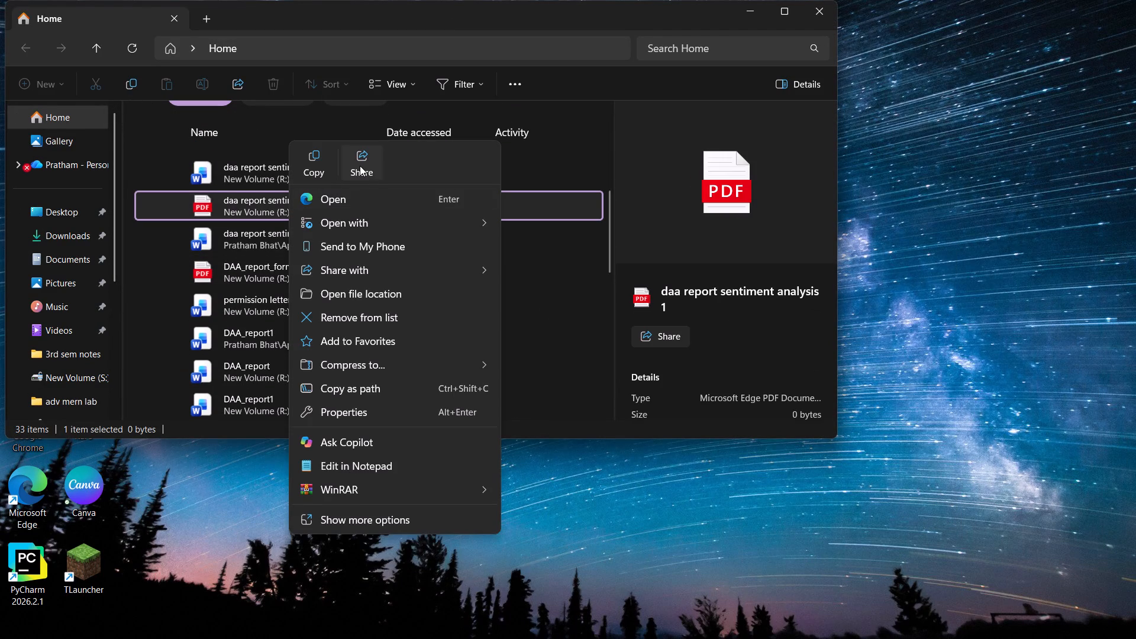
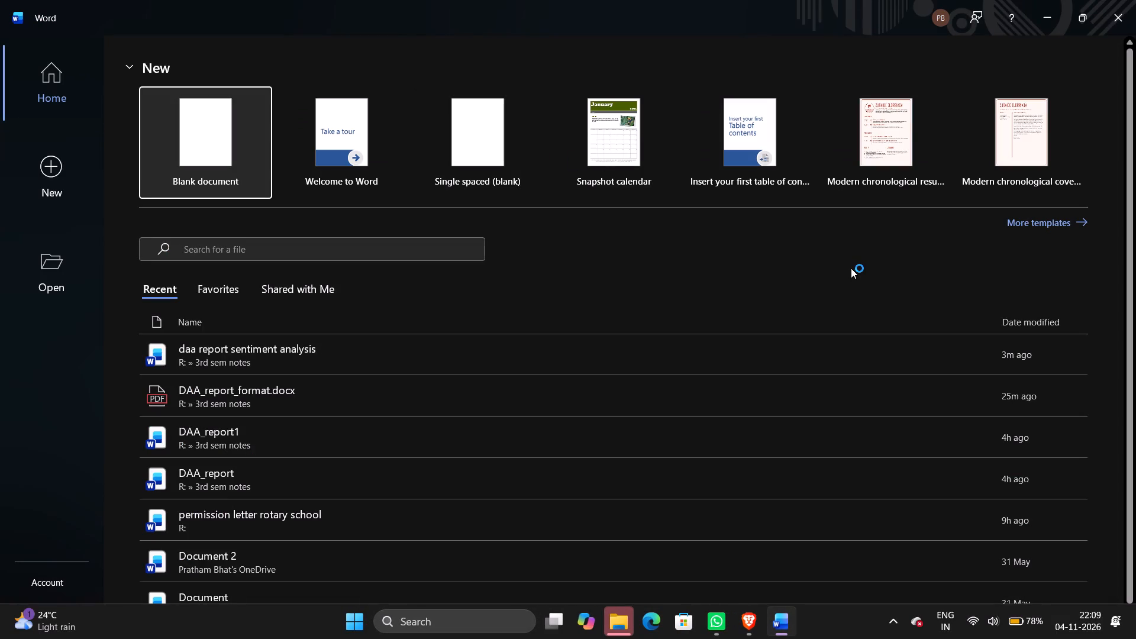
Reopen the recent Word document "daa report sentiment analysis" from the 3rd sem notes folder and view its cover page.
{"action": "double_click", "coordinate": [286, 353]}
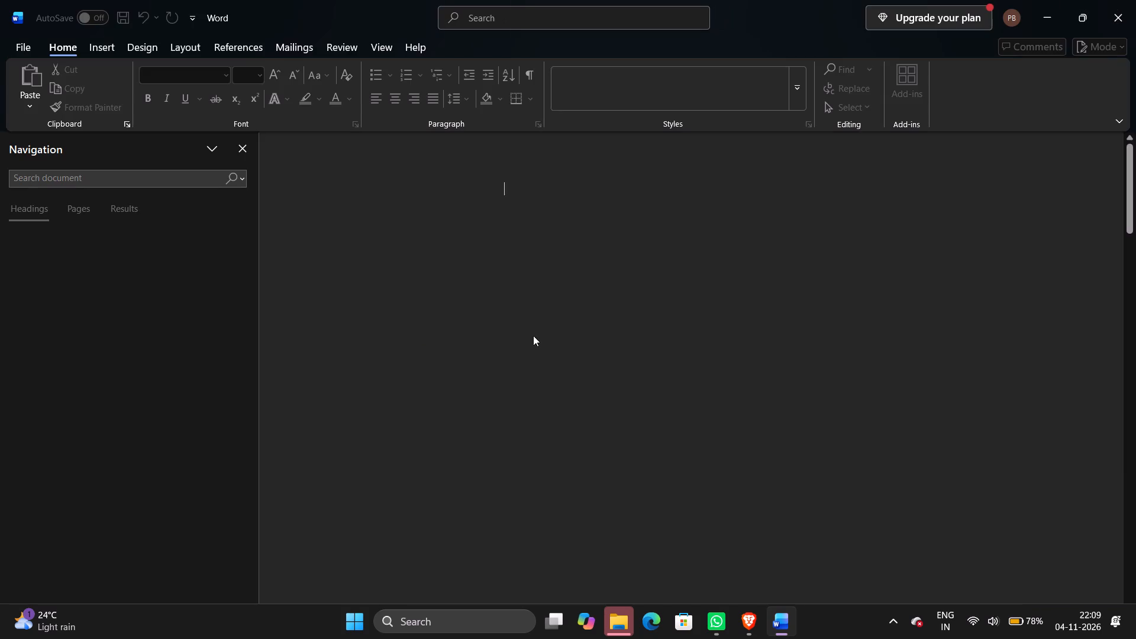
{"action": "scroll", "coordinate": [533, 335], "scroll_direction": "down", "scroll_amount": 8}
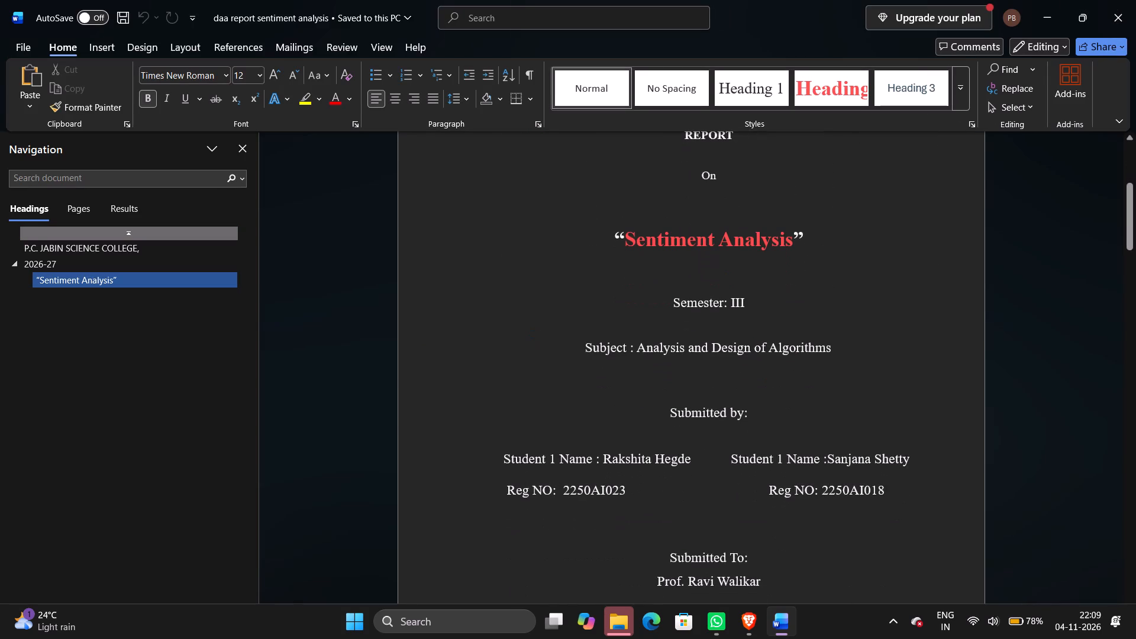
Correct the second student's label on the cover page to "Student 2 Name".
{"action": "left_click", "coordinate": [783, 458]}
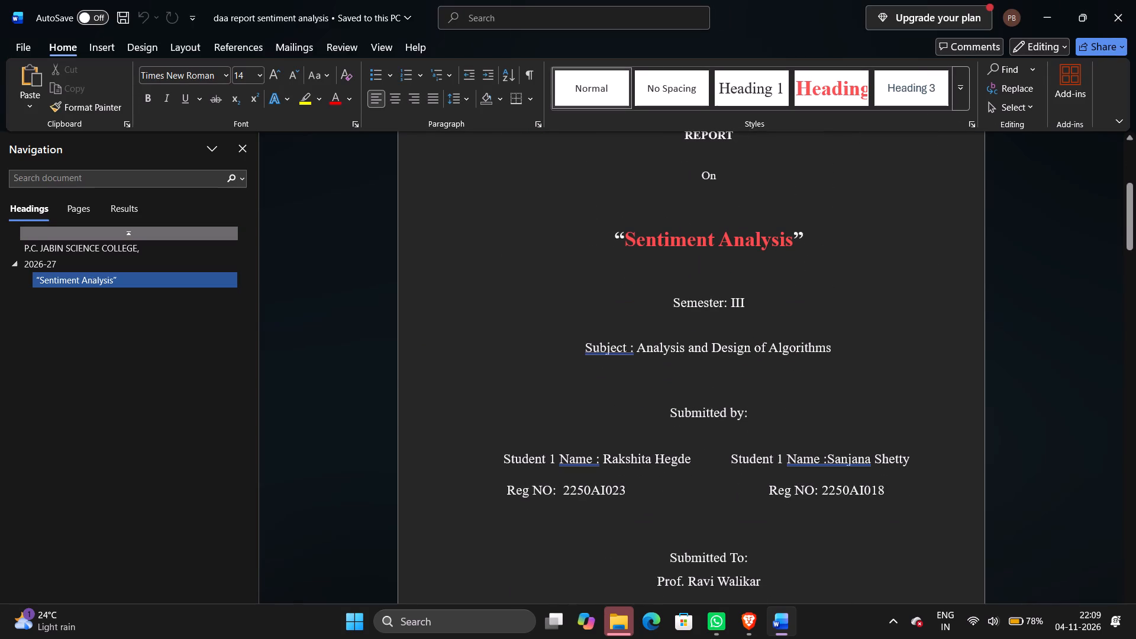
{"action": "key", "text": "BackSpace"}
{"action": "key", "text": "2"}
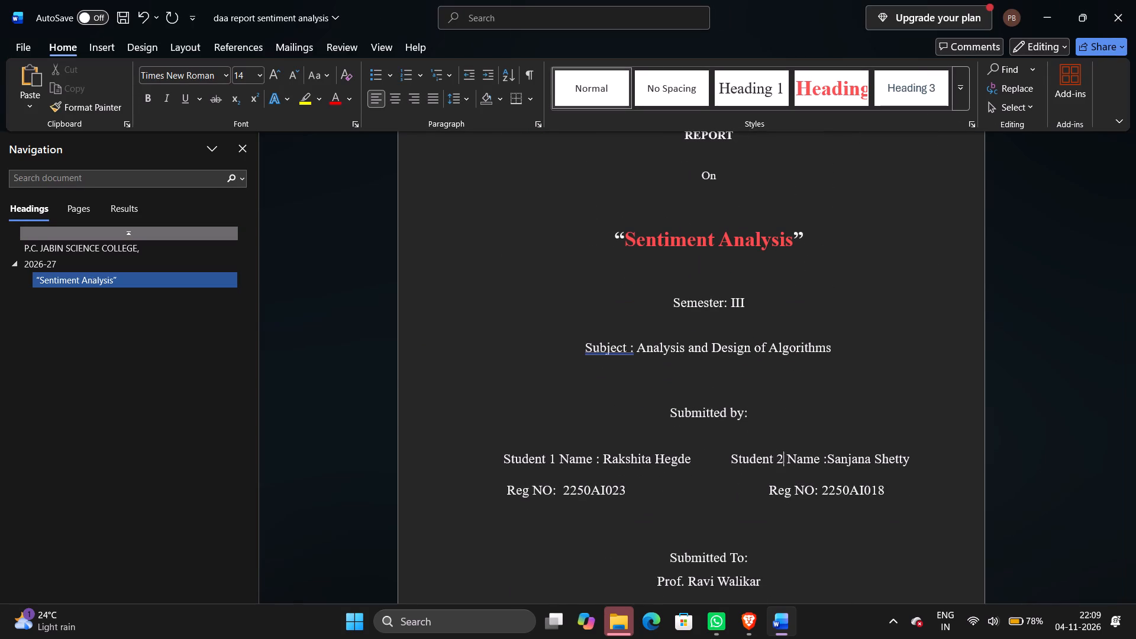
Start saving a copy of the corrected report in the "3rd sem notes" folder on R:, opening its file name for editing.
{"action": "scroll", "coordinate": [753, 443], "scroll_direction": "down", "scroll_amount": 10}
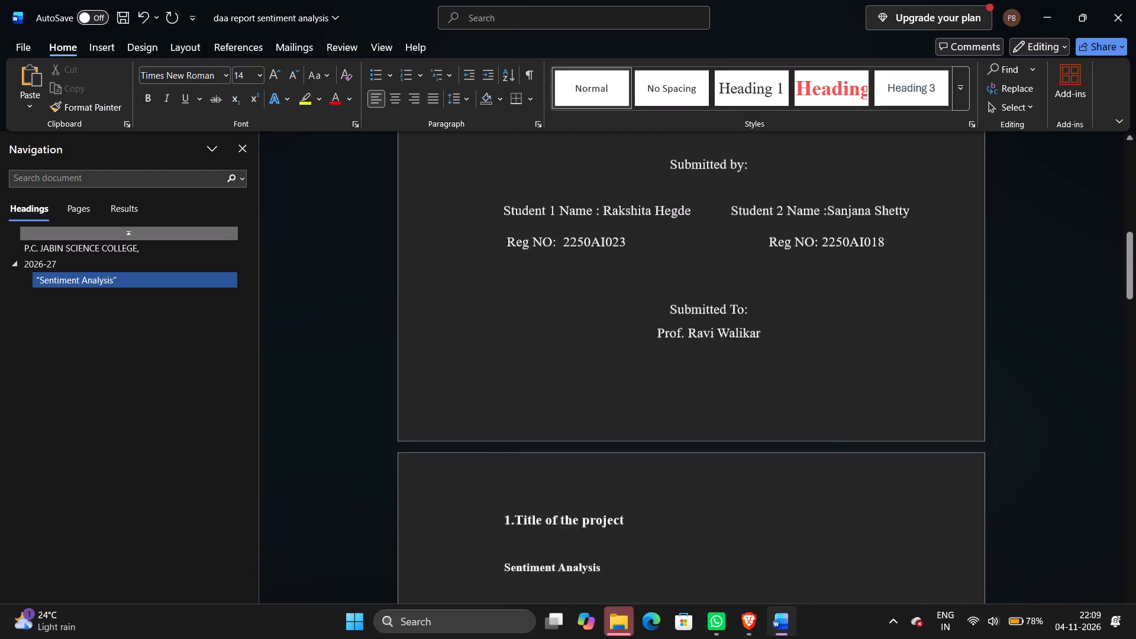
{"action": "scroll", "coordinate": [753, 443], "scroll_direction": "down", "scroll_amount": 6}
{"action": "scroll", "coordinate": [751, 443], "scroll_direction": "down", "scroll_amount": 20}
{"action": "scroll", "coordinate": [751, 443], "scroll_direction": "down", "scroll_amount": 6}
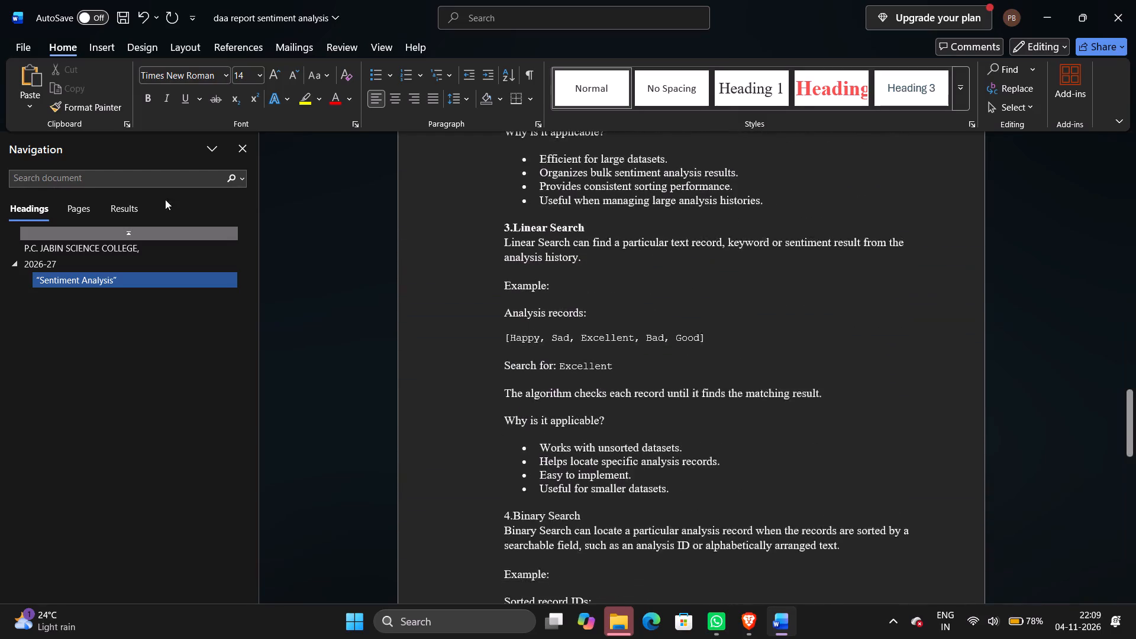
{"action": "left_click", "coordinate": [23, 50]}
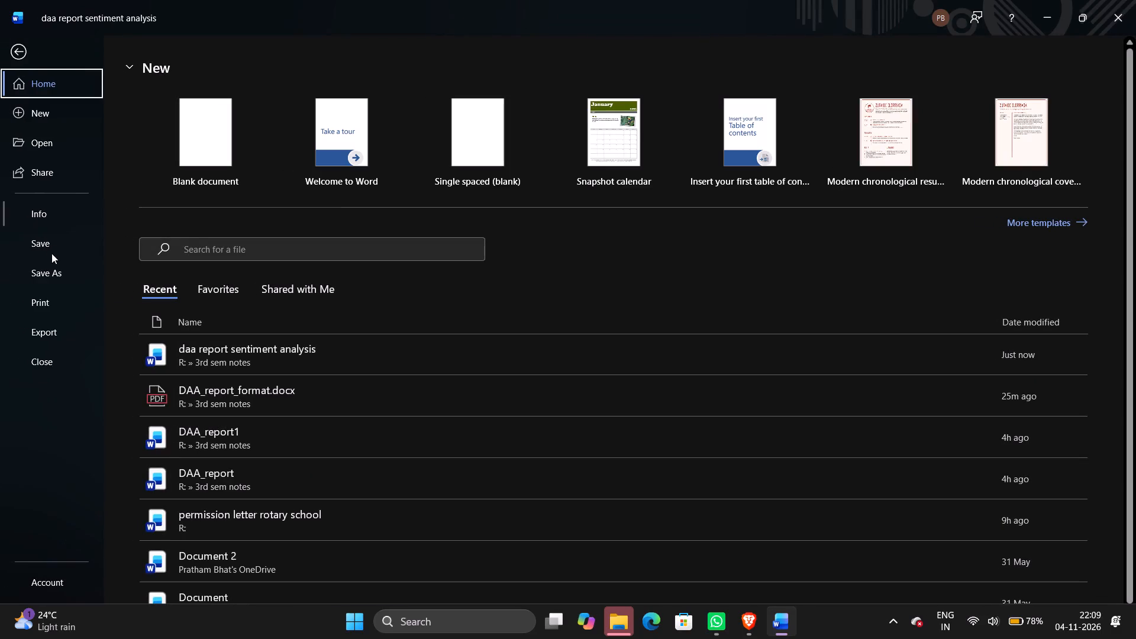
{"action": "left_click", "coordinate": [55, 268]}
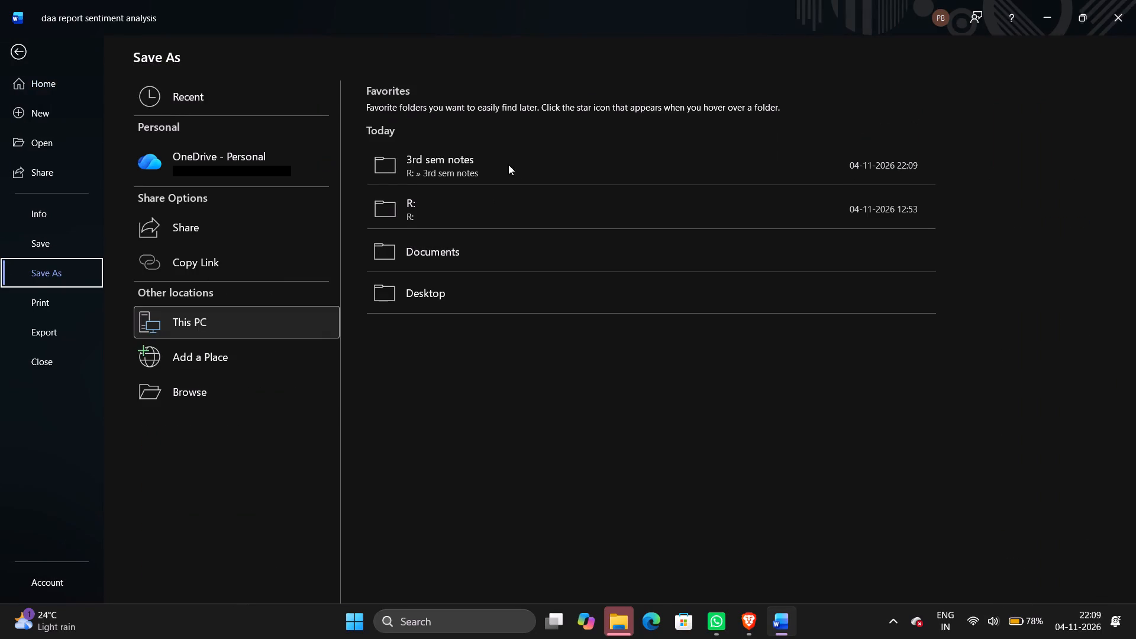
{"action": "left_click", "coordinate": [508, 164]}
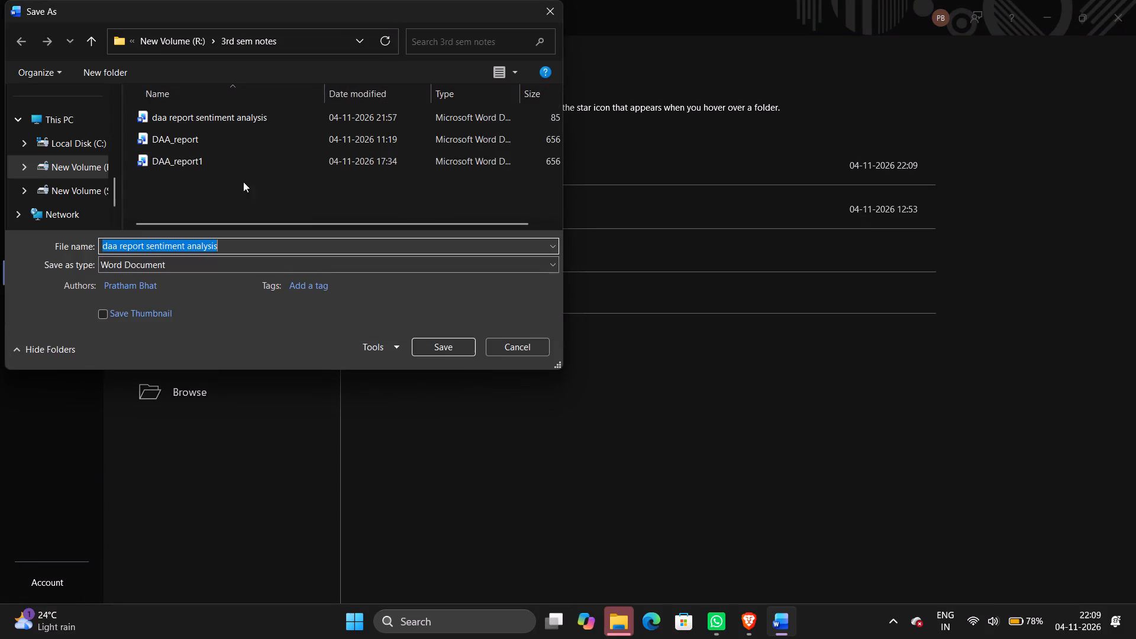
{"action": "left_click", "coordinate": [230, 247]}
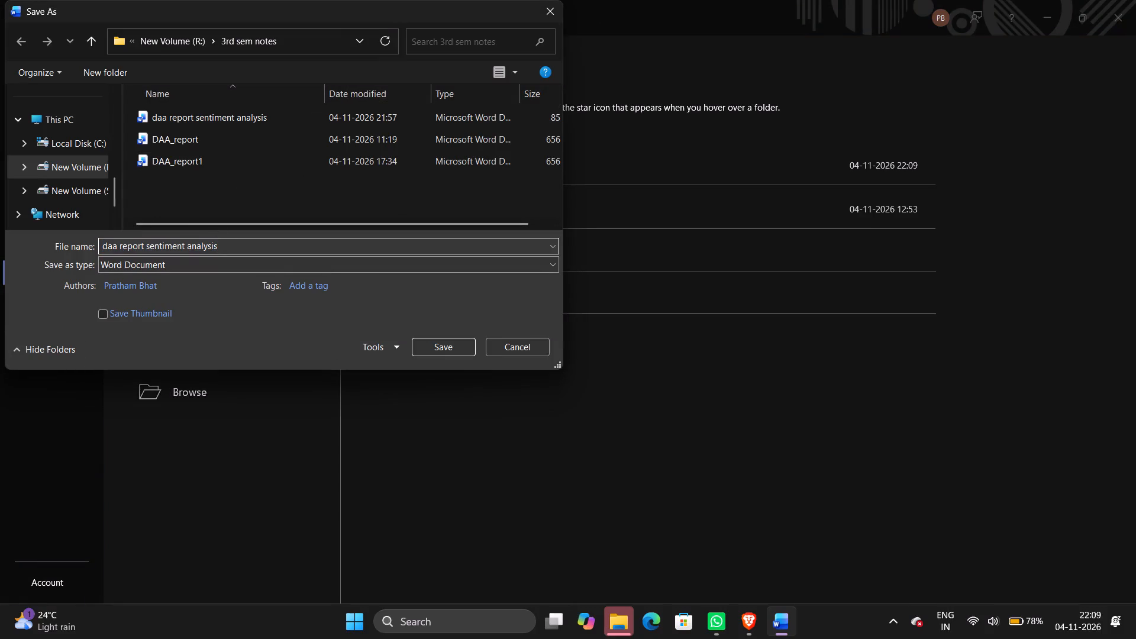
{"action": "key", "text": "space"}
Save the corrected report as the Word document "daa report sentiment analysis 2" directly on New Volume (R:), outside the "3rd sem notes" folder.
{"action": "left_click", "coordinate": [147, 49]}
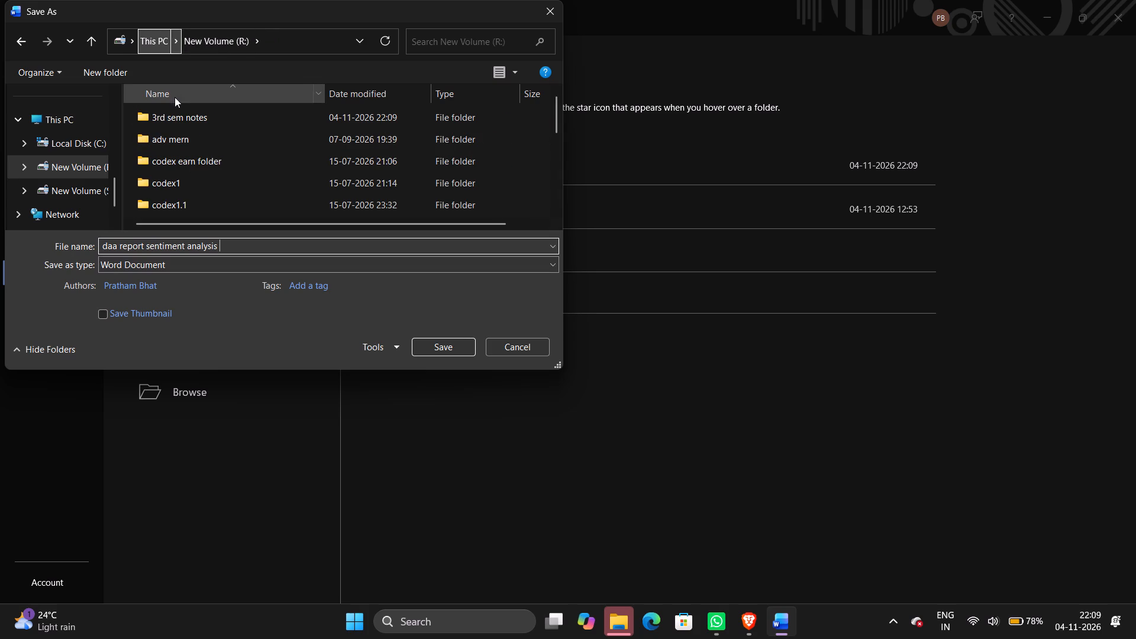
{"action": "scroll", "coordinate": [178, 98], "scroll_direction": "down", "scroll_amount": 16}
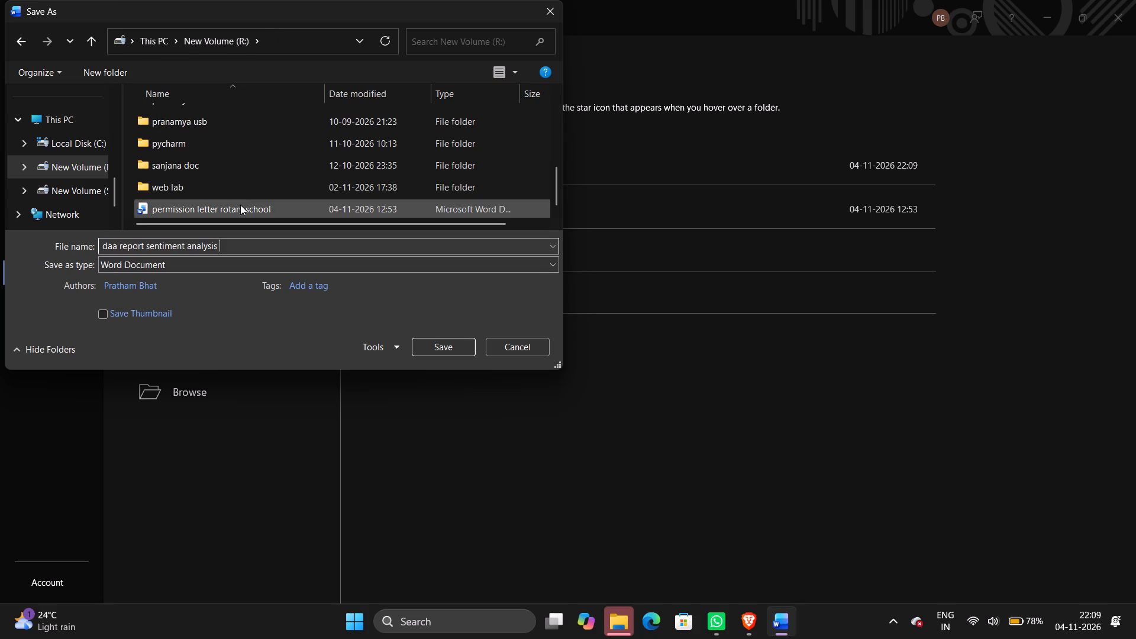
{"action": "scroll", "coordinate": [241, 193], "scroll_direction": "down", "scroll_amount": 6}
{"action": "scroll", "coordinate": [233, 185], "scroll_direction": "up", "scroll_amount": 5}
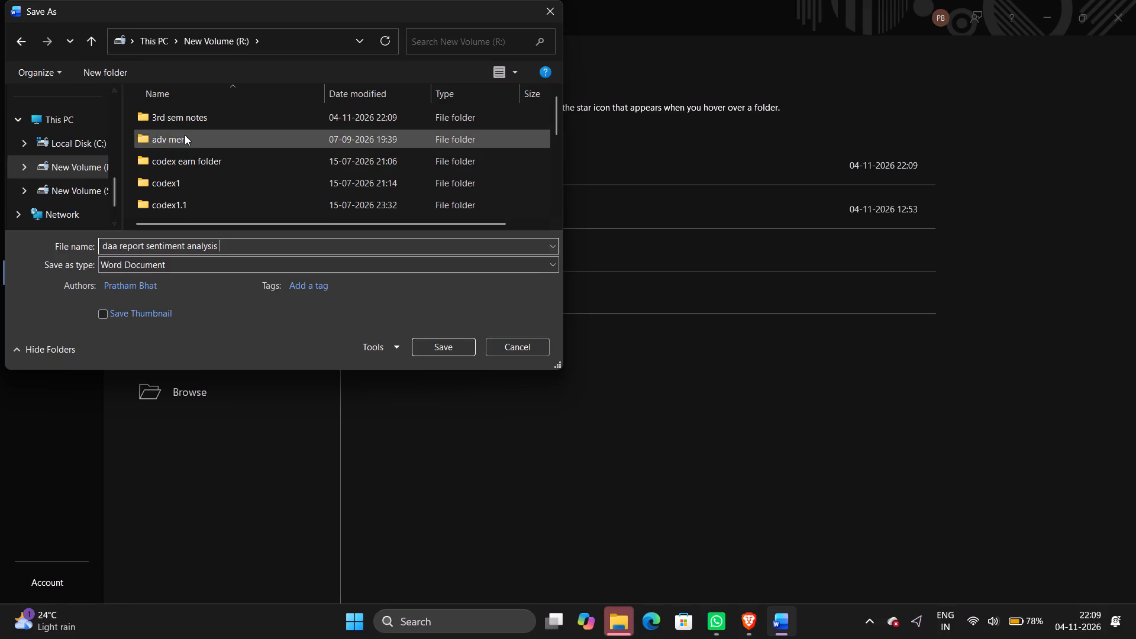
{"action": "scroll", "coordinate": [185, 135], "scroll_direction": "down", "scroll_amount": 7}
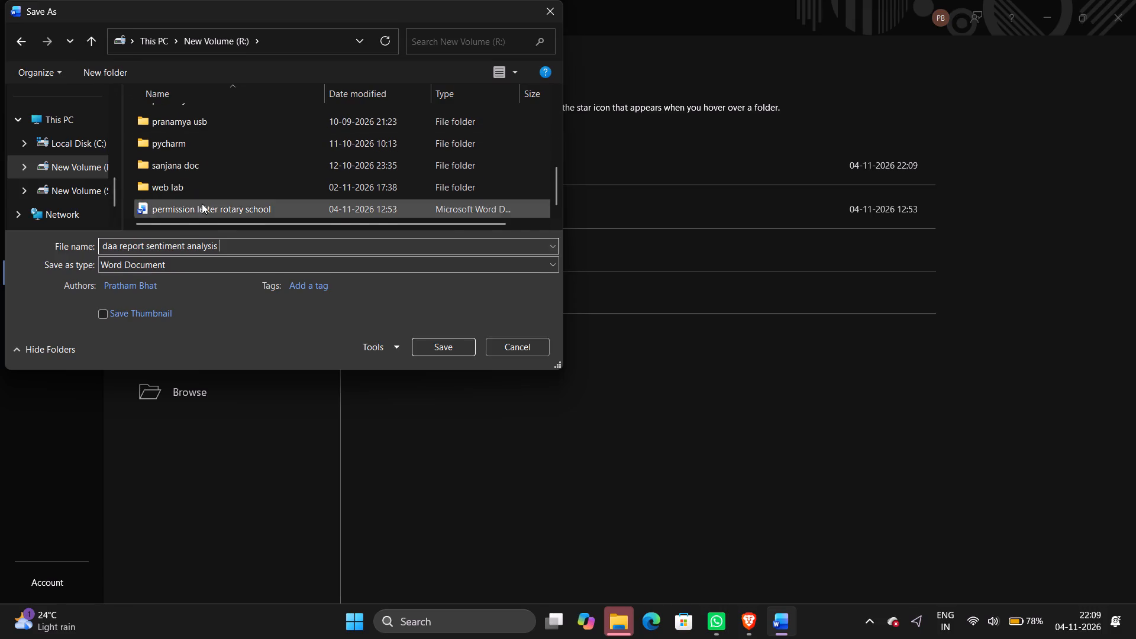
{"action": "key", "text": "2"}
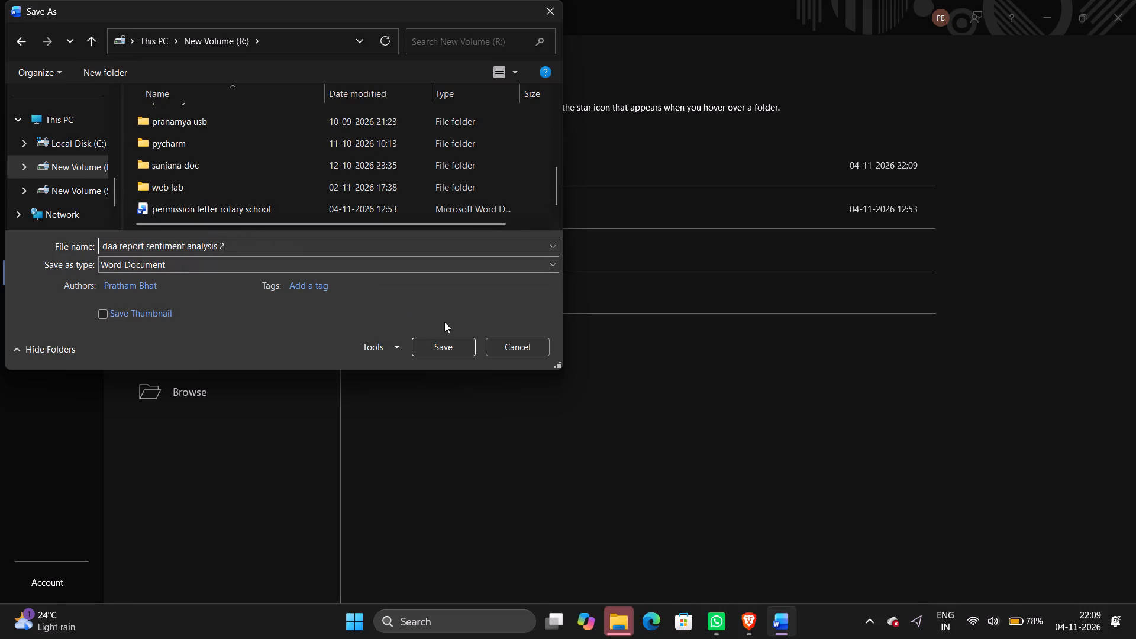
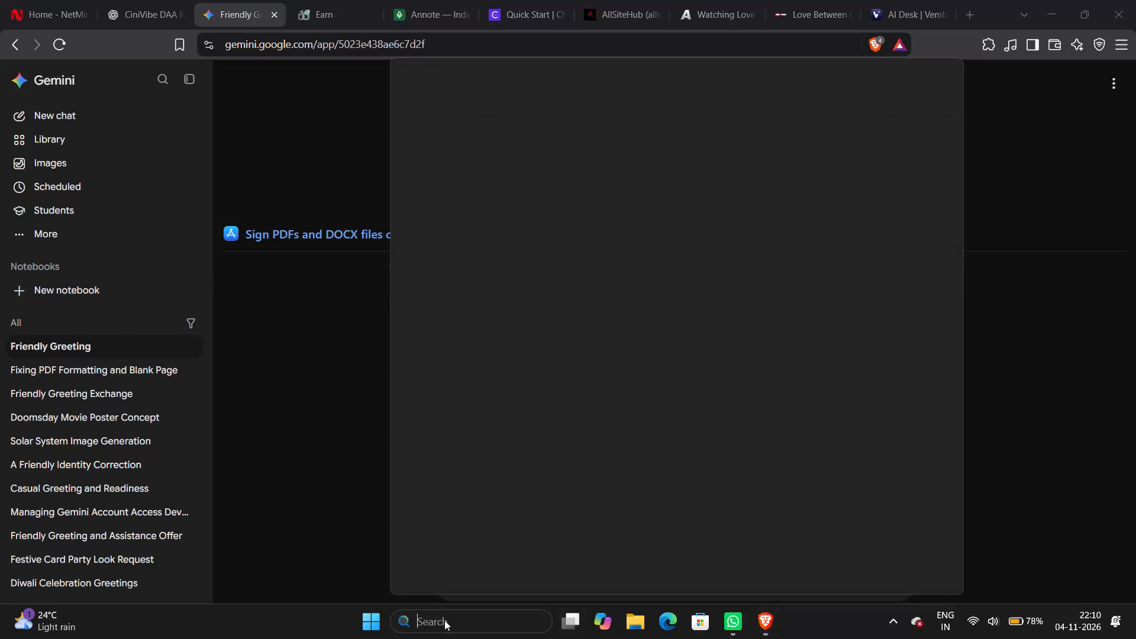
Launch Word and open the recent document "daa report sentiment analysis" stored in the "3rd sem notes" folder.
{"action": "left_click", "coordinate": [511, 145]}
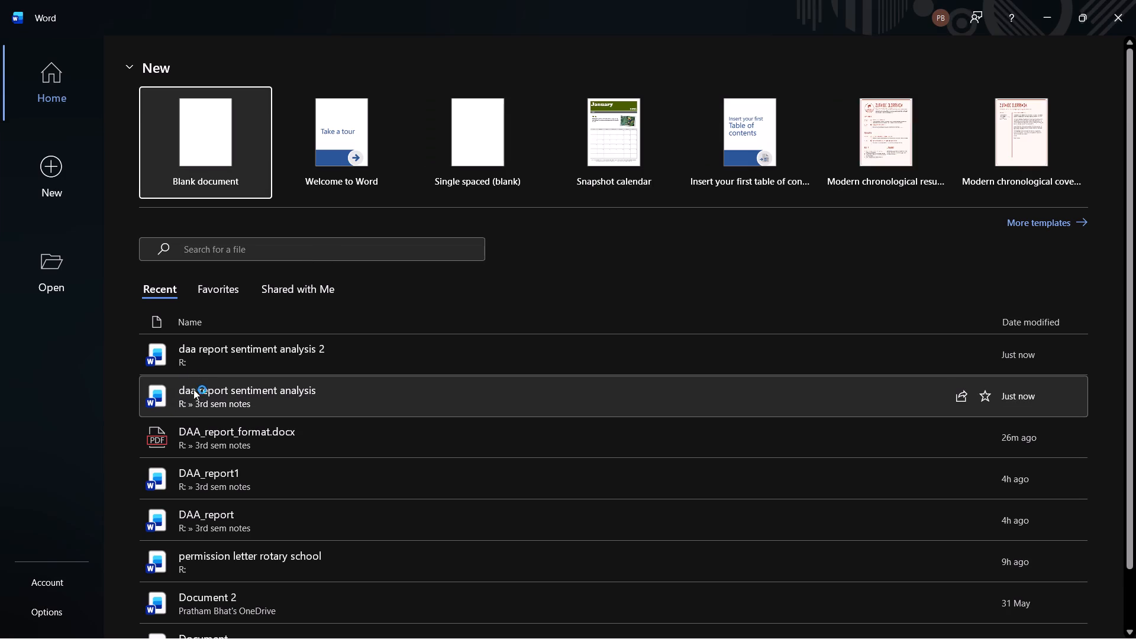
{"action": "left_click", "coordinate": [198, 397]}
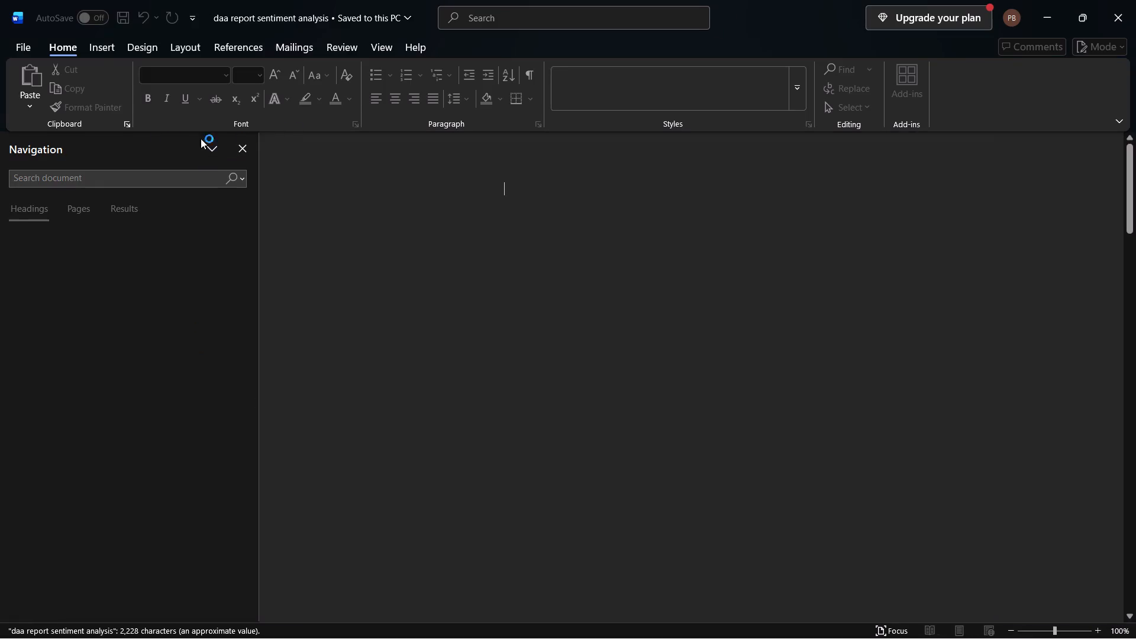
Change the second student's label on the cover page to "Student 2 Name".
{"action": "scroll", "coordinate": [705, 431], "scroll_direction": "down", "scroll_amount": 10}
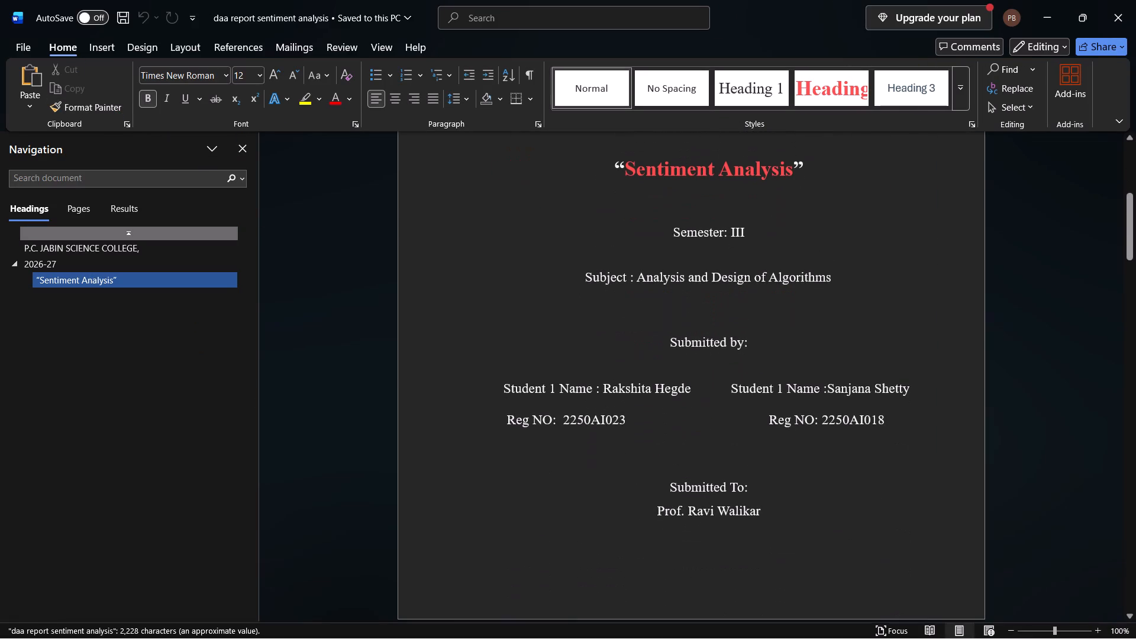
{"action": "left_click", "coordinate": [780, 389]}
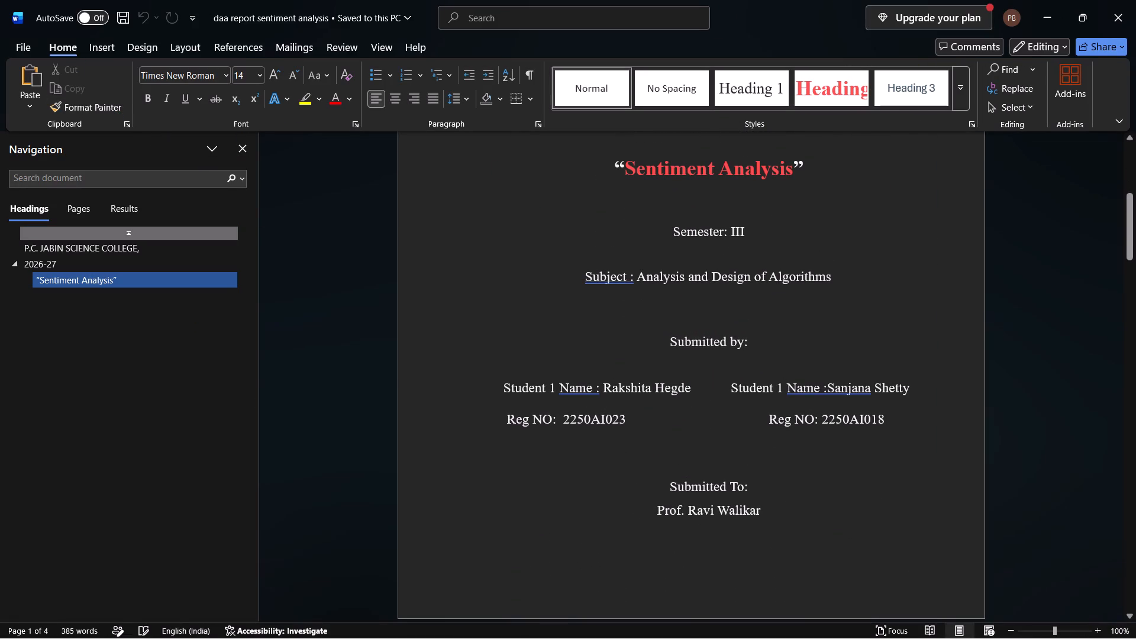
{"action": "key", "text": "BackSpace"}
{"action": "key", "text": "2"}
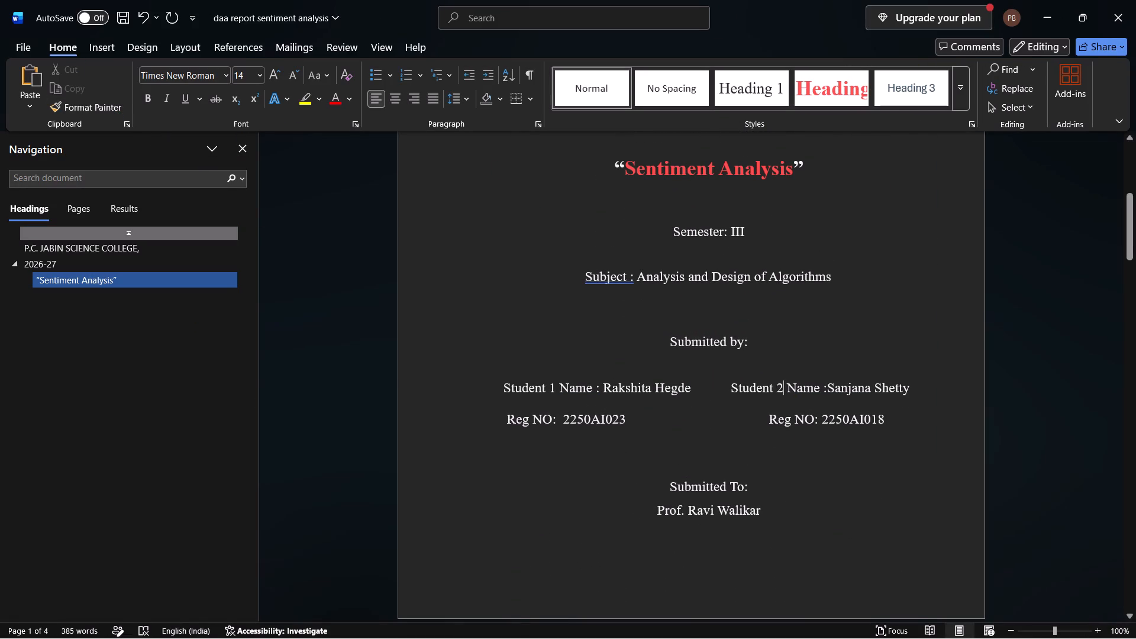
Start saving a copy of the corrected report in the "3rd sem notes" folder on R:.
{"action": "left_click", "coordinate": [20, 46]}
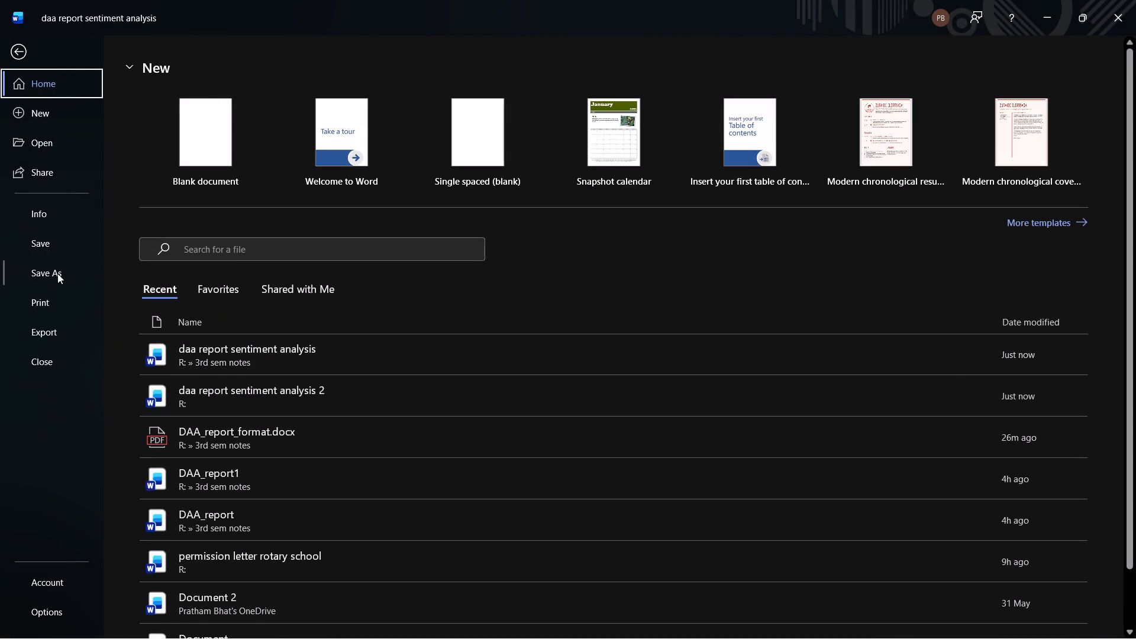
{"action": "left_click", "coordinate": [57, 284]}
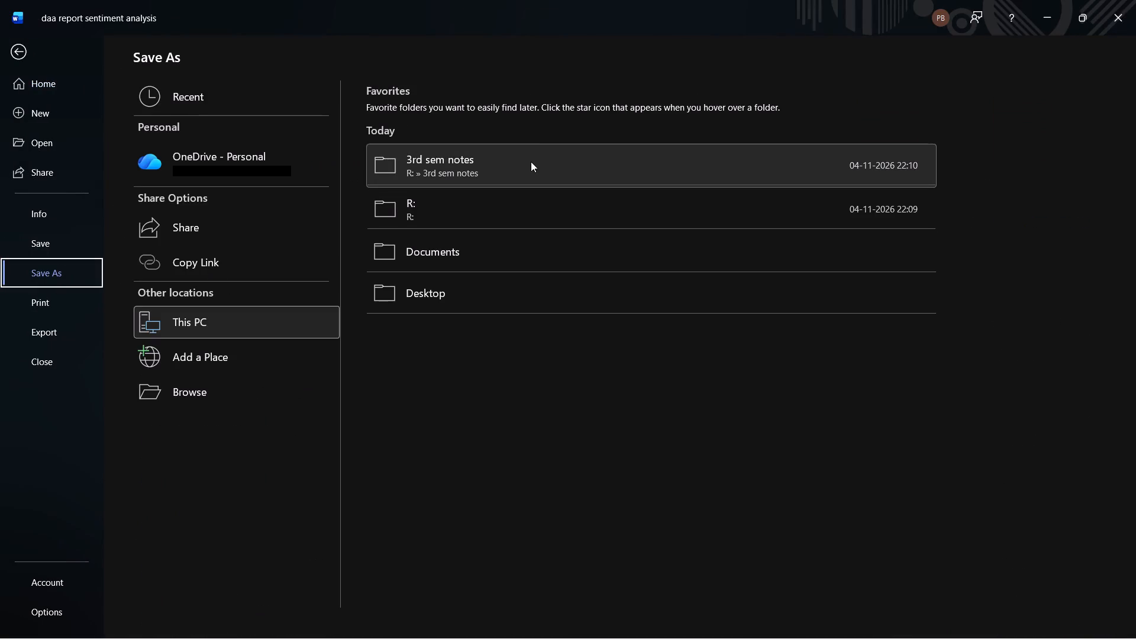
{"action": "left_click", "coordinate": [531, 162]}
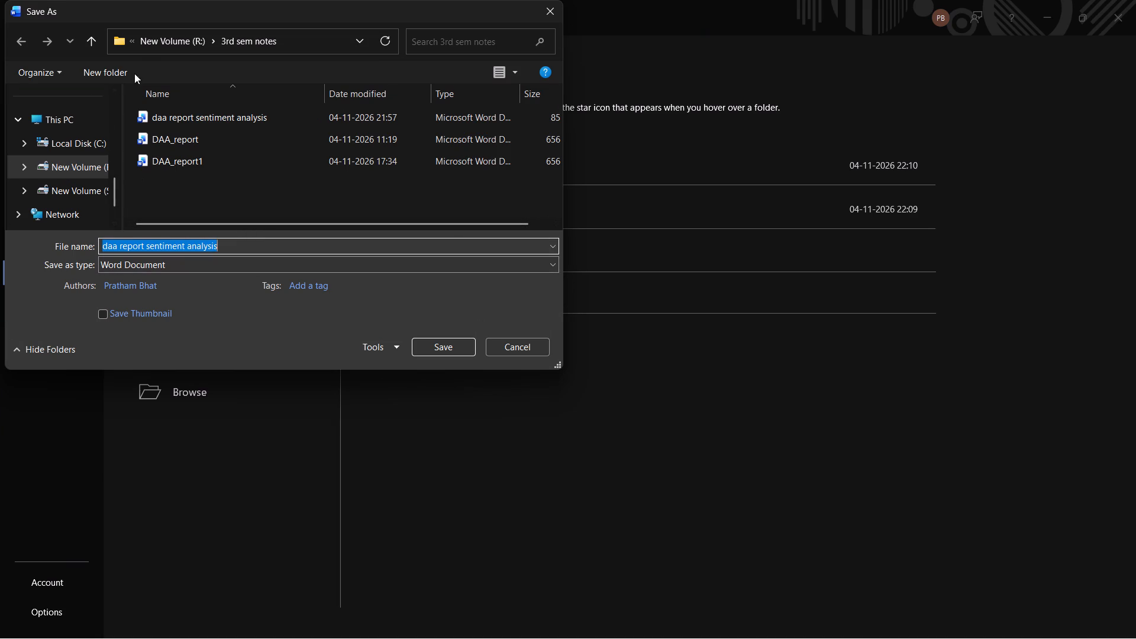
Save the report as a PDF named "daa report sentiment analysis 2" in the root of New Volume (R:).
{"action": "left_click", "coordinate": [161, 43]}
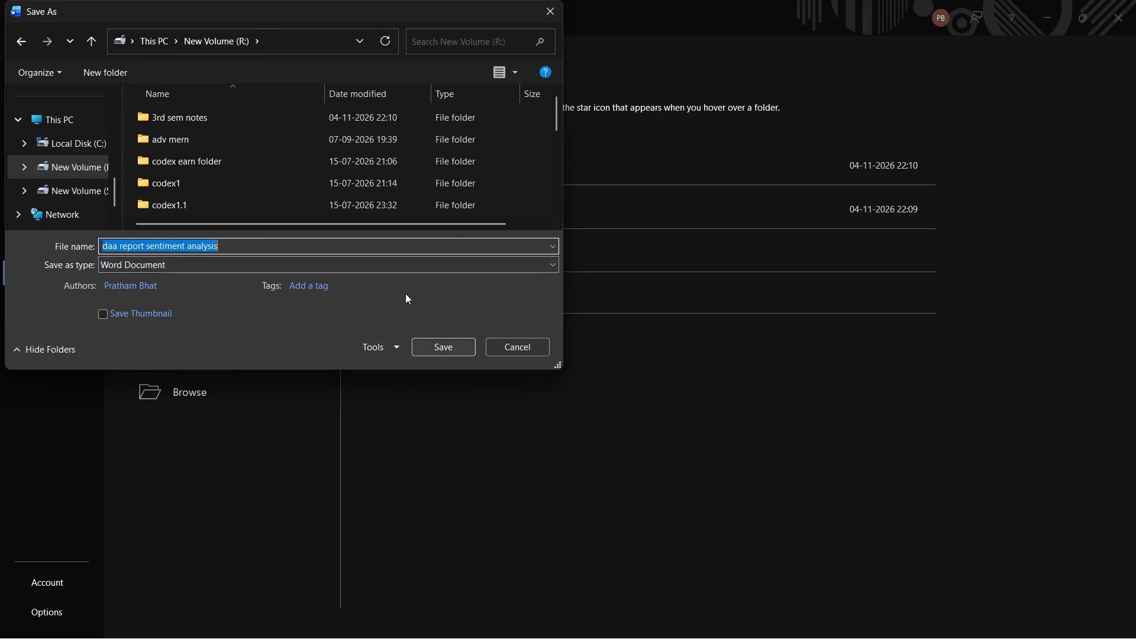
{"action": "left_click", "coordinate": [360, 244]}
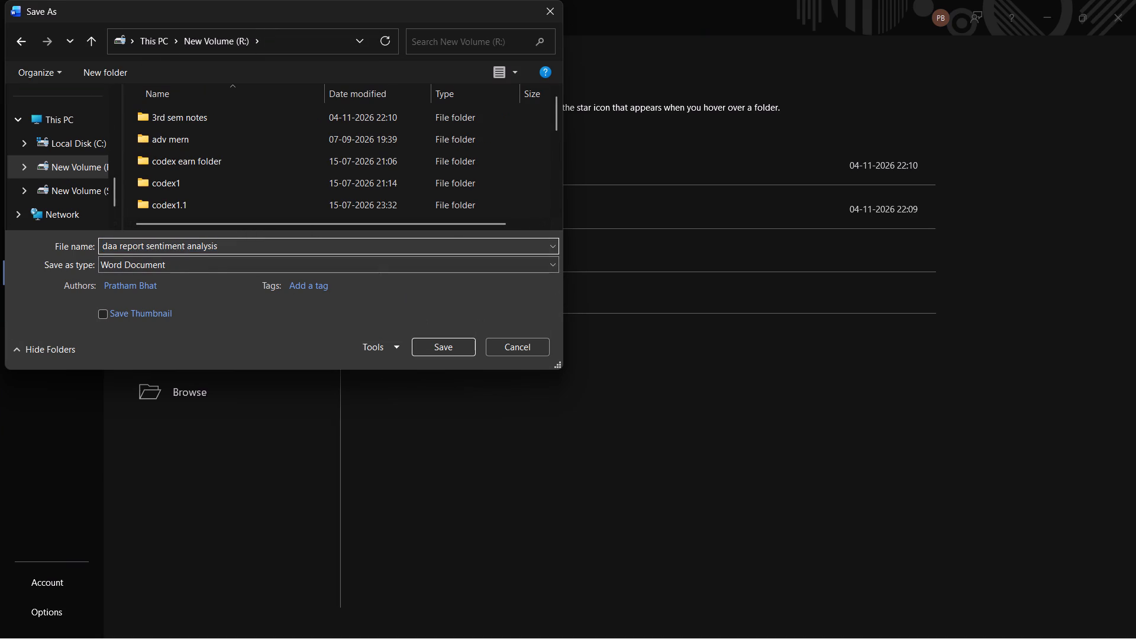
{"action": "key", "text": "space"}
{"action": "type", "text": "2"}
{"action": "left_click", "coordinate": [267, 260]}
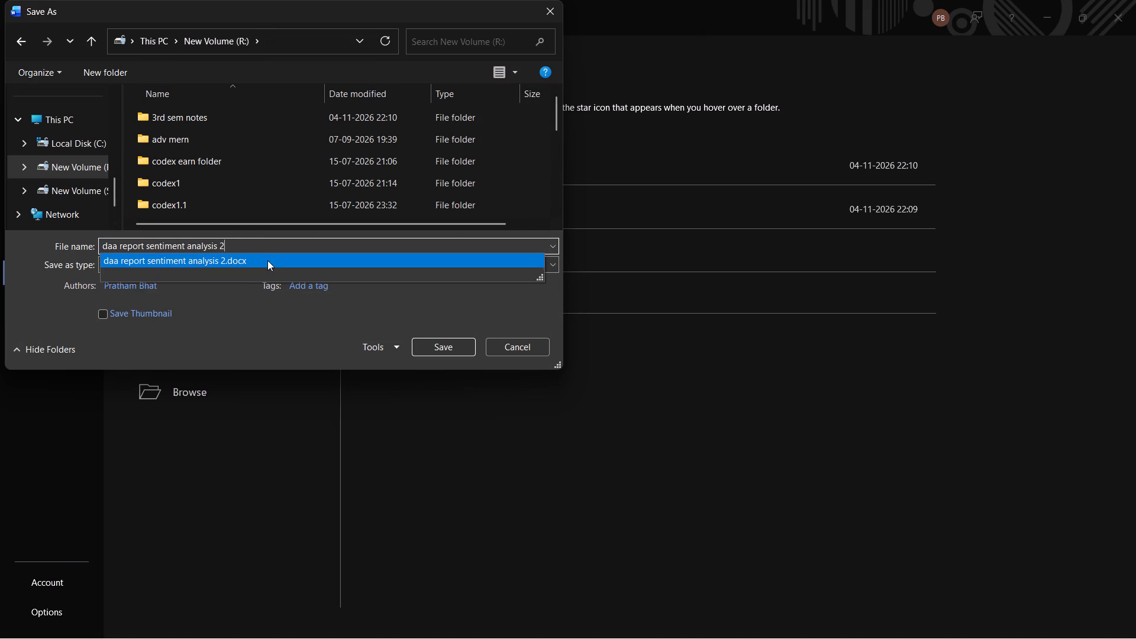
{"action": "left_click", "coordinate": [279, 269]}
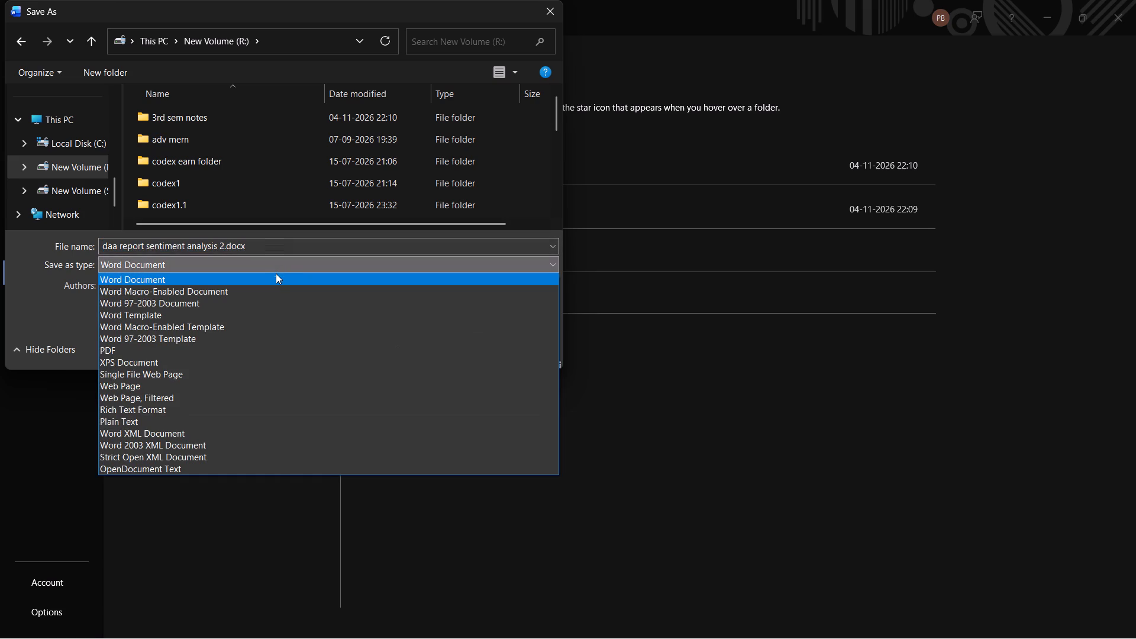
{"action": "left_click", "coordinate": [193, 348]}
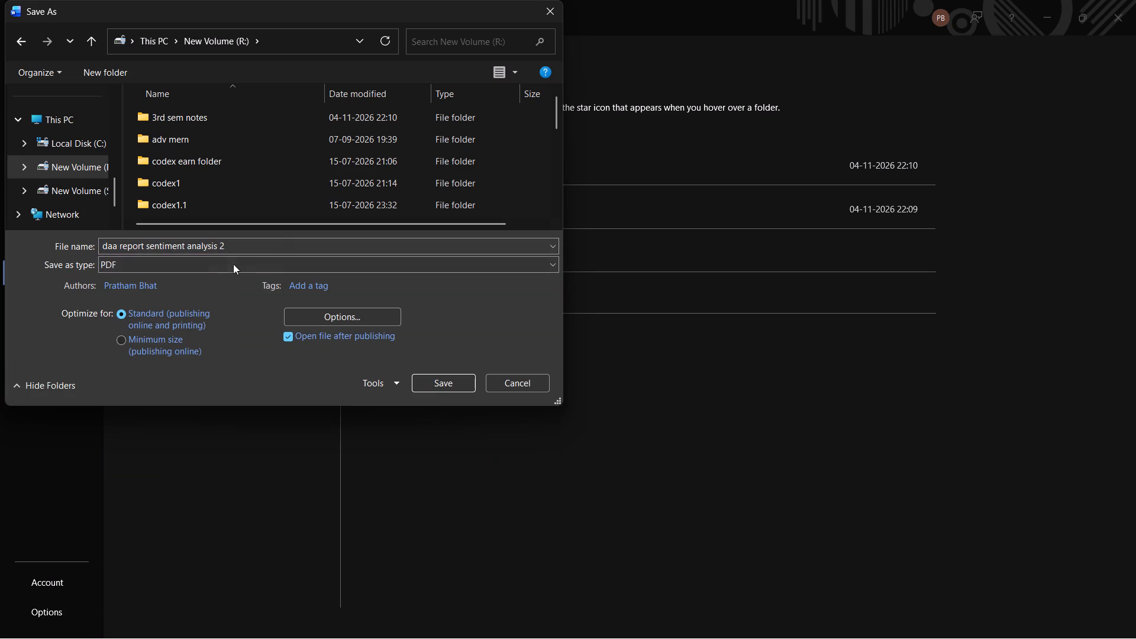
{"action": "left_click", "coordinate": [436, 382]}
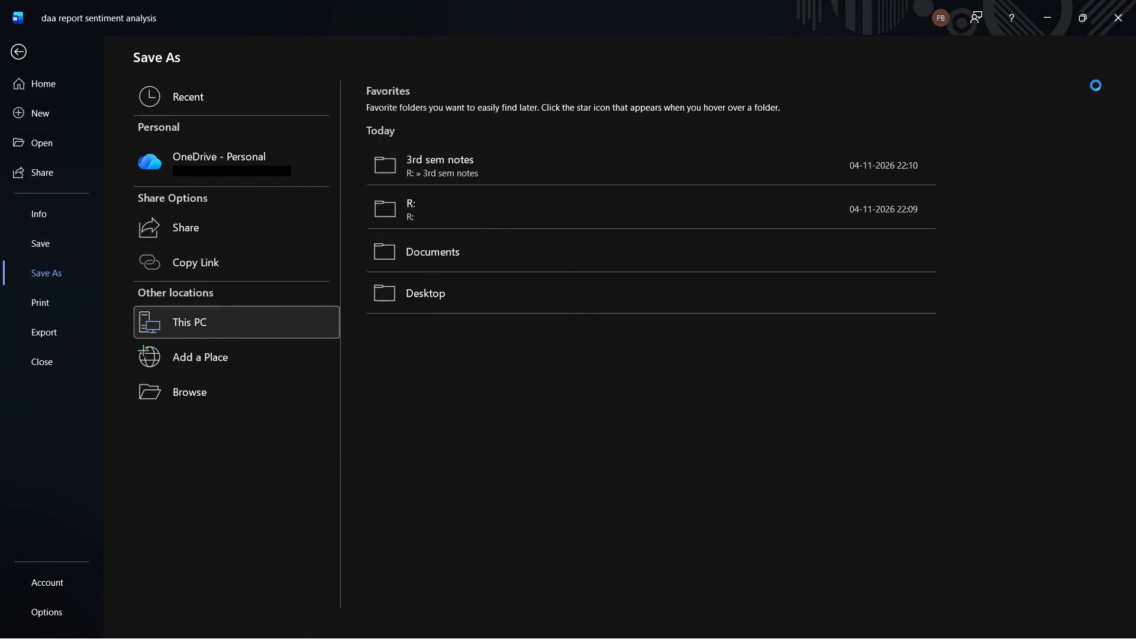
Check the student details on the exported PDF's cover page, and close the PDF.
{"action": "scroll", "coordinate": [649, 389], "scroll_direction": "down", "scroll_amount": 6}
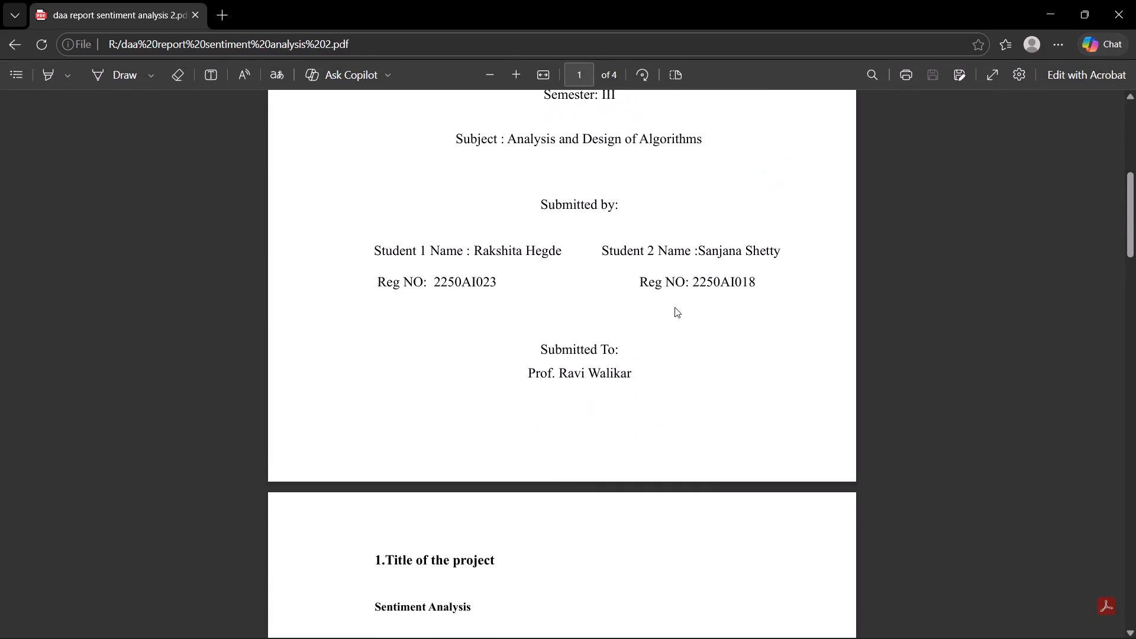
{"action": "left_click", "coordinate": [1125, 17]}
Close the Word report, saving its changes in the "3rd sem notes" folder.
{"action": "left_click", "coordinate": [1125, 17]}
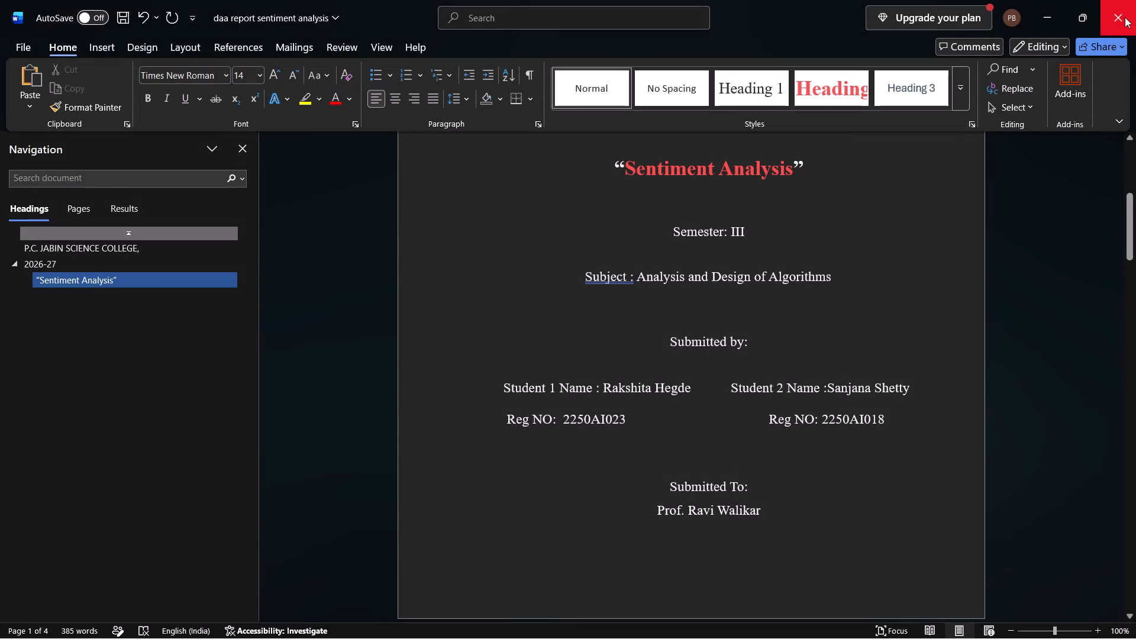
{"action": "left_click", "coordinate": [571, 433]}
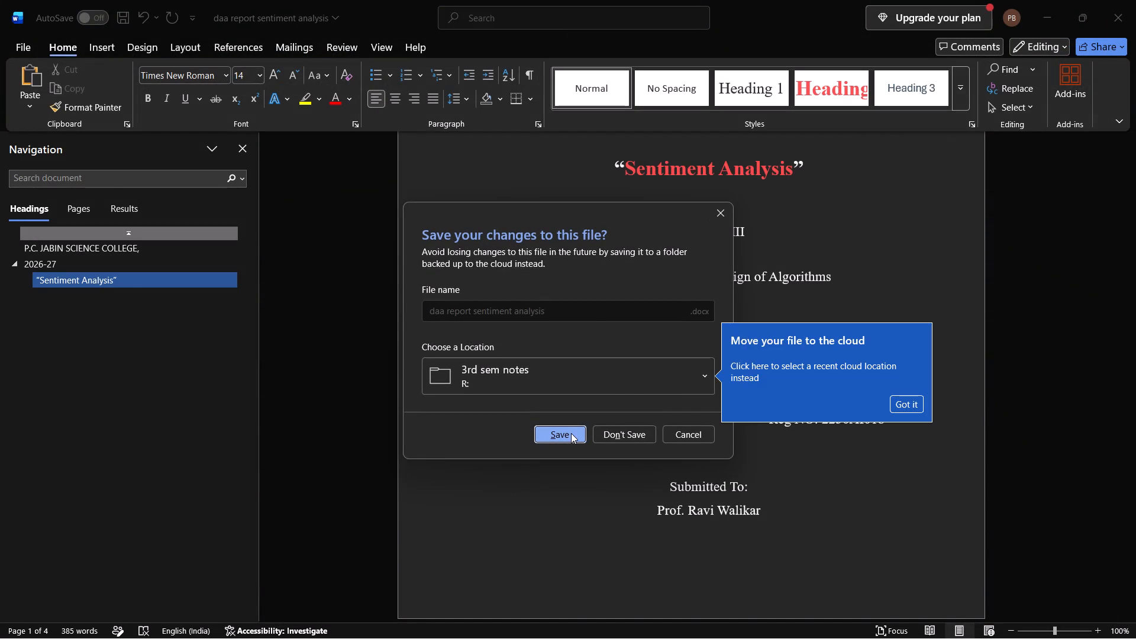
{"action": "key", "text": "super+e"}
{"action": "key", "text": "super+z"}
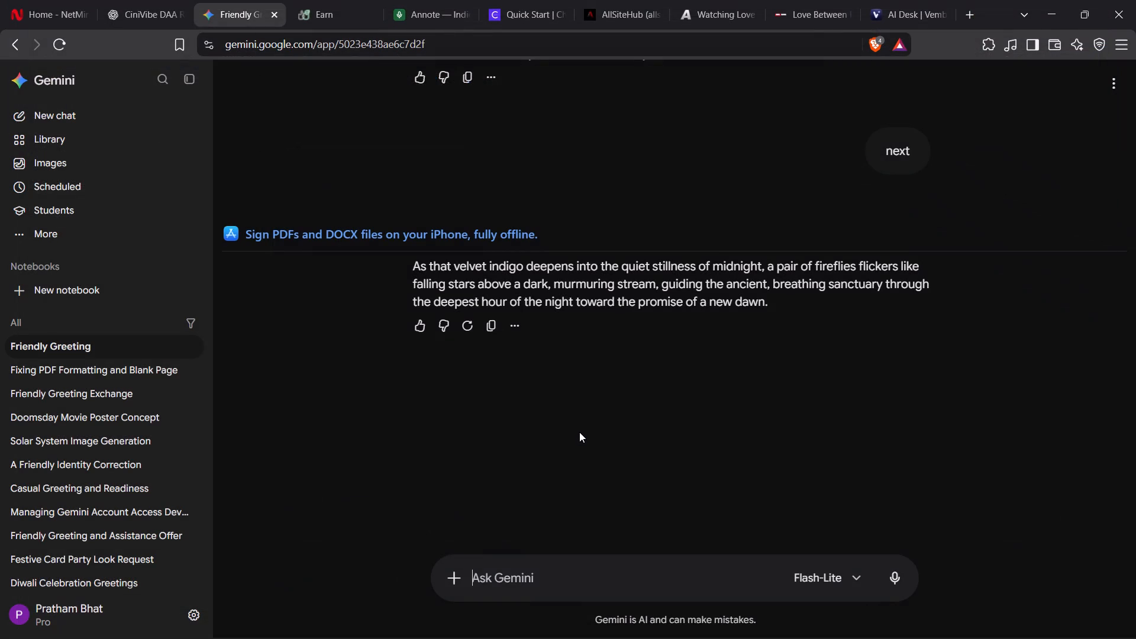
{"action": "scroll", "coordinate": [247, 342], "scroll_direction": "down", "scroll_amount": 3}
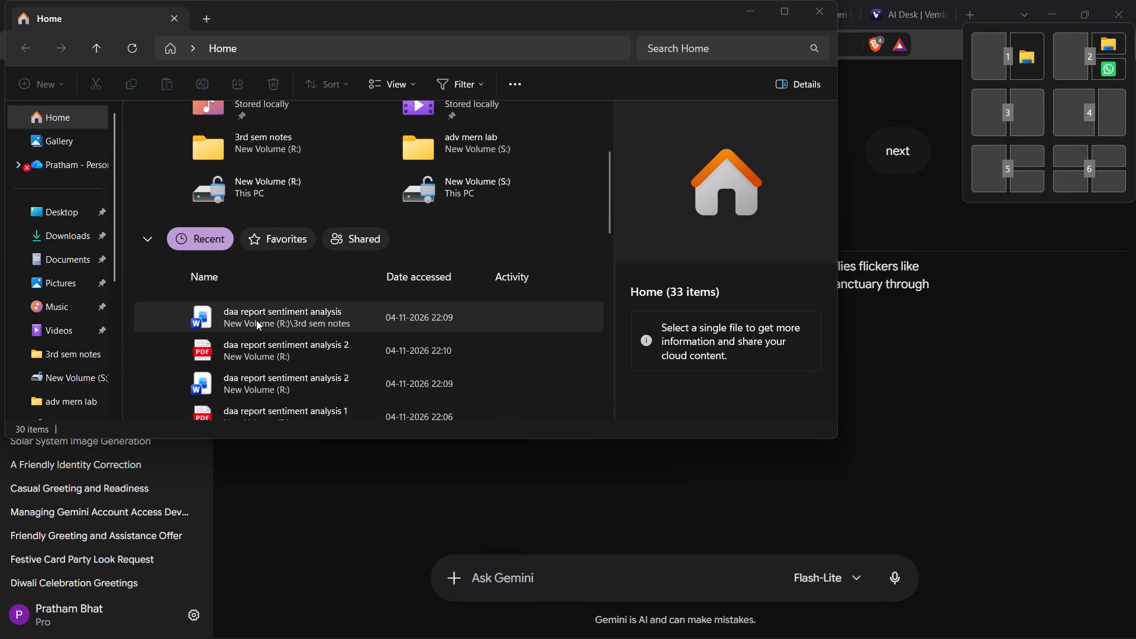
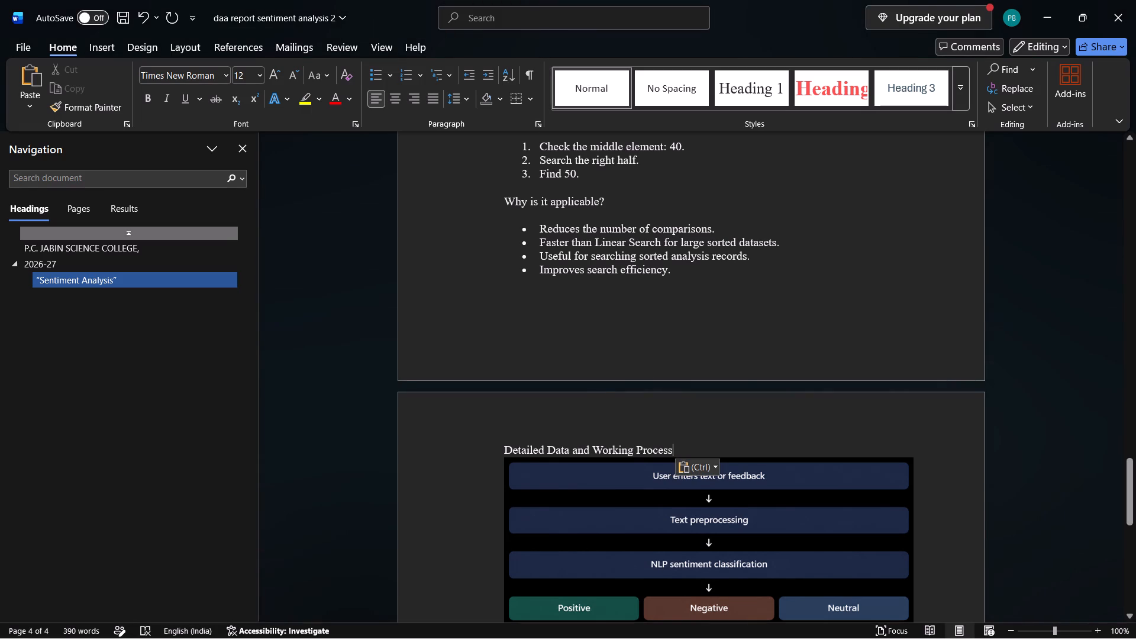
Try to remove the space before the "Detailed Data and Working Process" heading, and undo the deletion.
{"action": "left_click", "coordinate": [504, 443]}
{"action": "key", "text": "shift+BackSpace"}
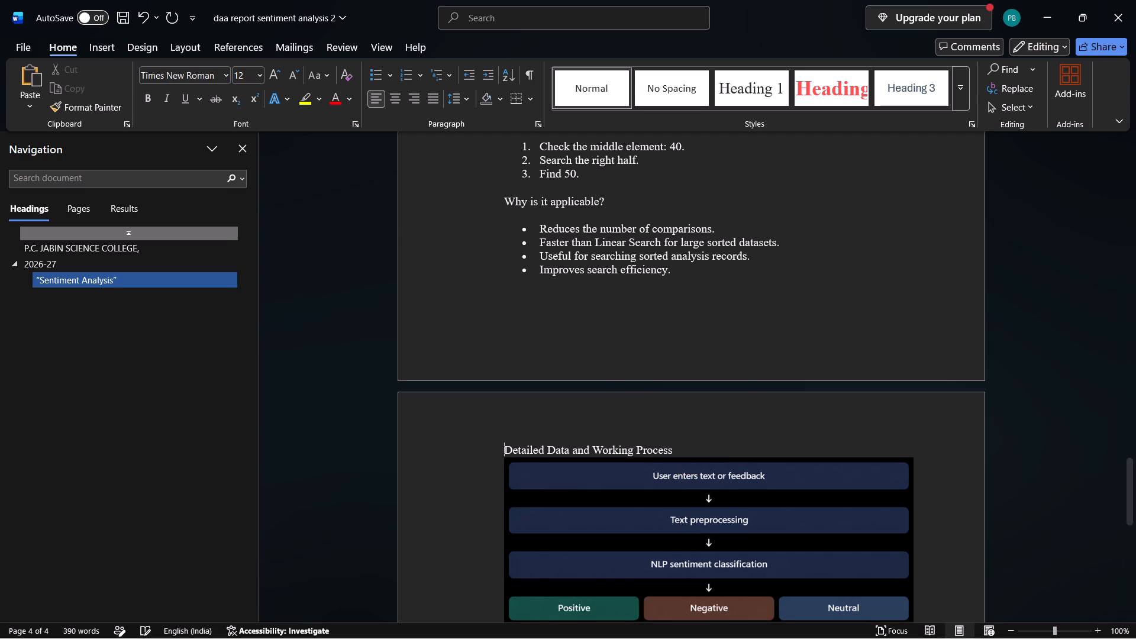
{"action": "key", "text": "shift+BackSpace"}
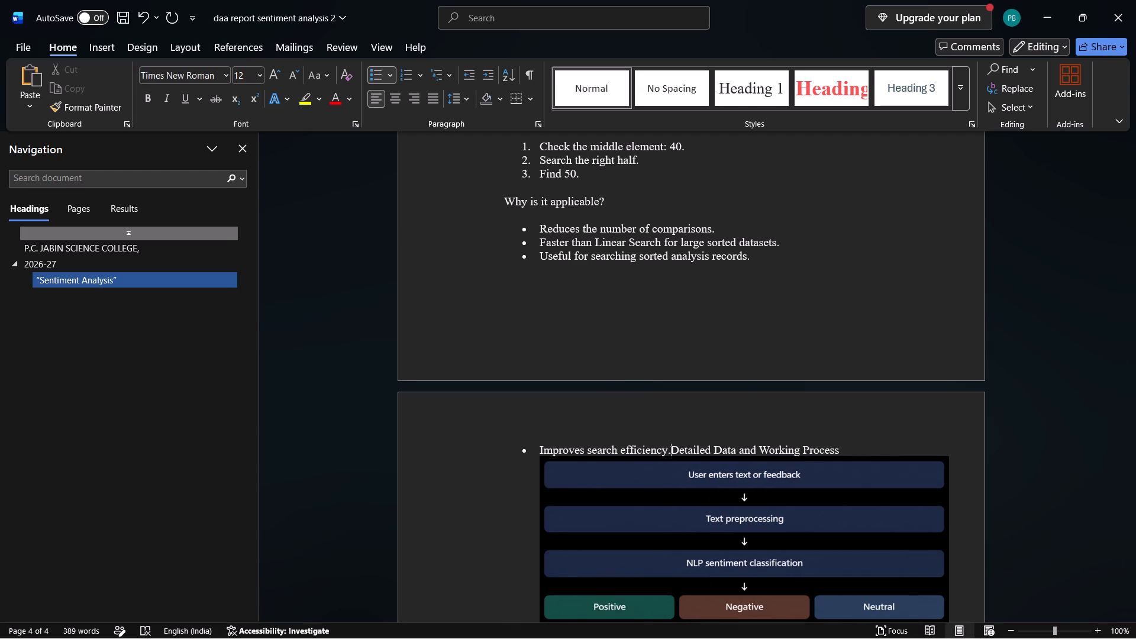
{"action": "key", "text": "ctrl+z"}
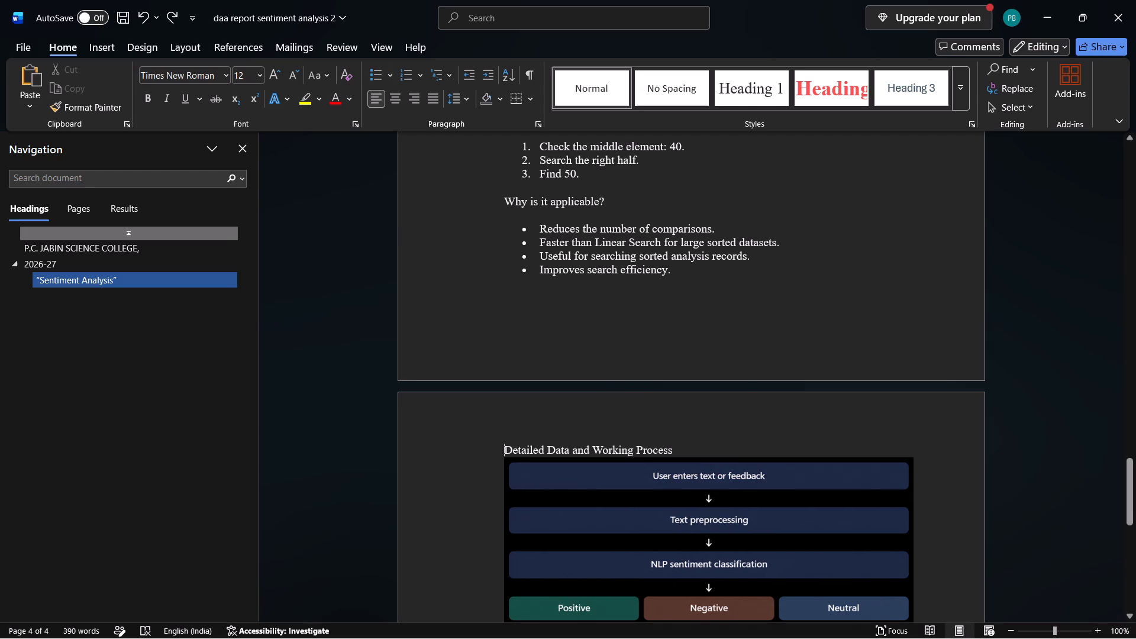
Insert a line break after the "Detailed Data and Working Process" heading to separate it from the flowchart.
{"action": "left_click", "coordinate": [686, 433]}
{"action": "left_click", "coordinate": [635, 428]}
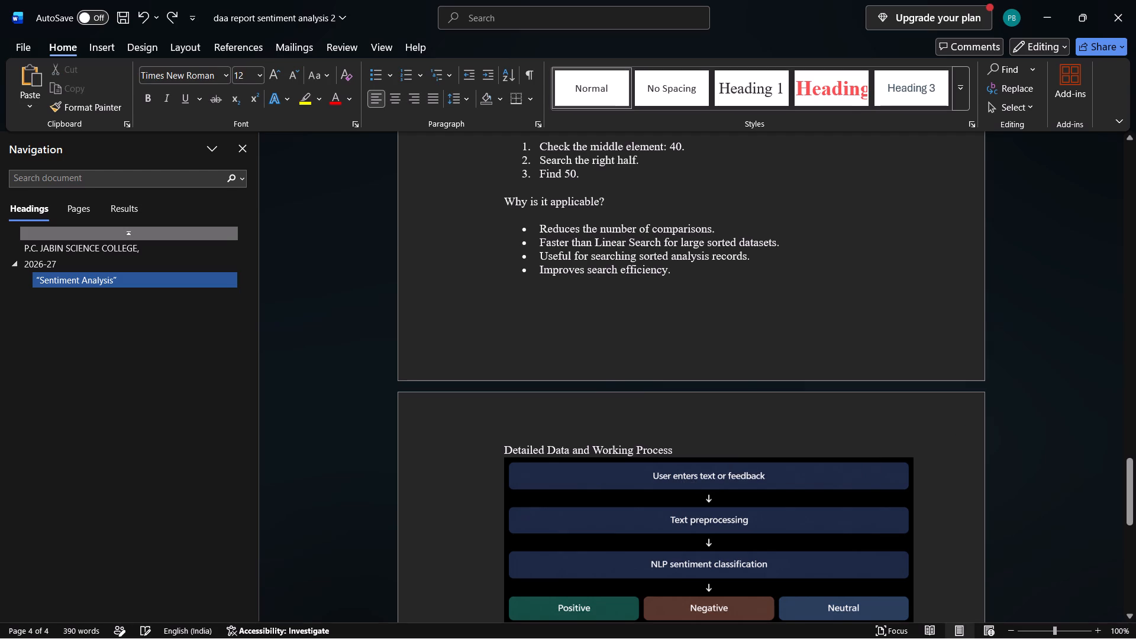
{"action": "left_click", "coordinate": [671, 449]}
{"action": "key", "text": "shift+Return"}
{"action": "key", "text": "shift+Return"}
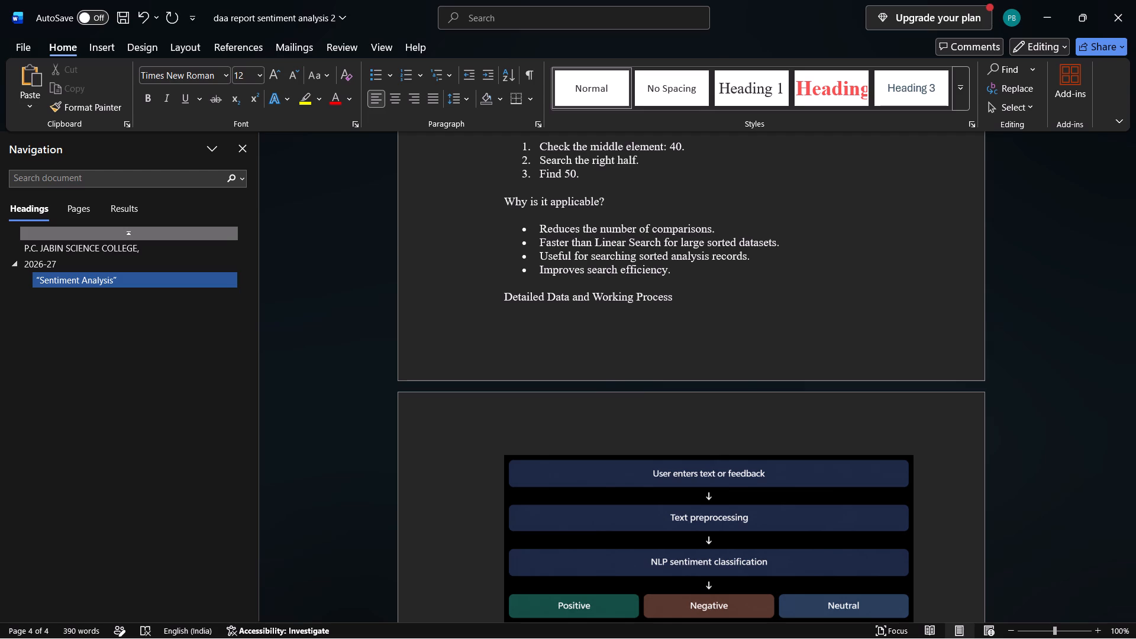
{"action": "key", "text": "ctrl+z"}
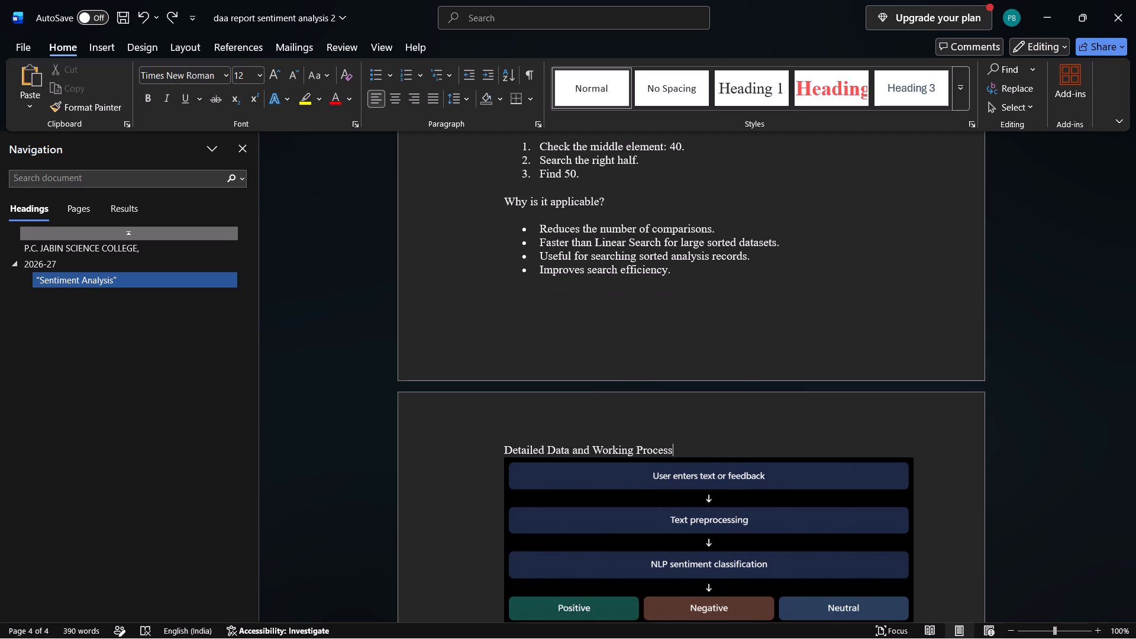
{"action": "key", "text": "shift+Return"}
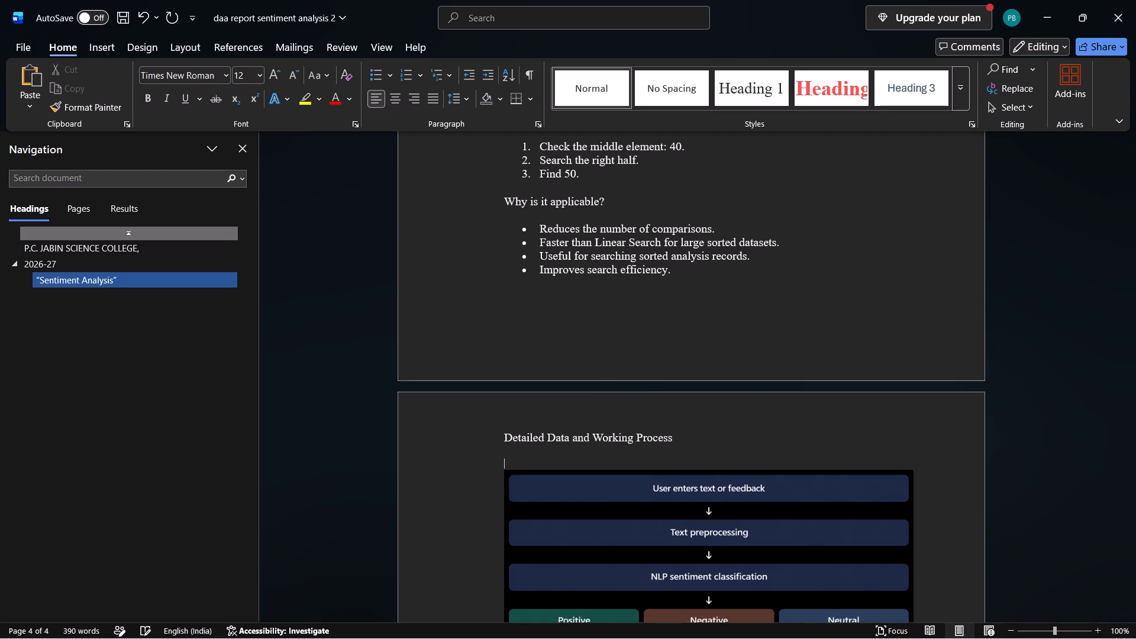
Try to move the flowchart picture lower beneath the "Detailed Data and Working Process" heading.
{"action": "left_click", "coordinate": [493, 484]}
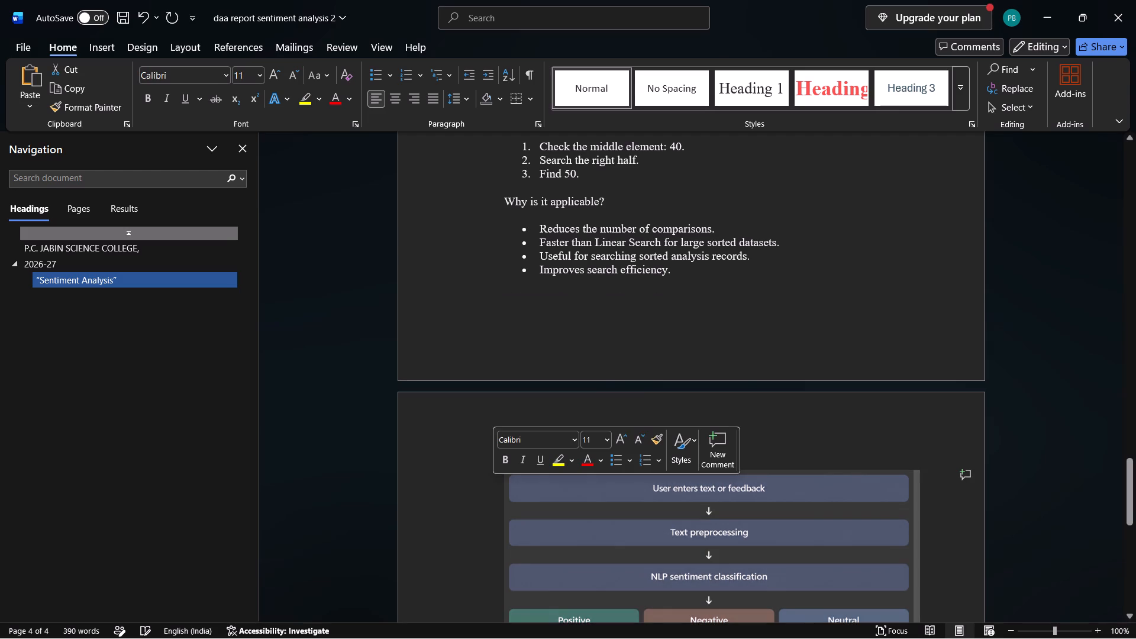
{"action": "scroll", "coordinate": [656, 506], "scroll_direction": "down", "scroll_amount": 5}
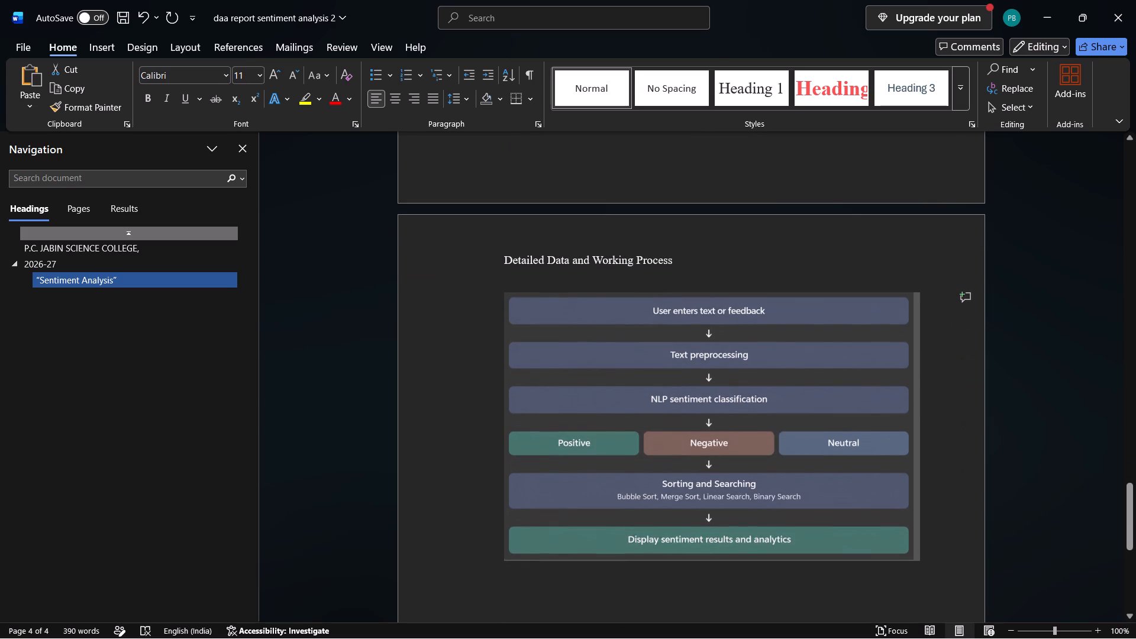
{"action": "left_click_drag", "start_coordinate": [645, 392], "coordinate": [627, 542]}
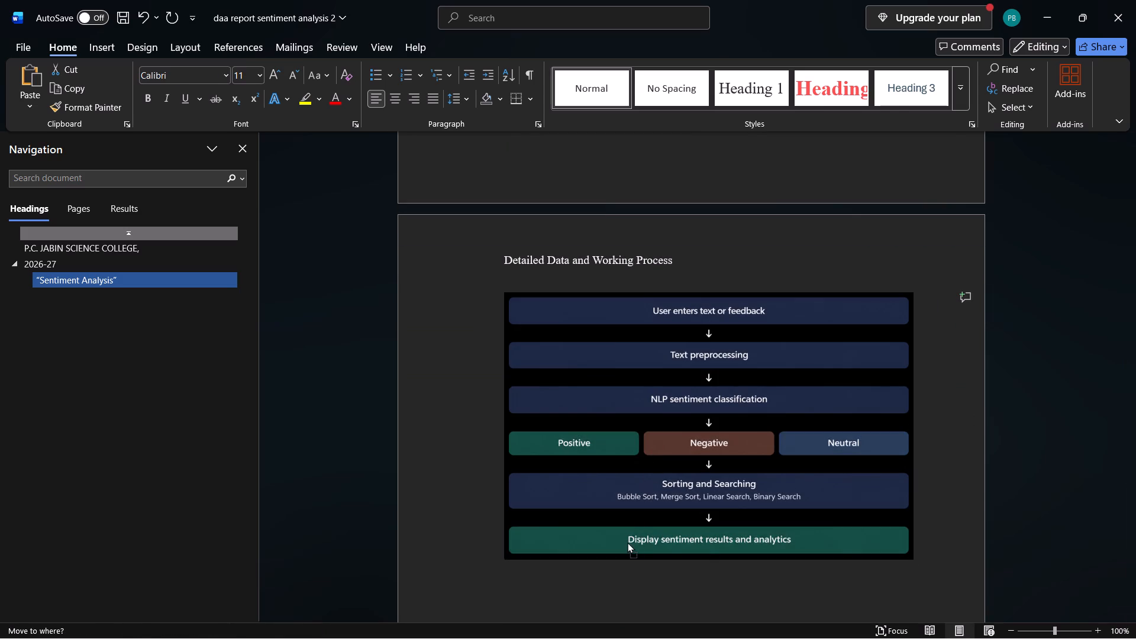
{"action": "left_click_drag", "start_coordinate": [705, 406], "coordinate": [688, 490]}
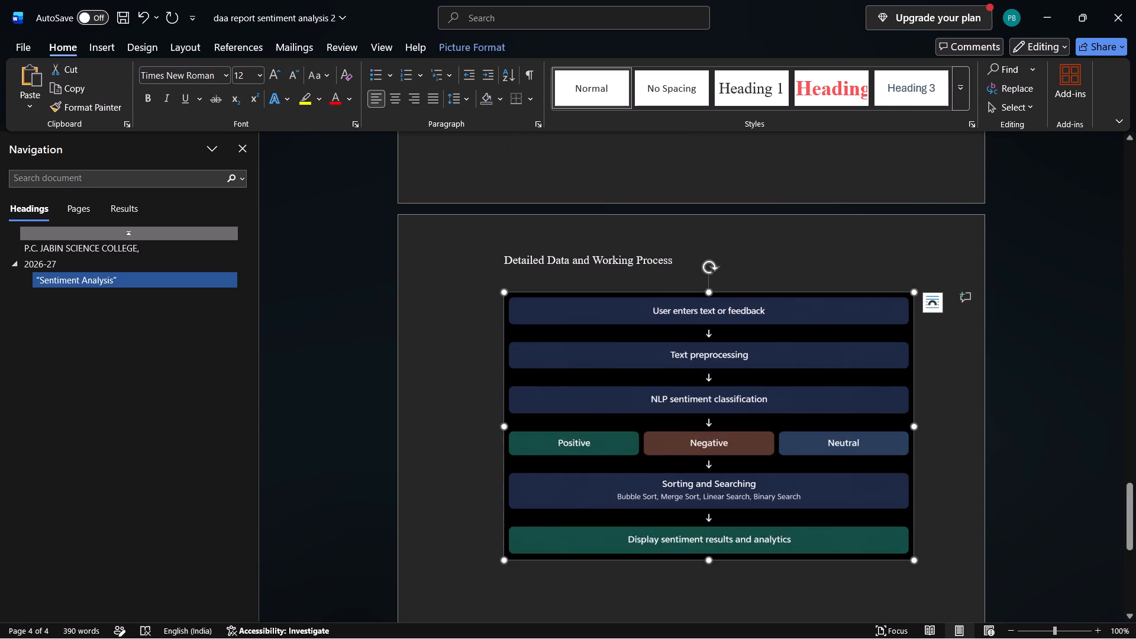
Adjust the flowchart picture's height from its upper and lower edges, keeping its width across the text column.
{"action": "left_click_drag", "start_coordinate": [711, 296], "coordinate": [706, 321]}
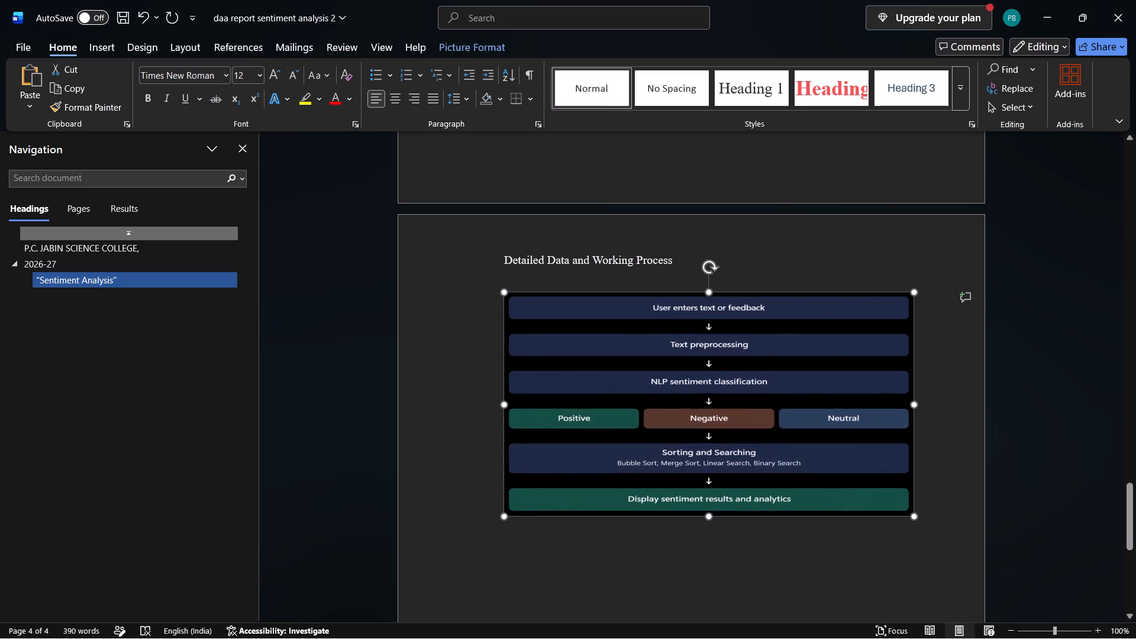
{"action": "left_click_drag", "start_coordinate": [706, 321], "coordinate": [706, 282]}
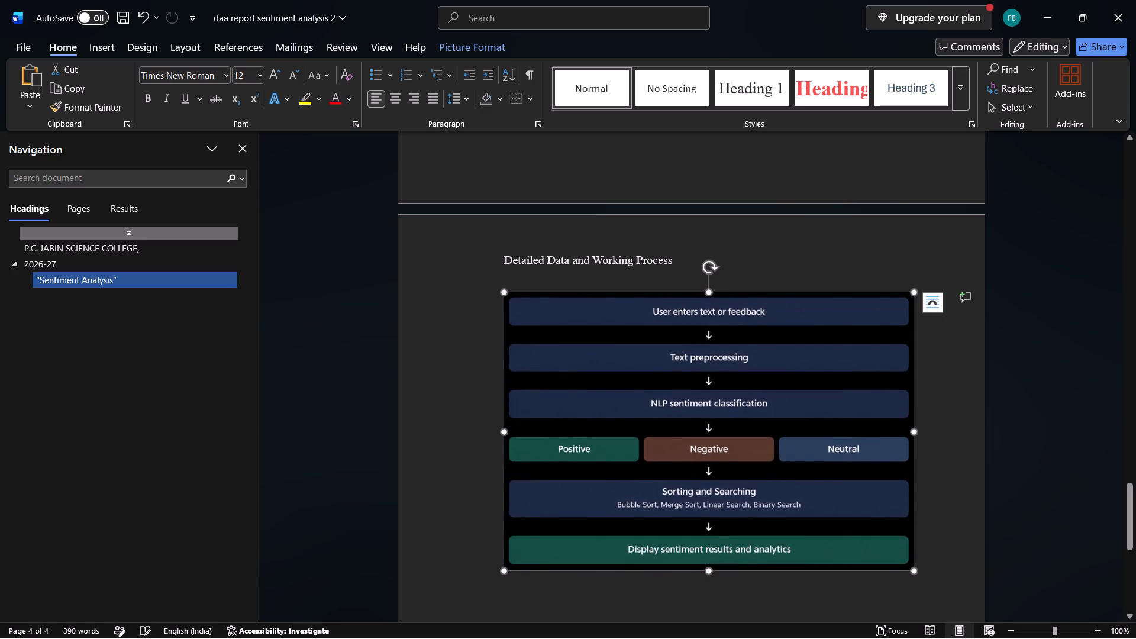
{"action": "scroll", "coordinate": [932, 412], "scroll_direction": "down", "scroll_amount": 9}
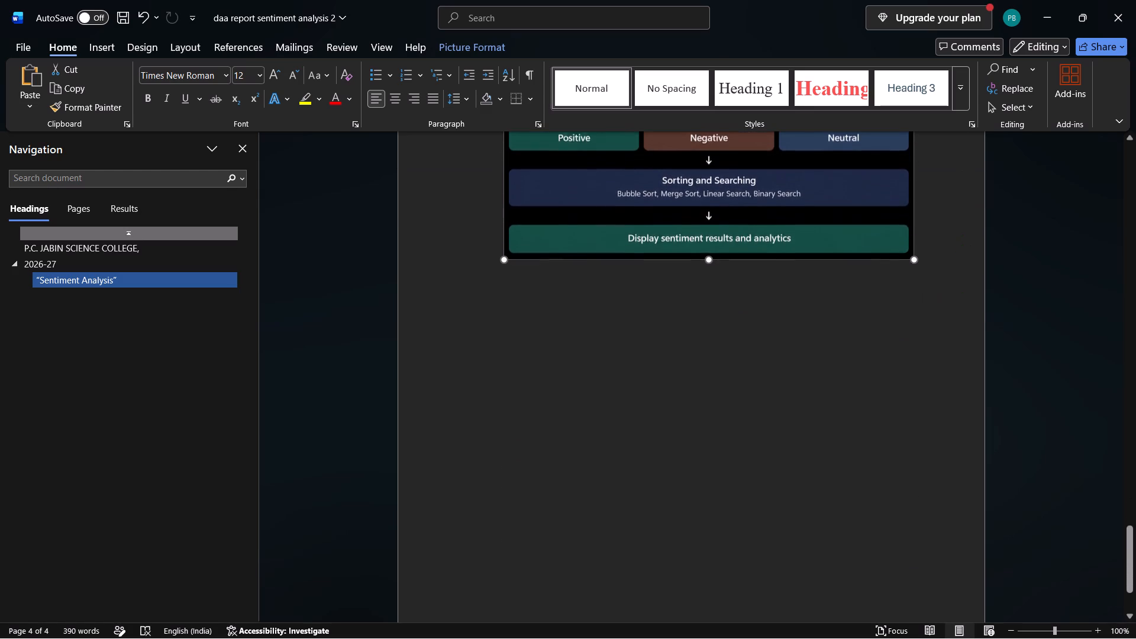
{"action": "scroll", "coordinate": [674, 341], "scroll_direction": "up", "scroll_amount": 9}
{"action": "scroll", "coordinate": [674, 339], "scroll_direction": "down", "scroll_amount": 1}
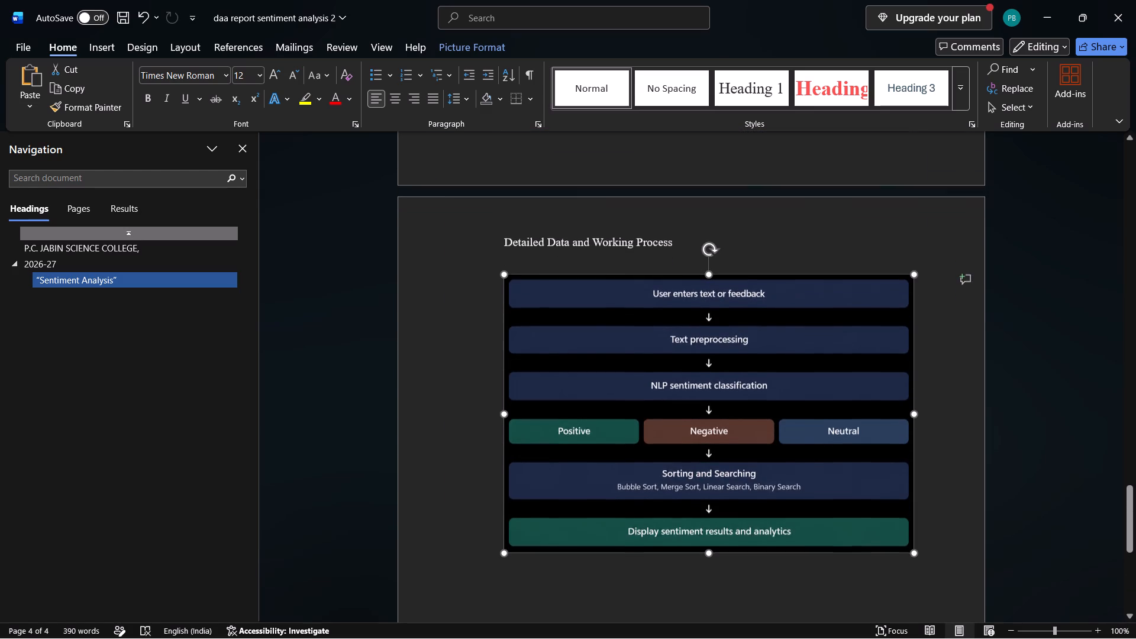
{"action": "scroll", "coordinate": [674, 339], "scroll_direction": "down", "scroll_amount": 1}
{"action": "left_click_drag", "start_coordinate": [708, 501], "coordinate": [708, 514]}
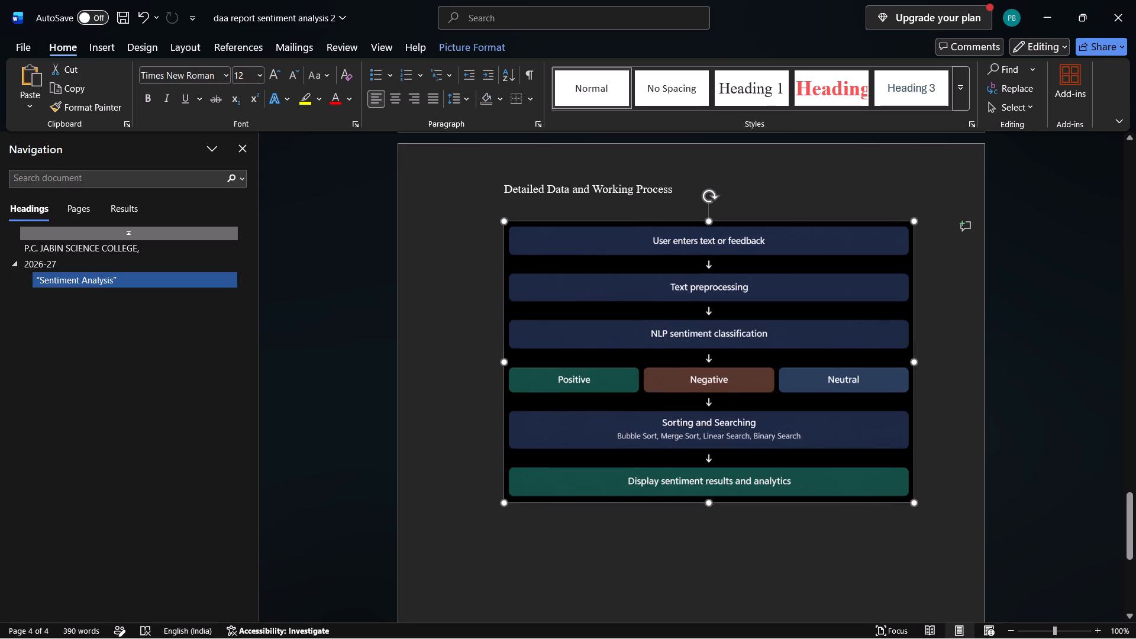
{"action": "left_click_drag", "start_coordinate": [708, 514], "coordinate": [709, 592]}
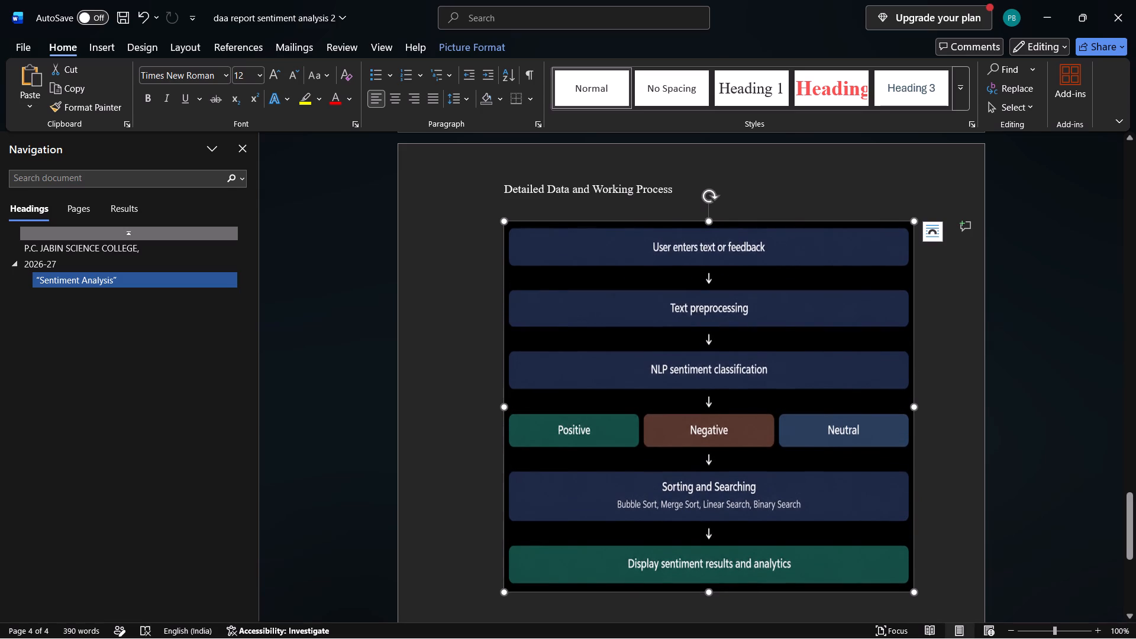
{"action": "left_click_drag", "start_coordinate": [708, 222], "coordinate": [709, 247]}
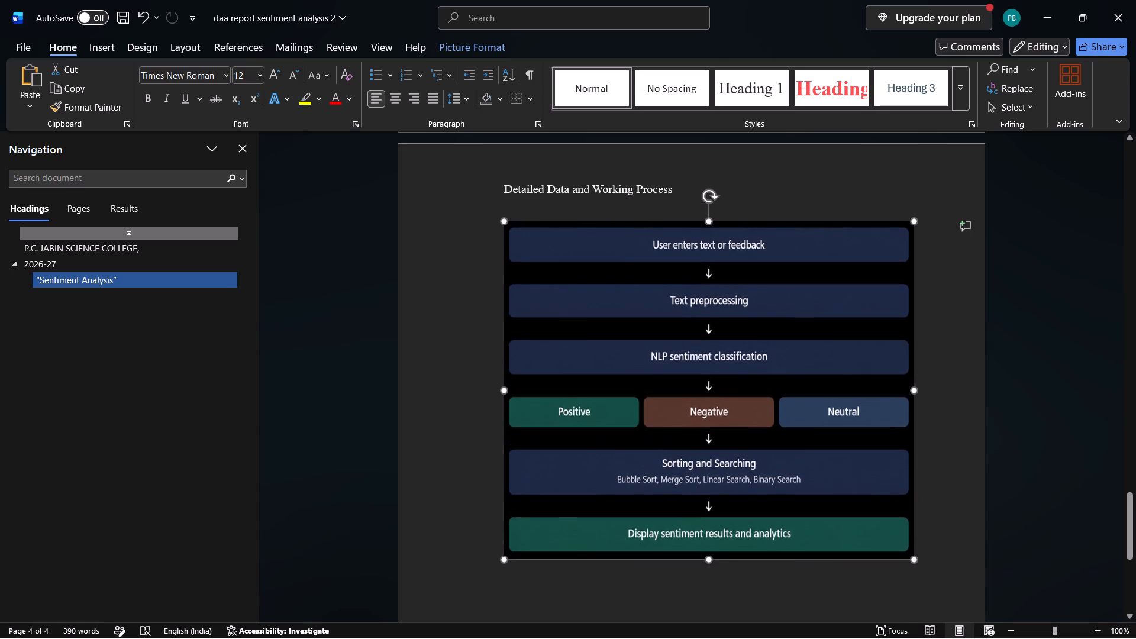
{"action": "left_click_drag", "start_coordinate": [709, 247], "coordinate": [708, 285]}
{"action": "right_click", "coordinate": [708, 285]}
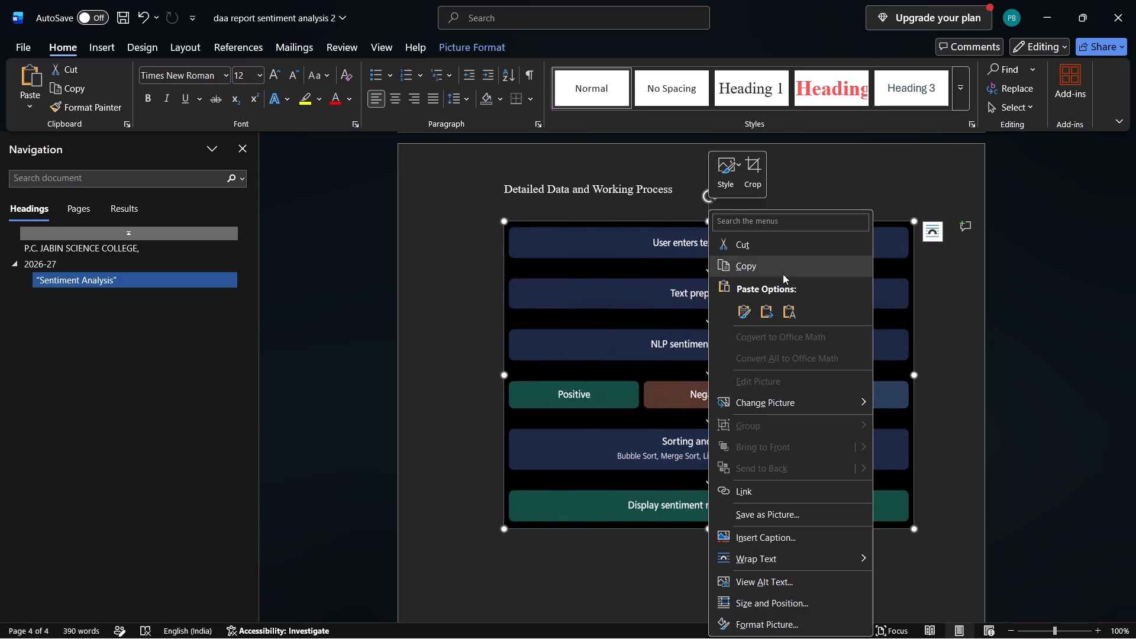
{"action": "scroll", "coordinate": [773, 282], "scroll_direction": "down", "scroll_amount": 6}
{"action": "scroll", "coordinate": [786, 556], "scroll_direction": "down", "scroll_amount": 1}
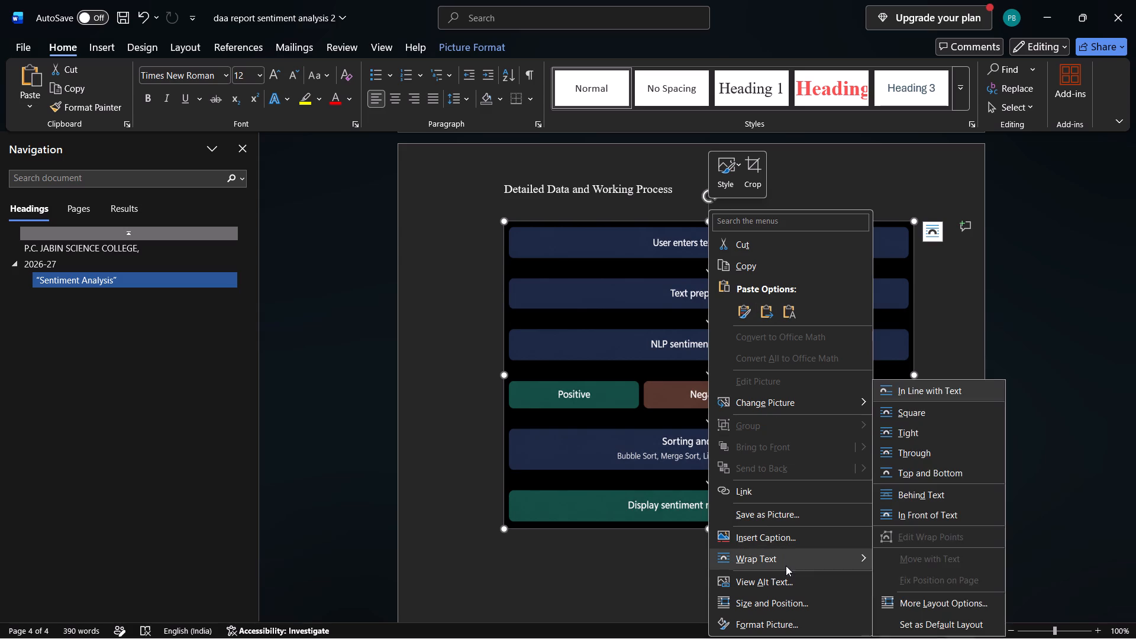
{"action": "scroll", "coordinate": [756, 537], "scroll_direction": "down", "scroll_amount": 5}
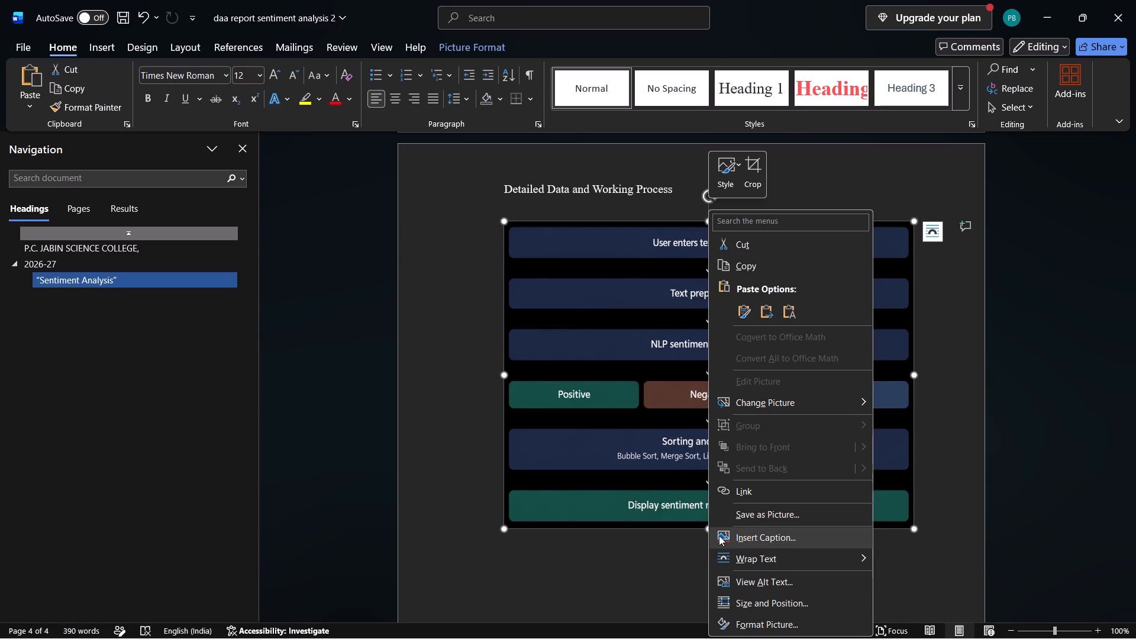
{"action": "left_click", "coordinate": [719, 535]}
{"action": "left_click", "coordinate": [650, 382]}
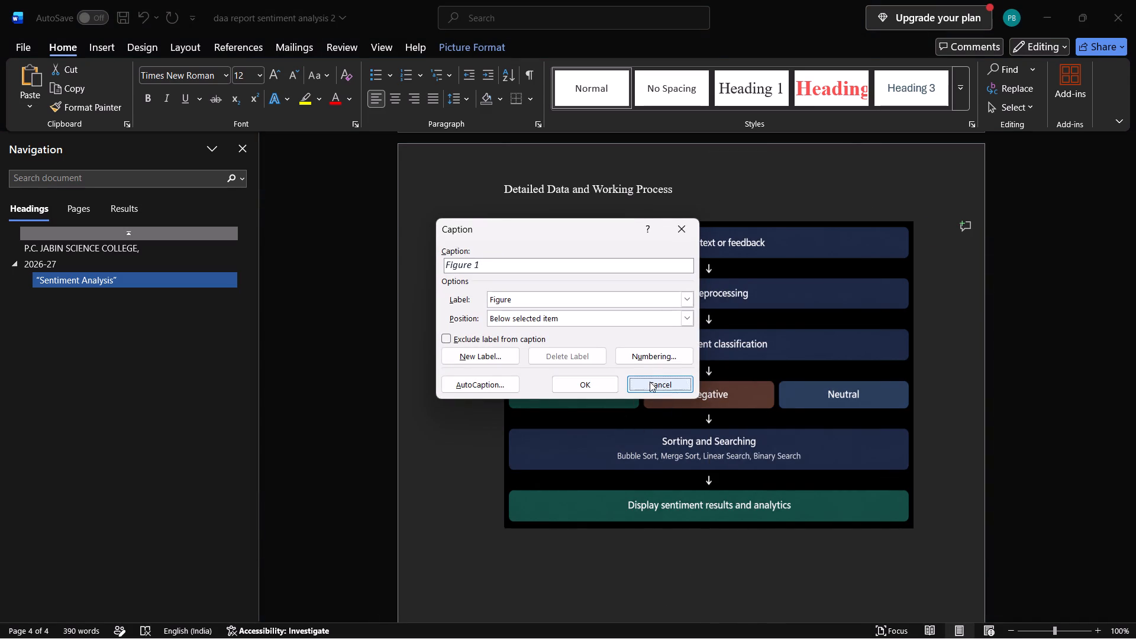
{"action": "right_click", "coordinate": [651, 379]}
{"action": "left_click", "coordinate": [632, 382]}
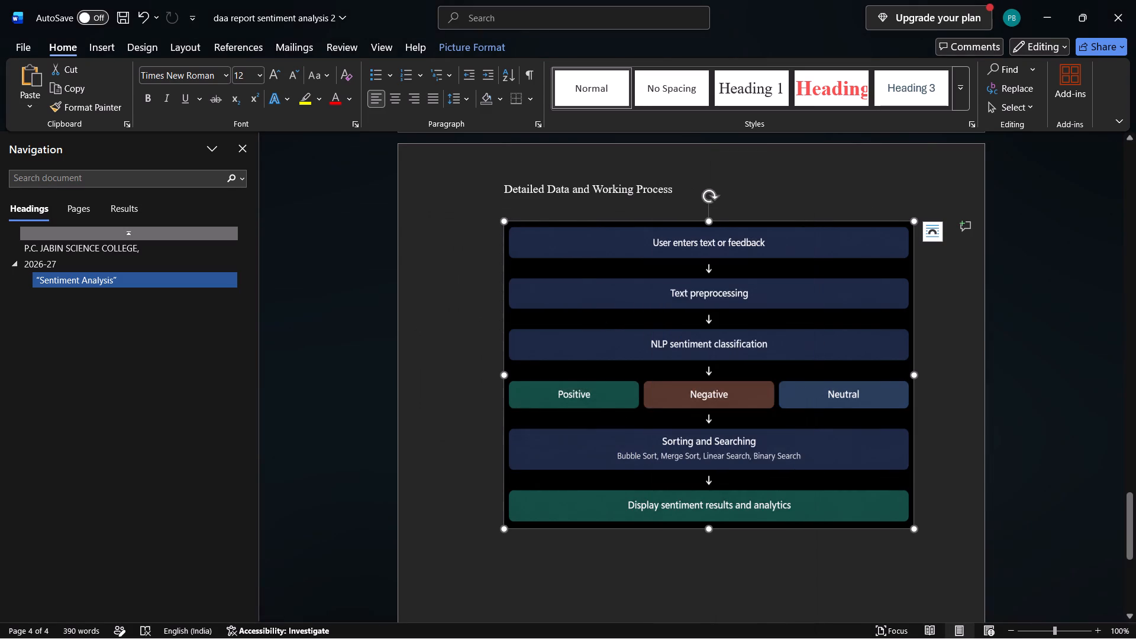
Delete the flowchart picture below the "Detailed Data and Working Process" heading.
{"action": "key", "text": "Delete"}
Add empty paragraphs below the "Detailed Data and Working Process" heading until they extend well down page 4.
{"action": "scroll", "coordinate": [632, 382], "scroll_direction": "down", "scroll_amount": 7}
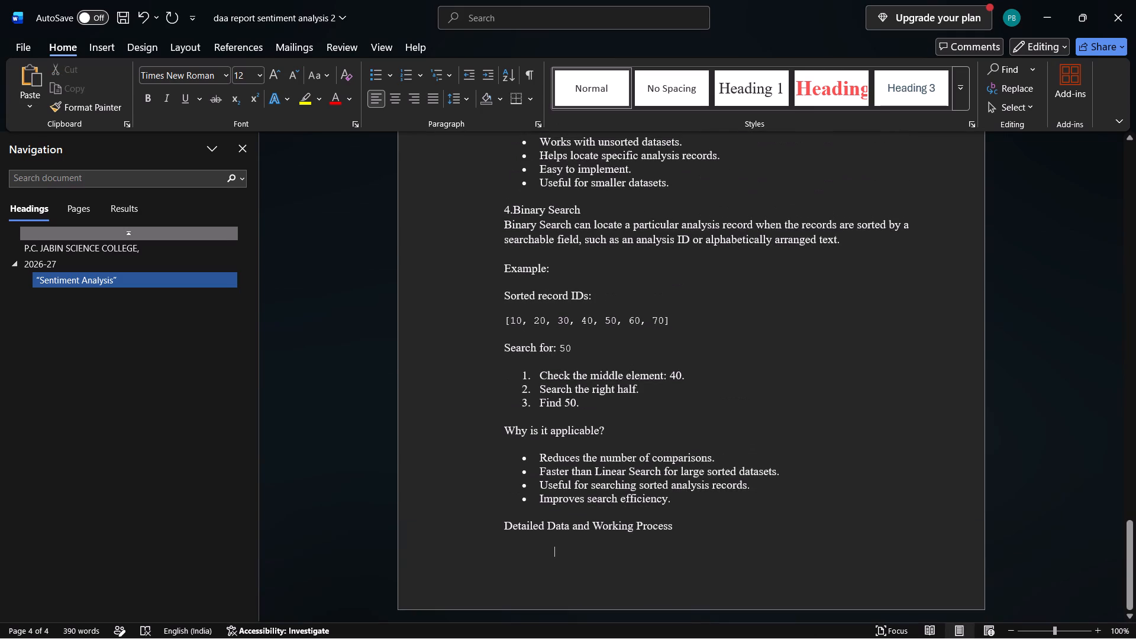
{"action": "scroll", "coordinate": [632, 382], "scroll_direction": "down", "scroll_amount": 4}
{"action": "scroll", "coordinate": [622, 595], "scroll_direction": "down", "scroll_amount": 6}
{"action": "scroll", "coordinate": [628, 546], "scroll_direction": "up", "scroll_amount": 4}
{"action": "scroll", "coordinate": [628, 538], "scroll_direction": "down", "scroll_amount": 16}
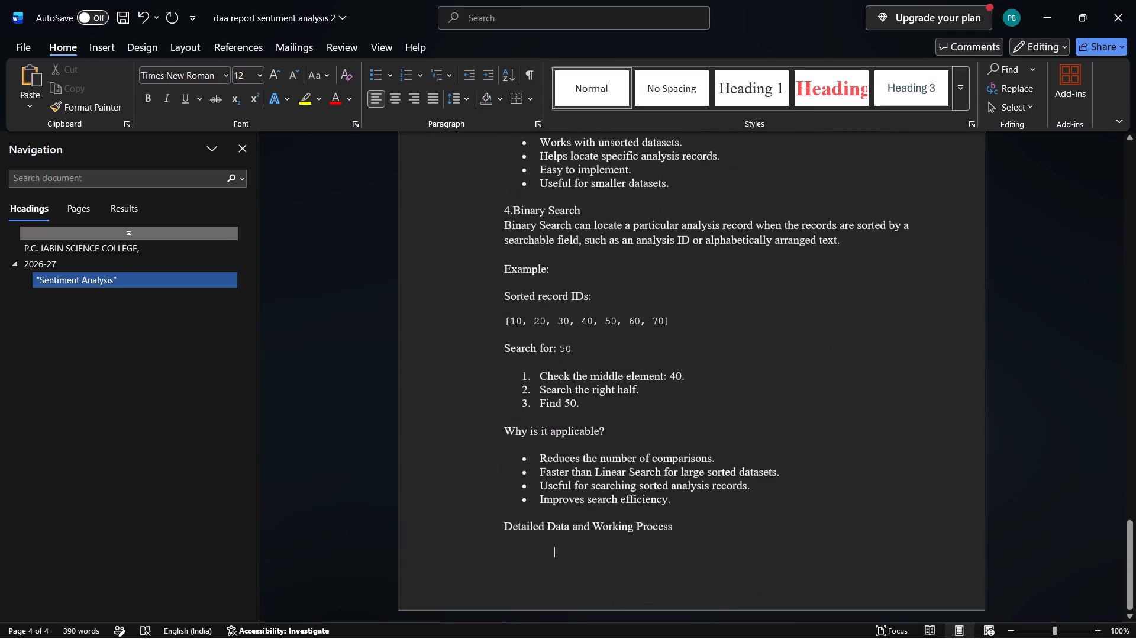
{"action": "key", "text": "Return"}
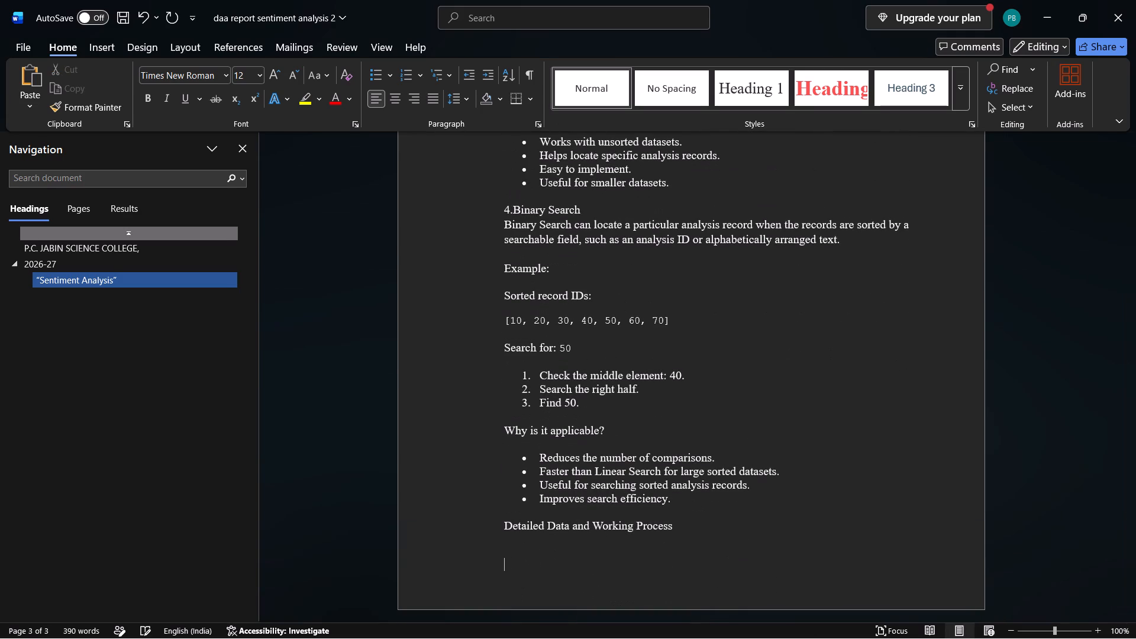
{"action": "key", "text": "Return"}
{"action": "key", "text": "Return"}
{"action": "key", "text": "Return"}
{"action": "key", "text": "Return"}
{"action": "key", "text": "Return"}
{"action": "key", "text": "Return"}
{"action": "key", "text": "Return"}
{"action": "key", "text": "Return"}
{"action": "key", "text": "Return"}
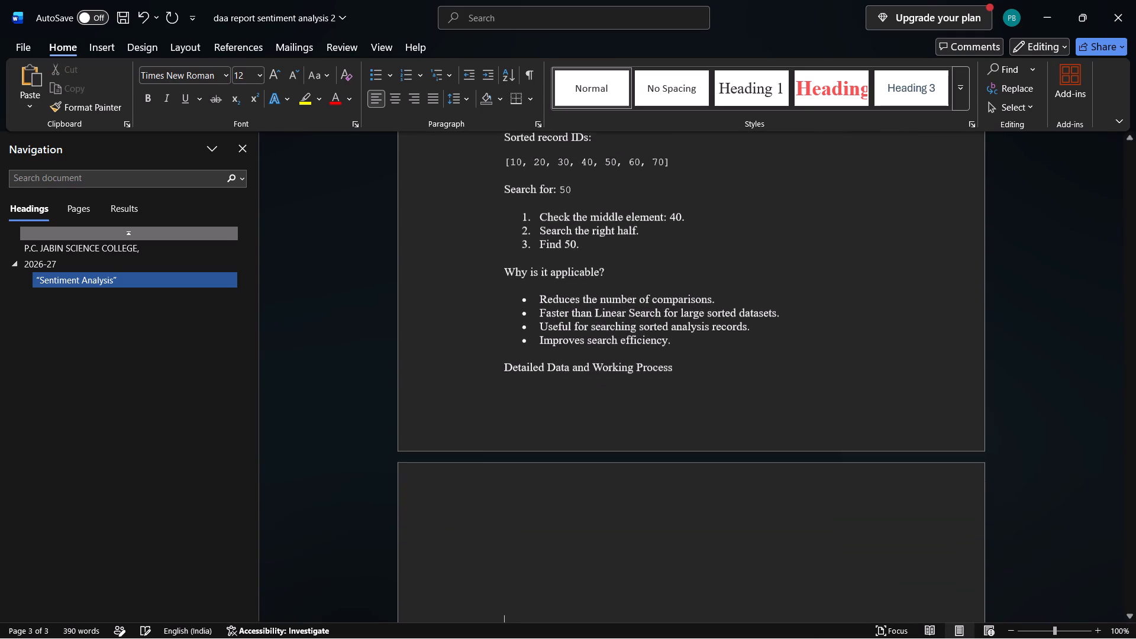
{"action": "key", "text": "Return"}
{"action": "key", "text": "Return"}
{"action": "key", "text": "Return"}
{"action": "key", "text": "Return"}
{"action": "key", "text": "Return"}
{"action": "key", "text": "Return"}
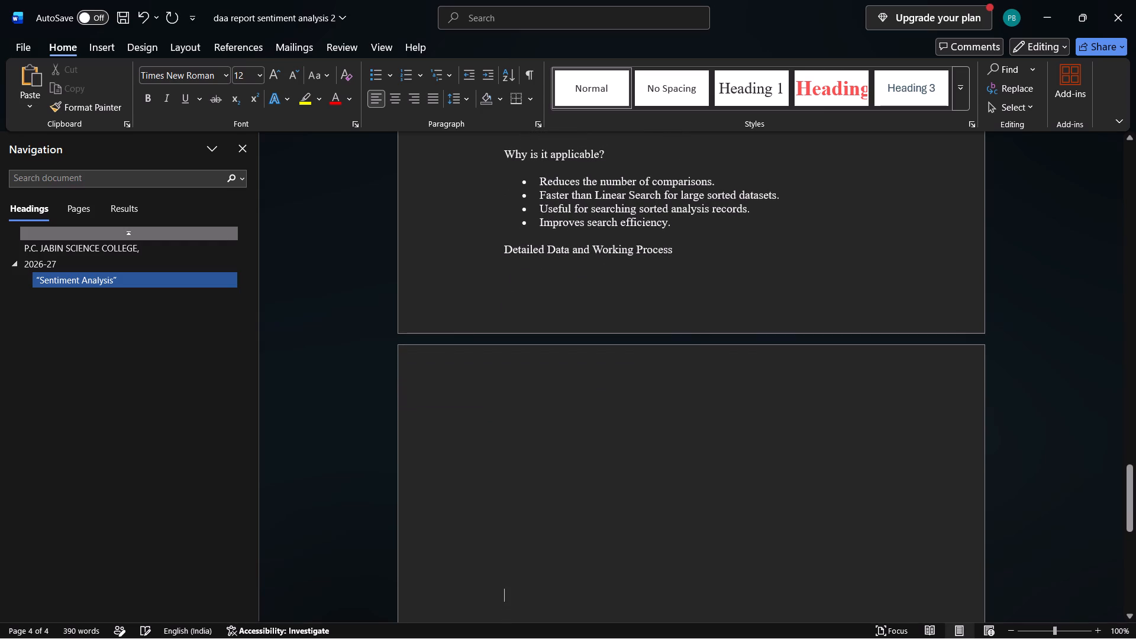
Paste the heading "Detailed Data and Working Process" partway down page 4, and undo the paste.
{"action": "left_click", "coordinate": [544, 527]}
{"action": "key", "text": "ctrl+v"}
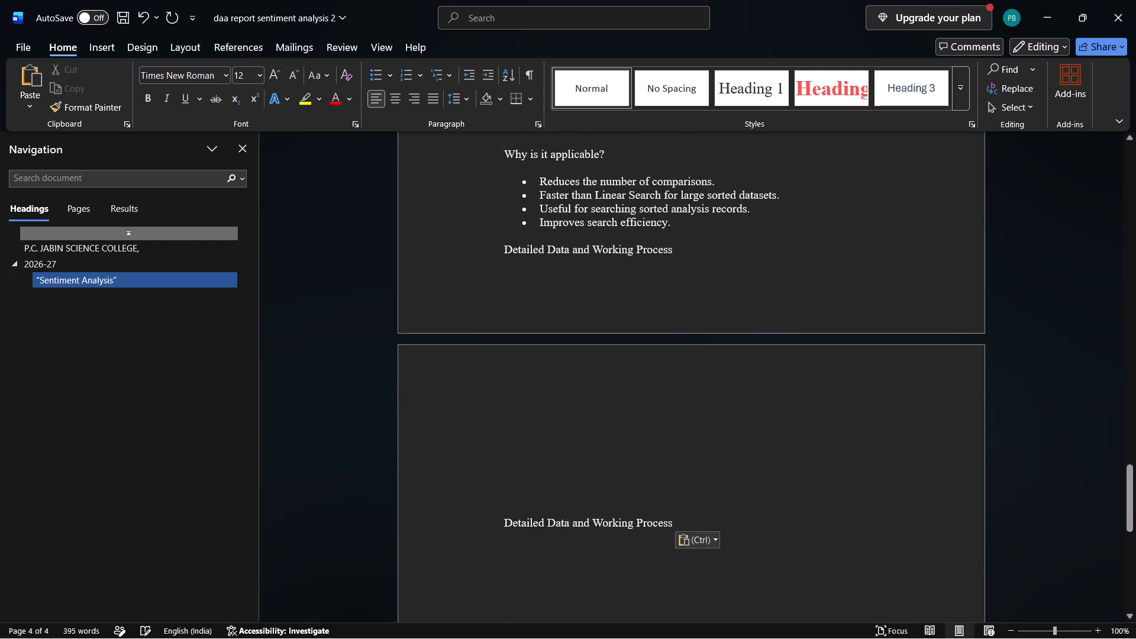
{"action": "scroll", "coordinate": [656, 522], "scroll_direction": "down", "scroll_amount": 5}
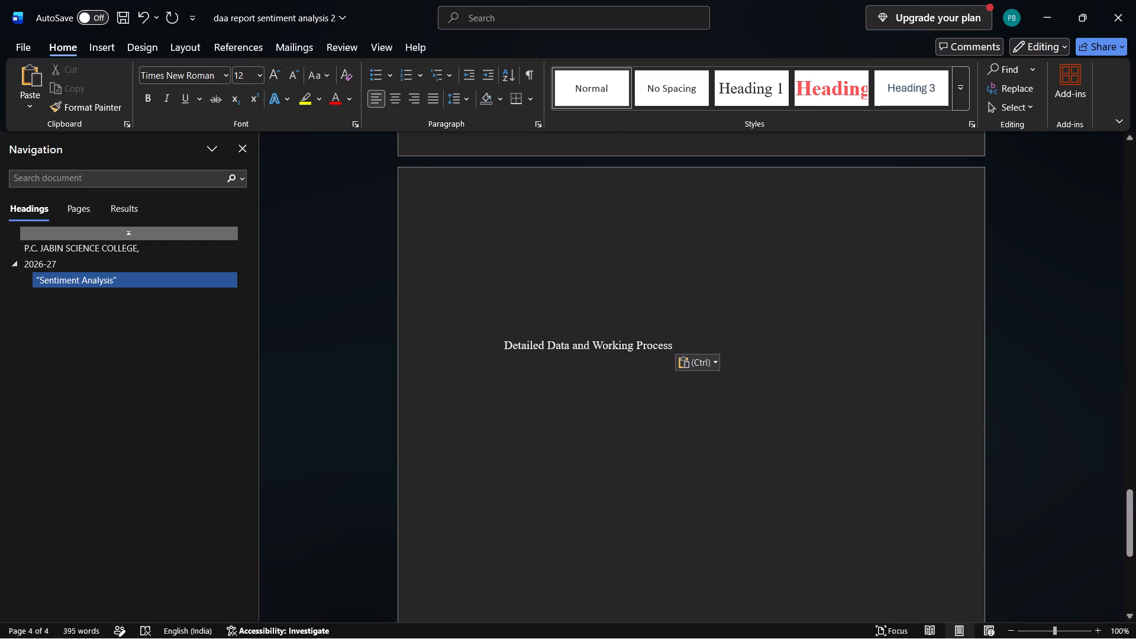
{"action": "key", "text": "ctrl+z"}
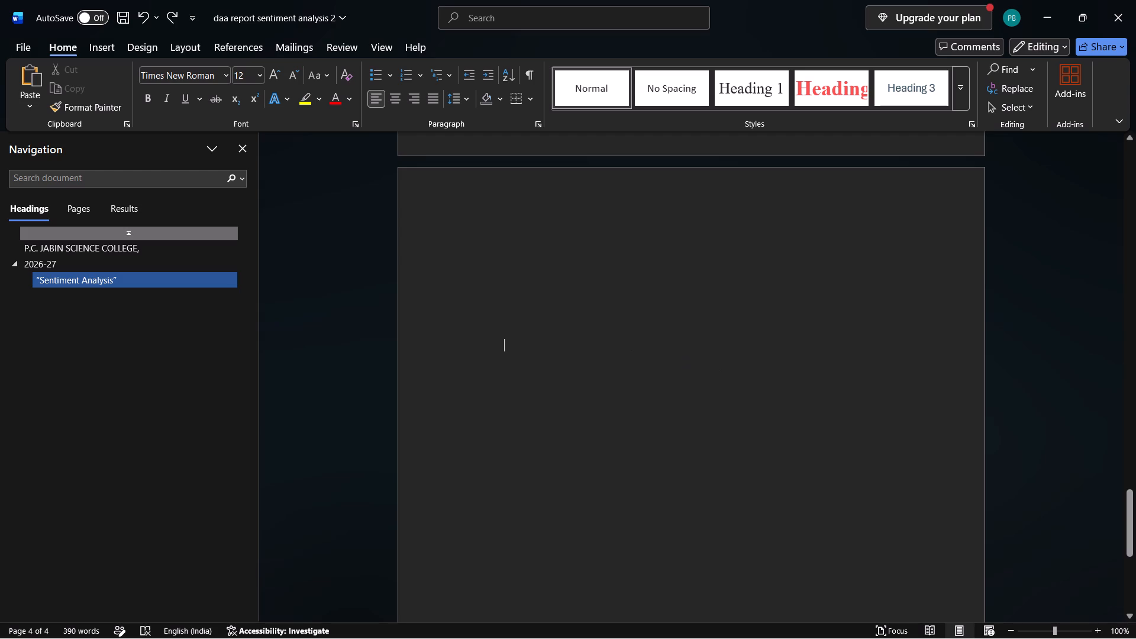
Paste the heading "Detailed Data and Working Process" on the first line of page 4.
{"action": "left_click", "coordinate": [491, 211]}
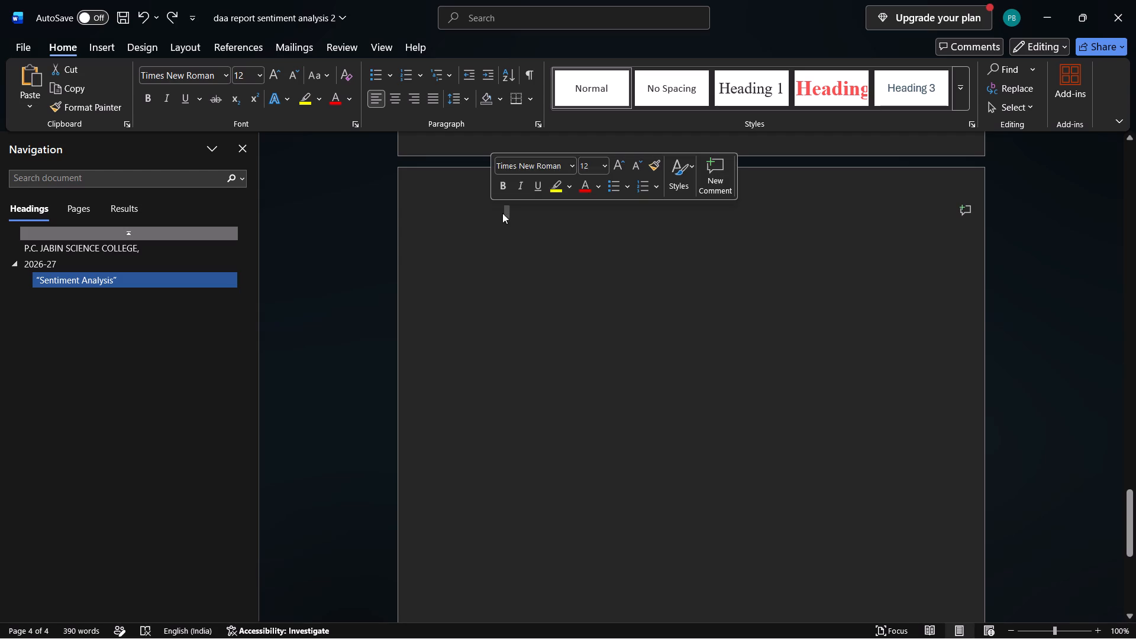
{"action": "left_click", "coordinate": [497, 208]}
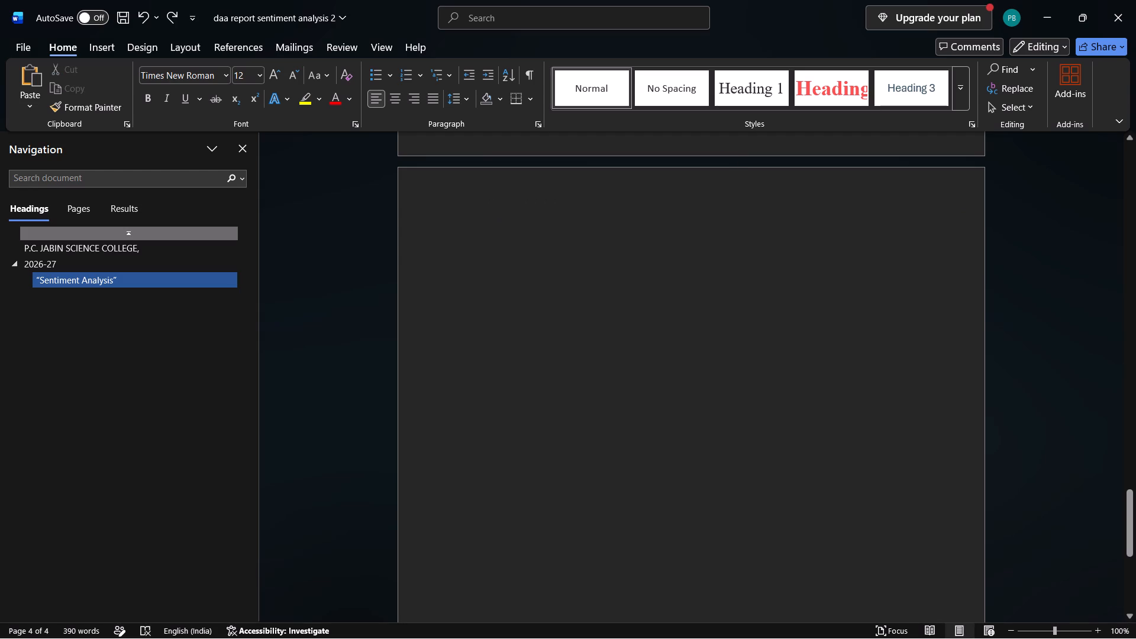
{"action": "key", "text": "ctrl+v"}
Delete the duplicate "Detailed Data and Working Process" heading at the end of page 3.
{"action": "scroll", "coordinate": [634, 276], "scroll_direction": "up", "scroll_amount": 4}
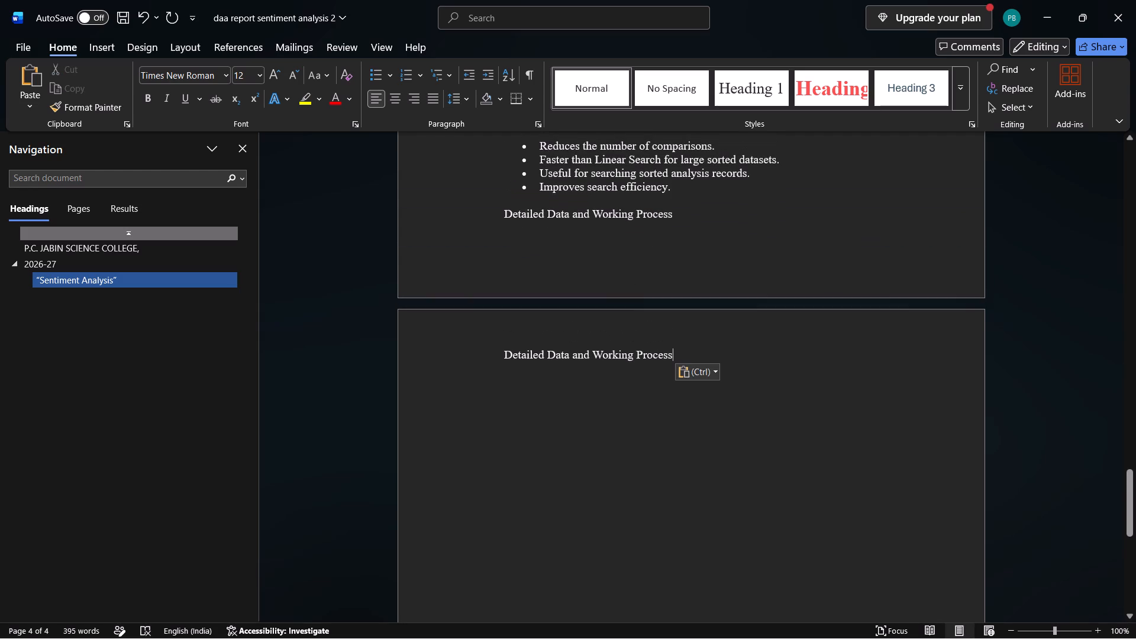
{"action": "left_click_drag", "start_coordinate": [677, 217], "coordinate": [467, 215]}
{"action": "key", "text": "BackSpace"}
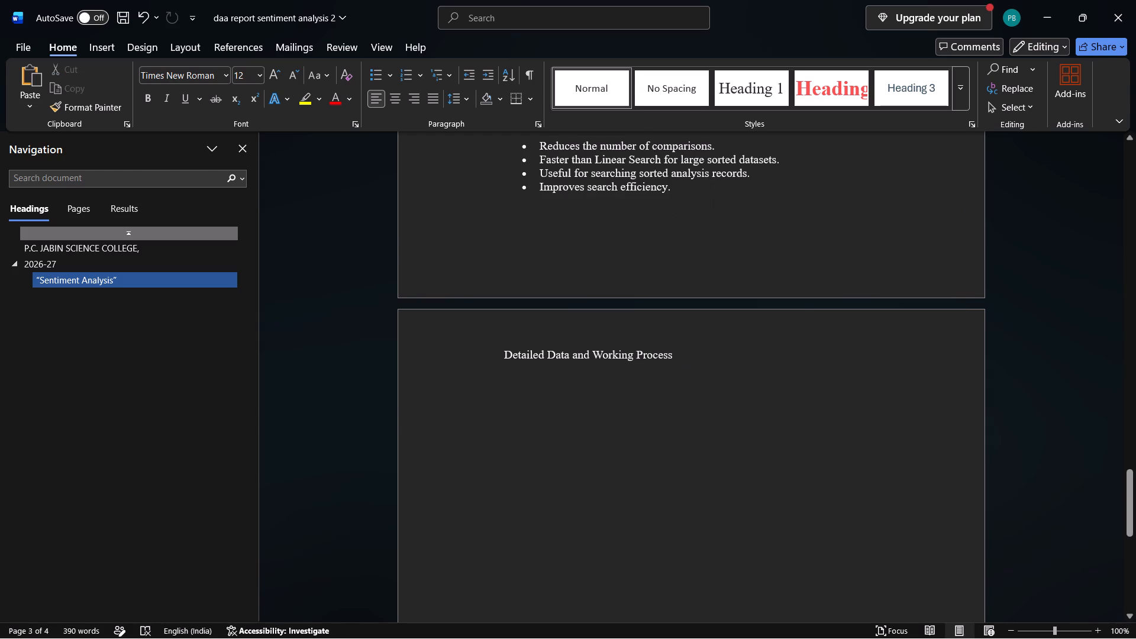
Insert a line break in the blank area below the "Detailed Data and Working Process" heading on page 4.
{"action": "scroll", "coordinate": [692, 379], "scroll_direction": "down", "scroll_amount": 5}
{"action": "left_click", "coordinate": [530, 278]}
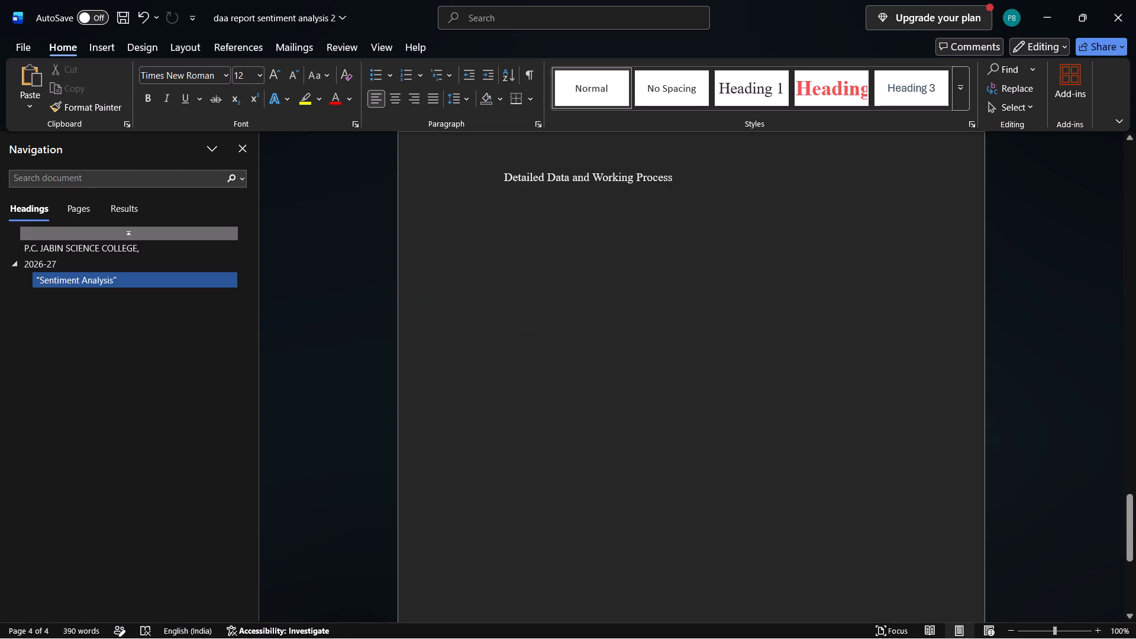
{"action": "left_click", "coordinate": [508, 243]}
{"action": "key", "text": "shift+Return"}
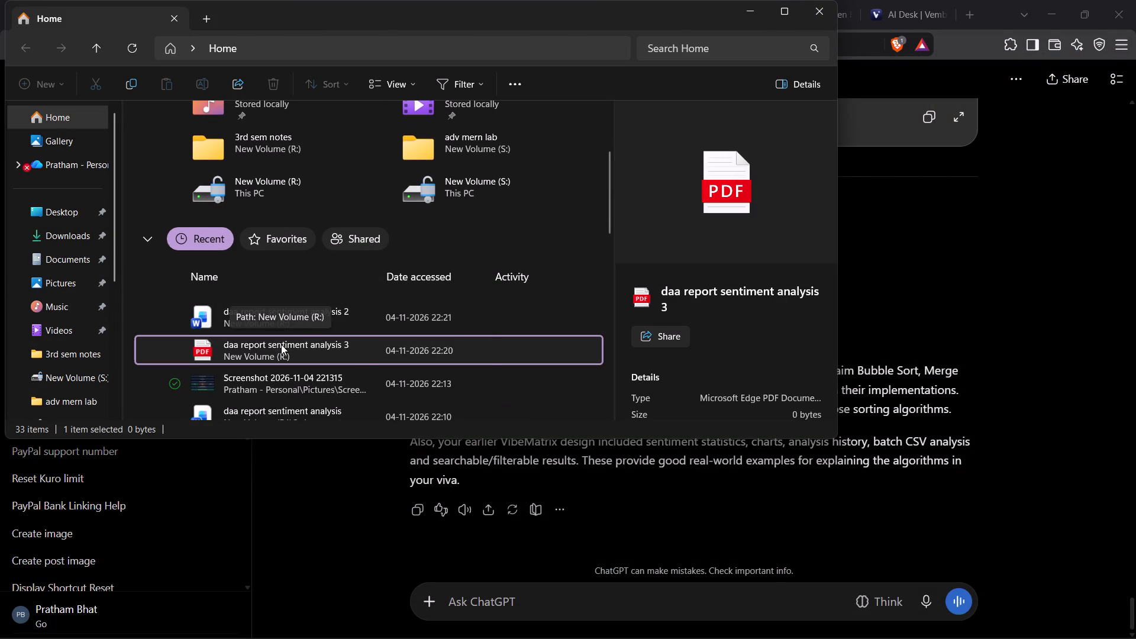
{"action": "left_click", "coordinate": [363, 169]}
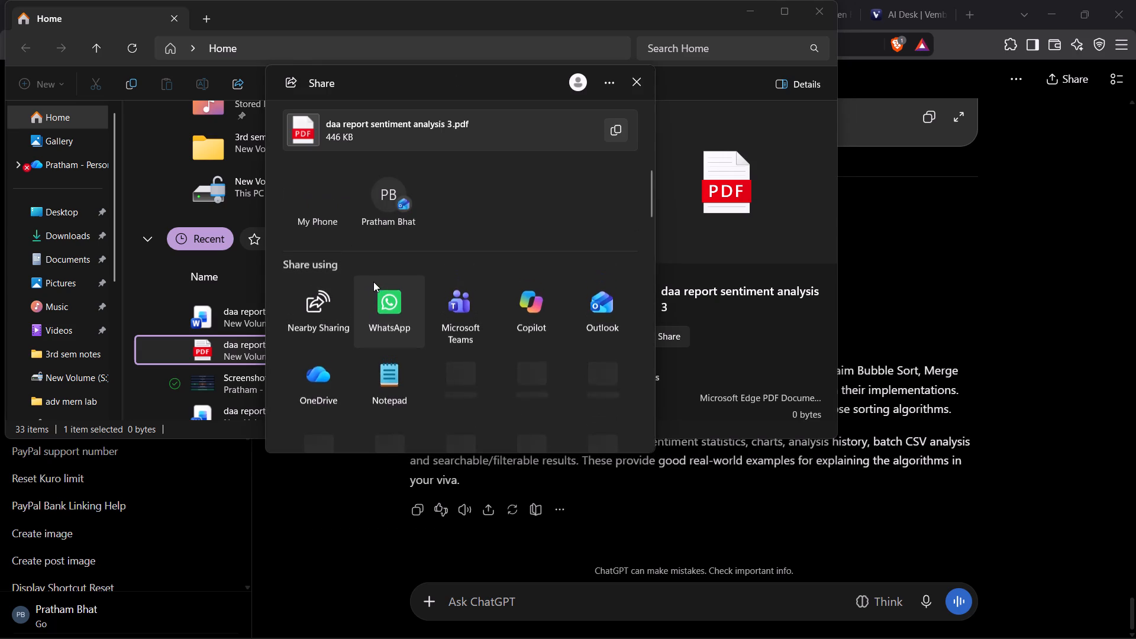
{"action": "left_click", "coordinate": [375, 282]}
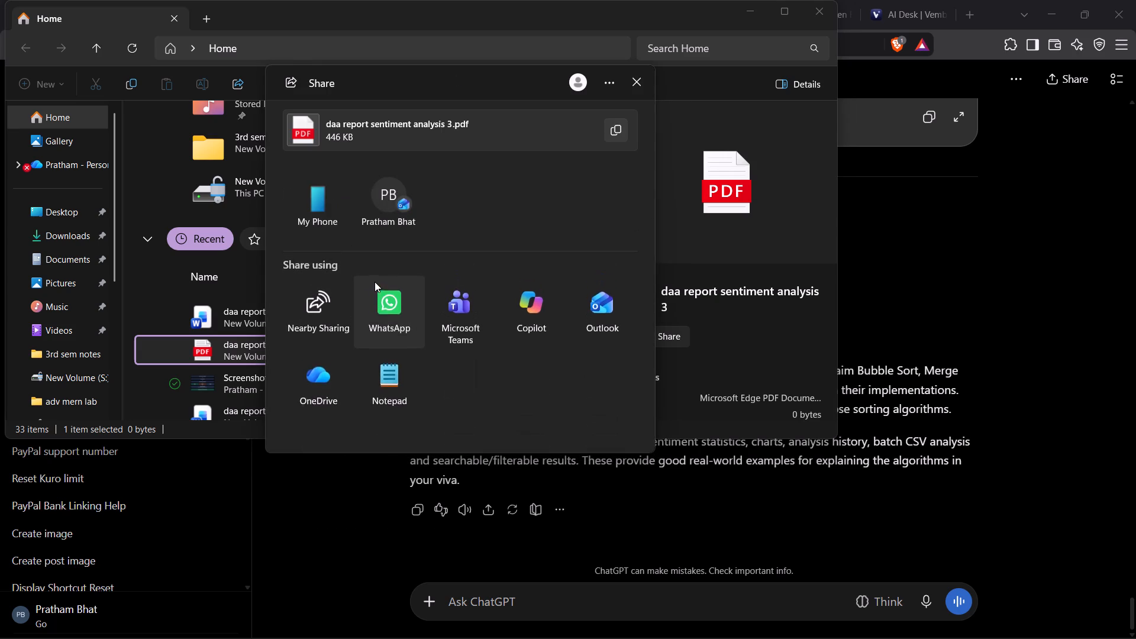
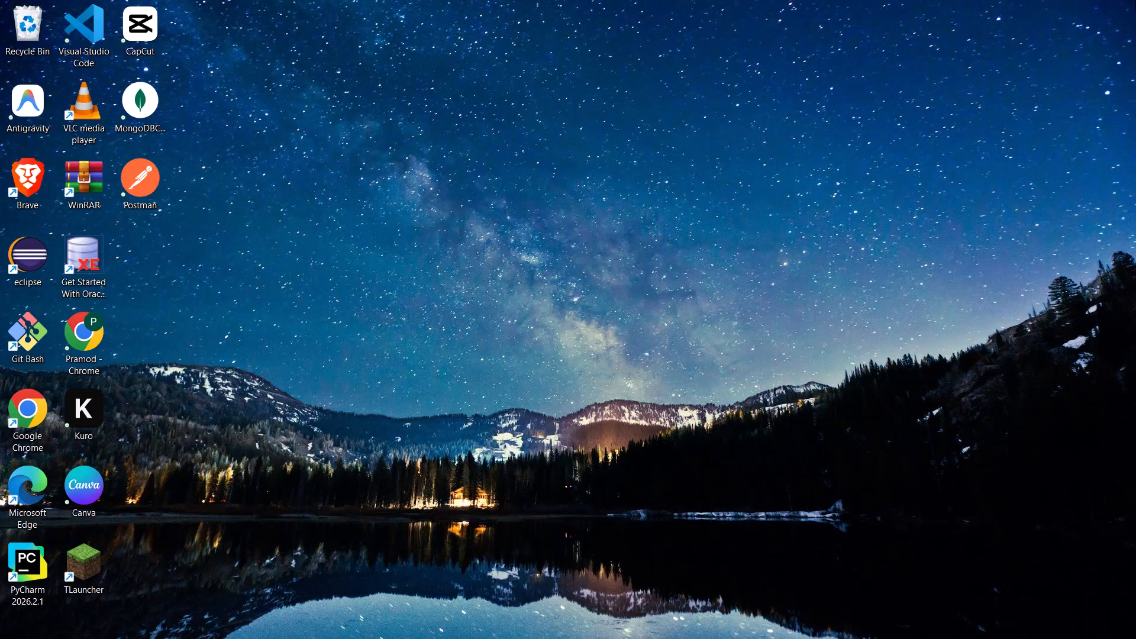
Open the recent document DAA_report1 from the 3rd sem notes folder in Word.
{"action": "left_click", "coordinate": [1131, 0]}
{"action": "left_click", "coordinate": [520, 615]}
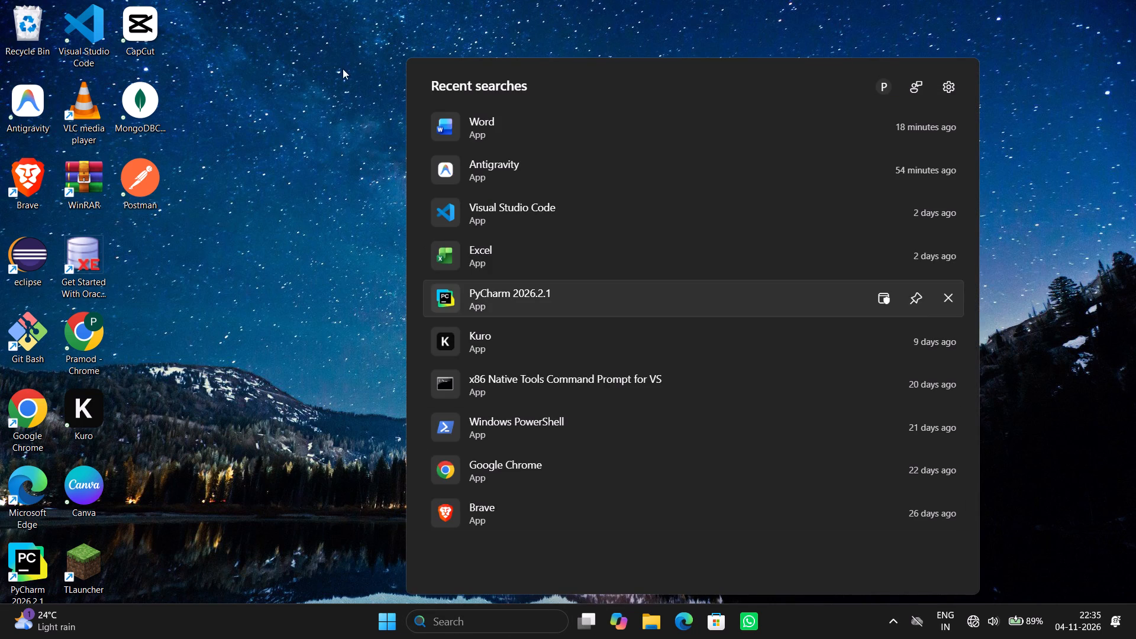
{"action": "left_click", "coordinate": [508, 130]}
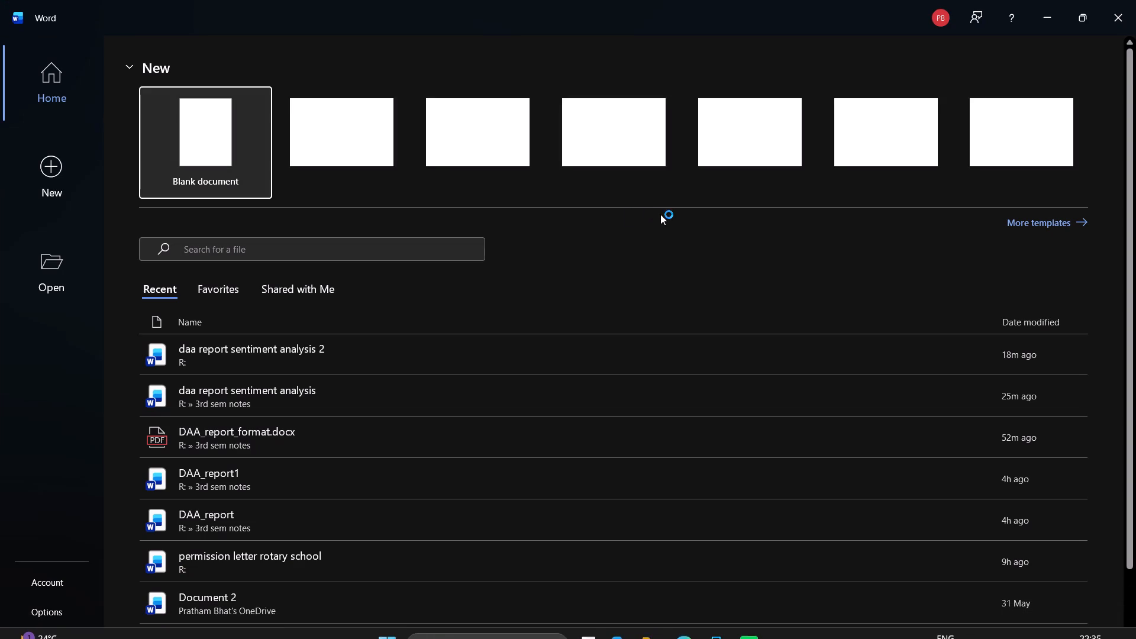
{"action": "scroll", "coordinate": [333, 408], "scroll_direction": "down", "scroll_amount": 4}
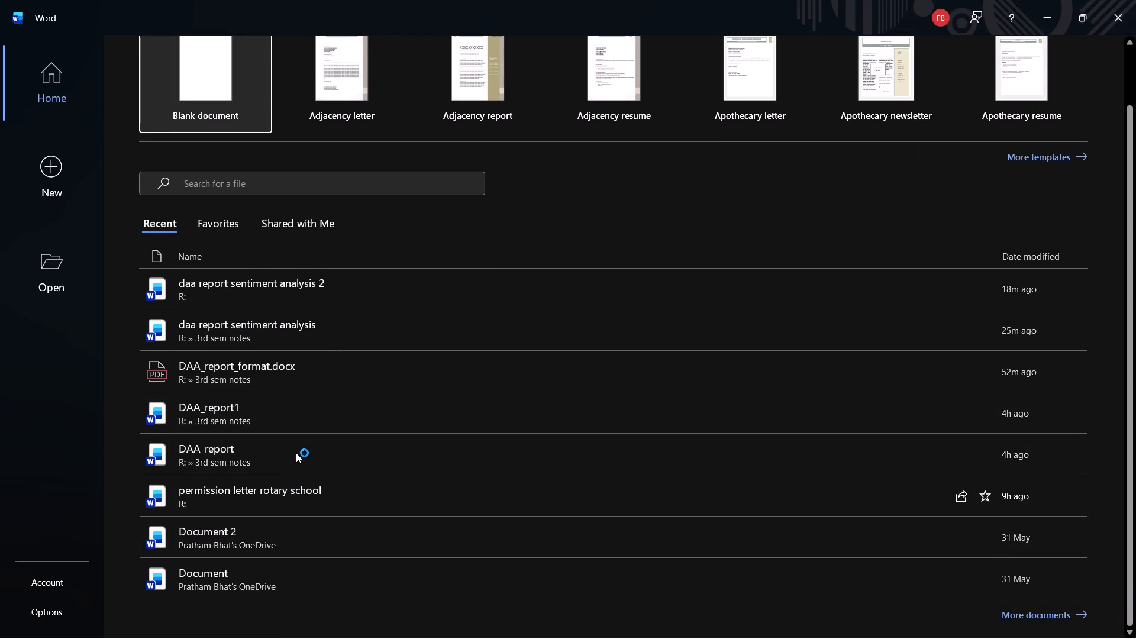
{"action": "double_click", "coordinate": [263, 418]}
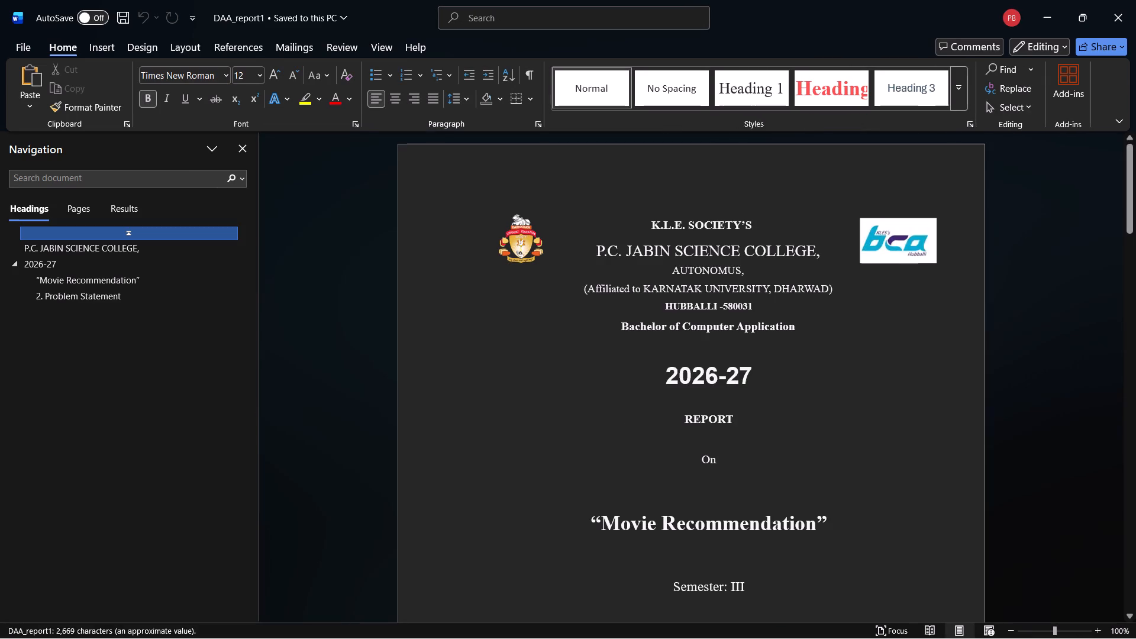
Read through the Movie Recommendation report from its cover page to the flowchart, checking the problem statement and algorithm sections.
{"action": "scroll", "coordinate": [638, 411], "scroll_direction": "down", "scroll_amount": 19}
{"action": "scroll", "coordinate": [638, 411], "scroll_direction": "down", "scroll_amount": 6}
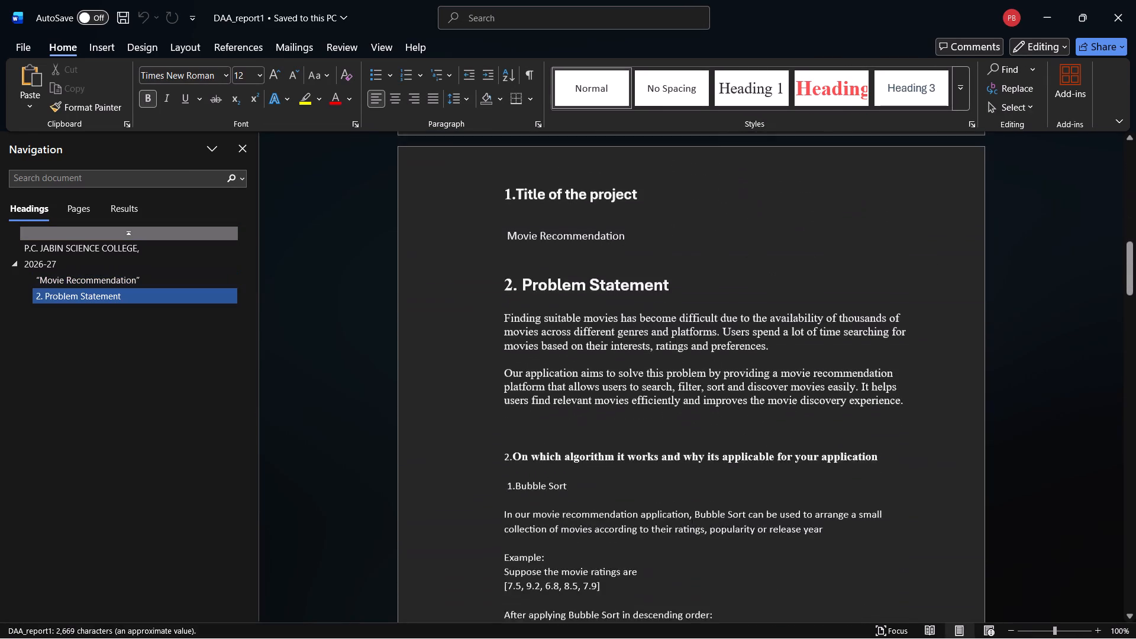
{"action": "scroll", "coordinate": [638, 411], "scroll_direction": "down", "scroll_amount": 6}
{"action": "scroll", "coordinate": [638, 411], "scroll_direction": "up", "scroll_amount": 6}
{"action": "scroll", "coordinate": [638, 411], "scroll_direction": "down", "scroll_amount": 7}
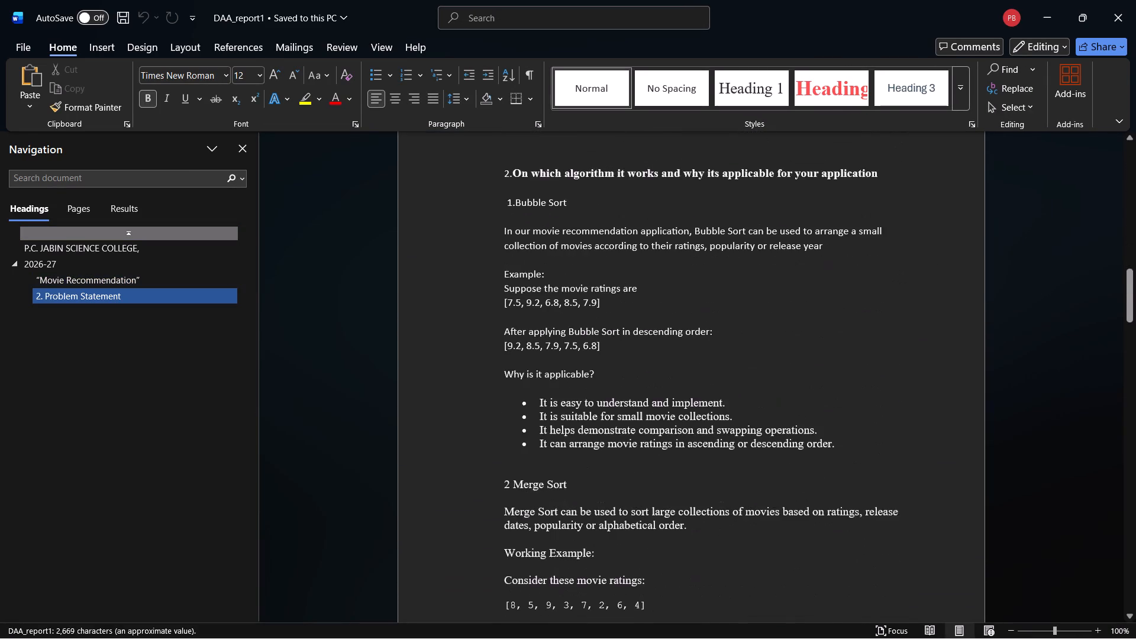
{"action": "scroll", "coordinate": [638, 411], "scroll_direction": "down", "scroll_amount": 14}
{"action": "scroll", "coordinate": [638, 411], "scroll_direction": "down", "scroll_amount": 16}
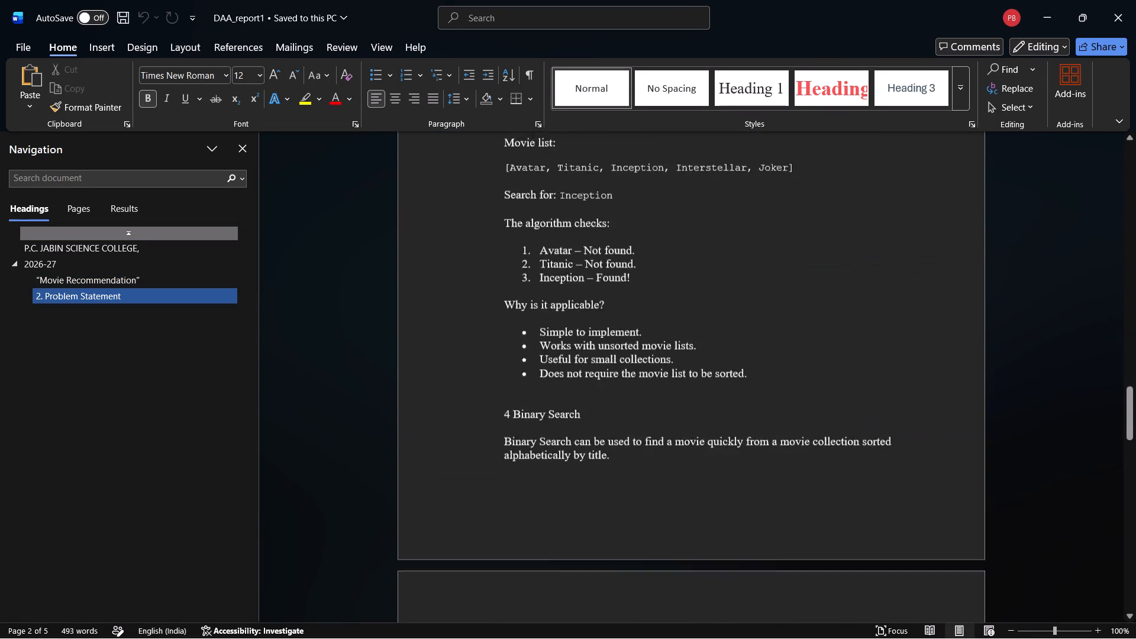
{"action": "scroll", "coordinate": [638, 411], "scroll_direction": "down", "scroll_amount": 16}
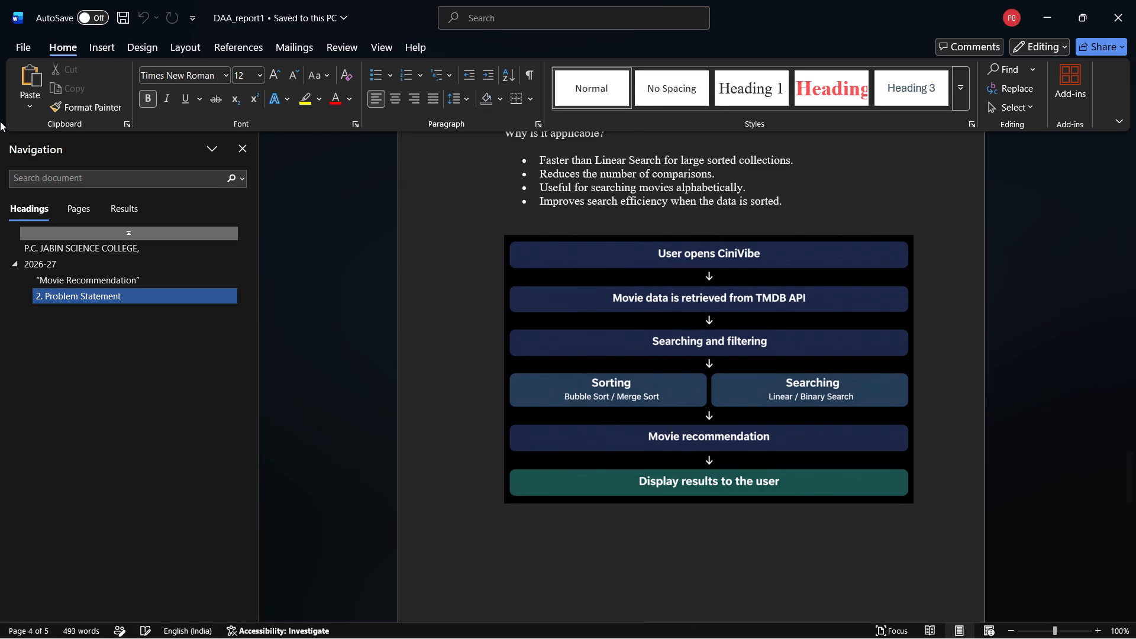
Bring up the Save As locations for a copy of DAA_report1.
{"action": "left_click", "coordinate": [26, 51]}
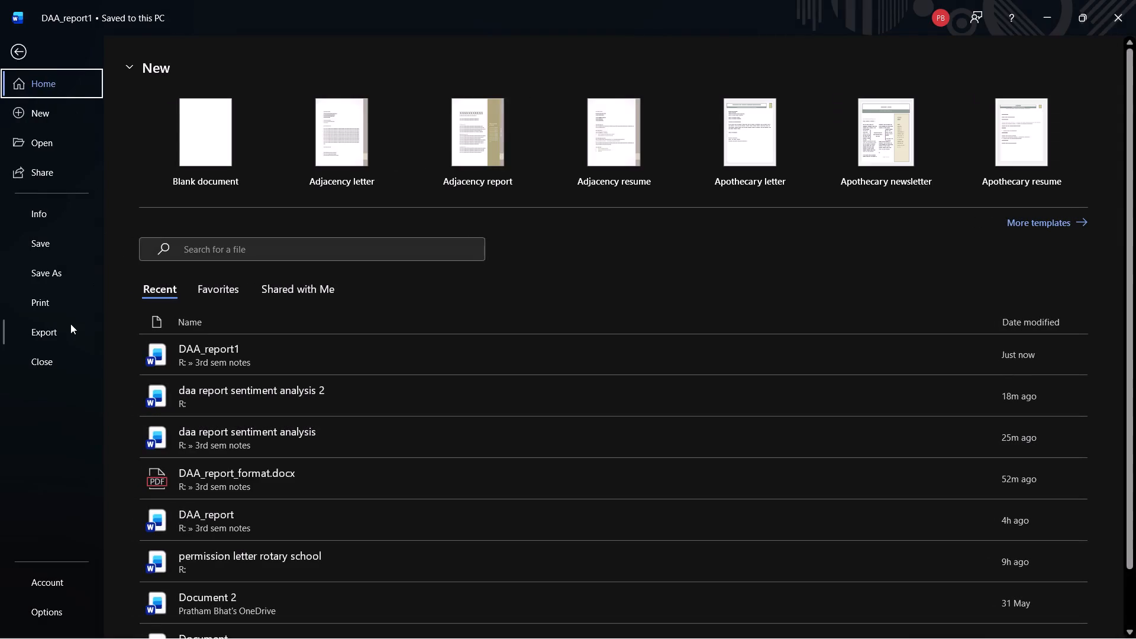
{"action": "left_click", "coordinate": [61, 272]}
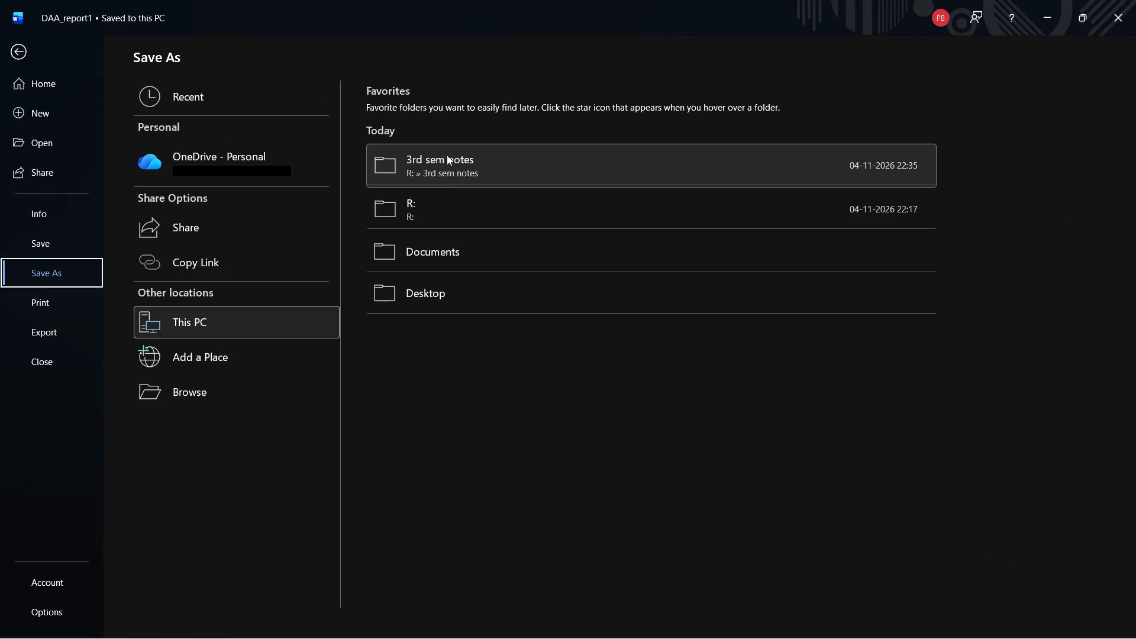
Save a PDF copy of the report to the R: drive with the file name "DAA_report 2".
{"action": "left_click", "coordinate": [440, 212]}
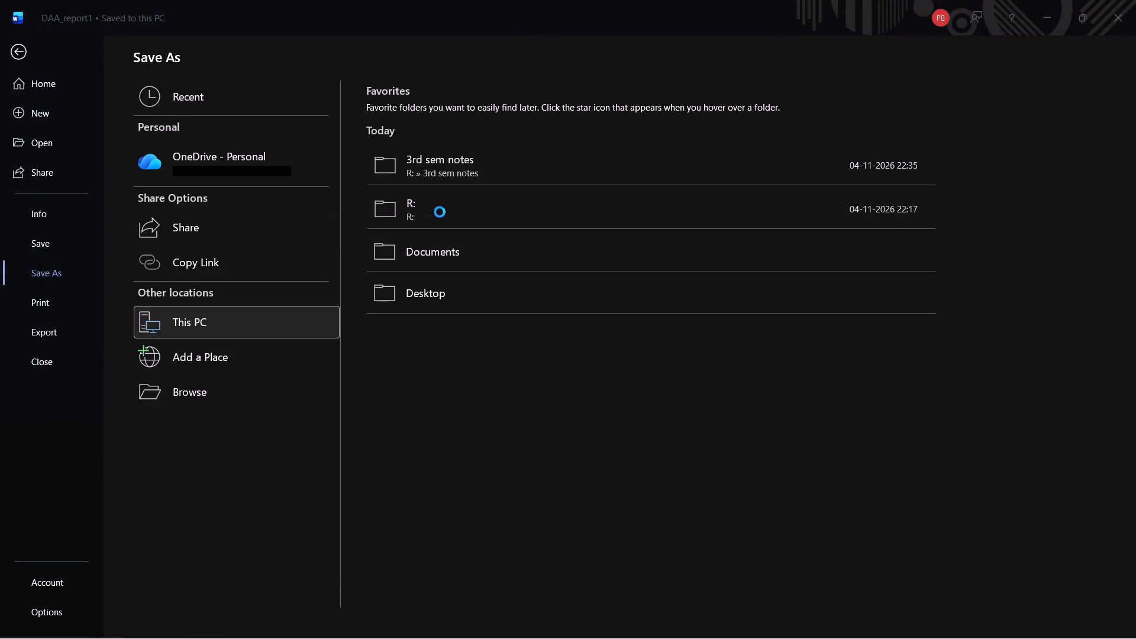
{"action": "left_click", "coordinate": [210, 239]}
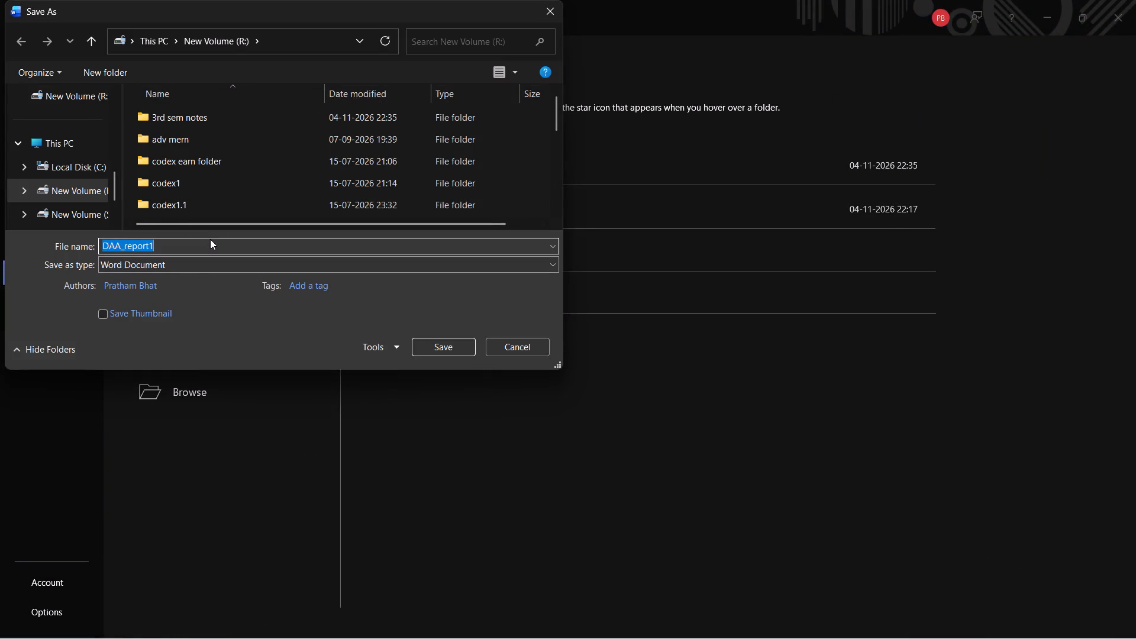
{"action": "left_click", "coordinate": [238, 248]}
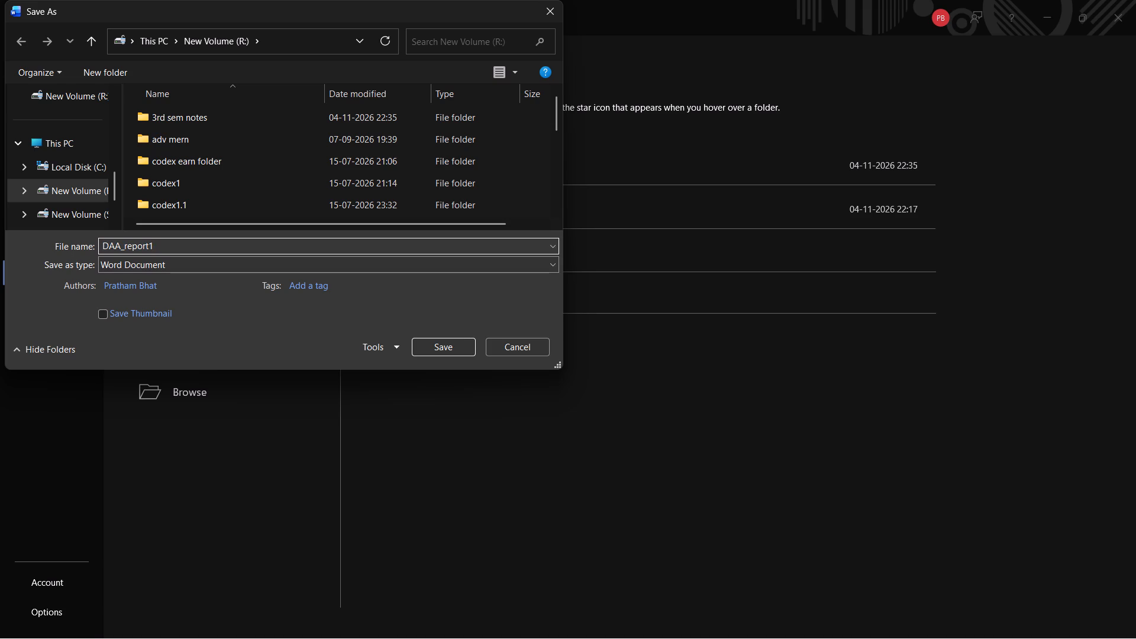
{"action": "key", "text": "BackSpace"}
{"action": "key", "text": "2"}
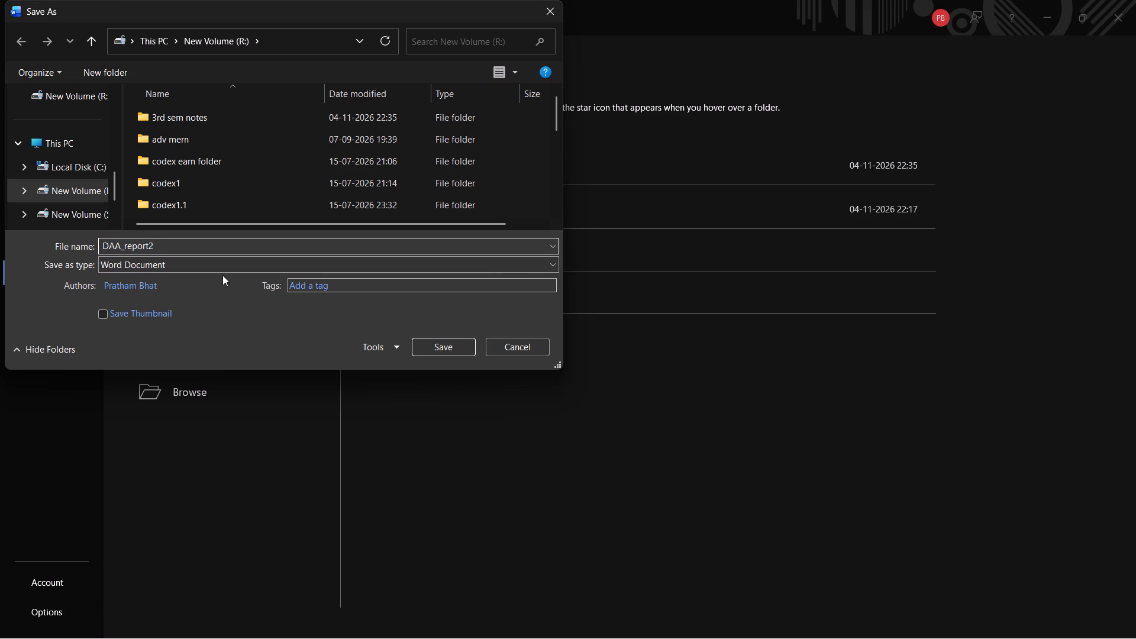
{"action": "key", "text": "Left"}
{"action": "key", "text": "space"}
{"action": "left_click", "coordinate": [170, 269]}
{"action": "left_click", "coordinate": [148, 355]}
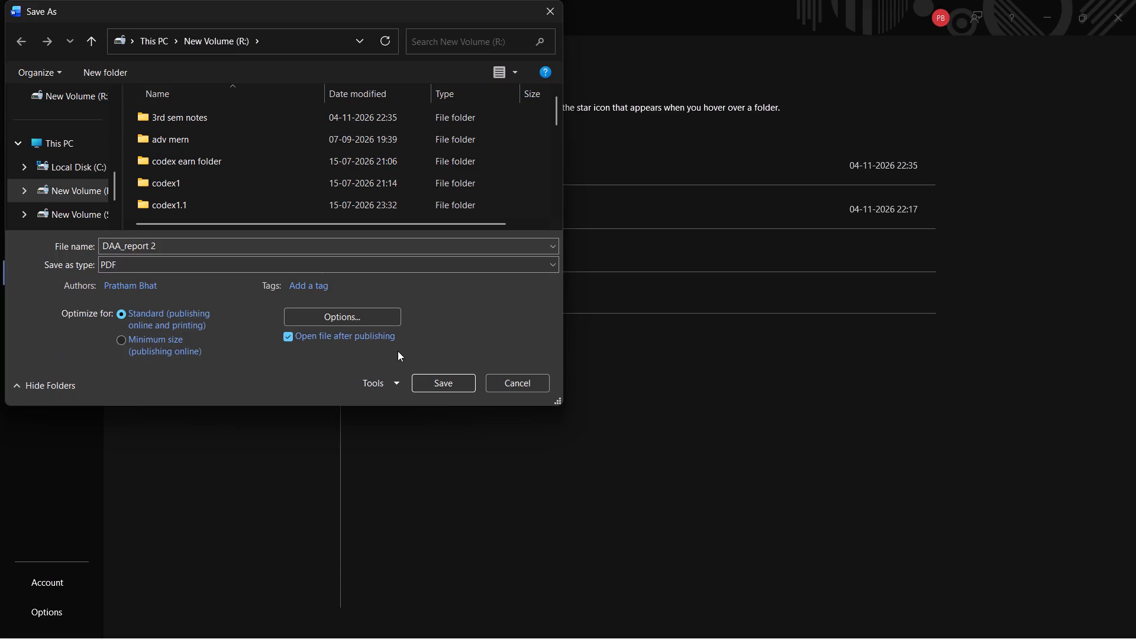